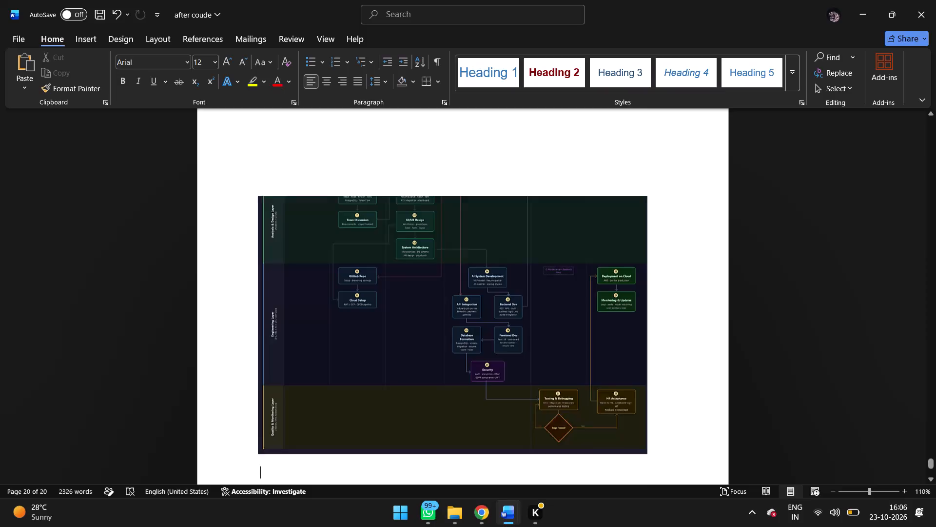
# Review the Fig.D1 swimlane diagram and the empty space below it in Appendix D of the report.
pyautogui.scroll(3, 528, 287)
pyautogui.scroll(-4, 525, 292)
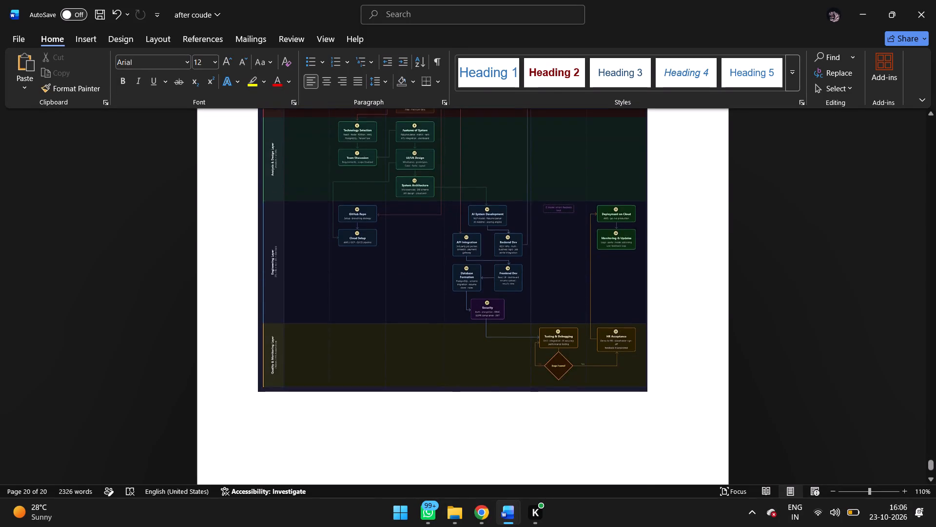
pyautogui.scroll(-3, 525, 292)
pyautogui.scroll(6, 525, 292)
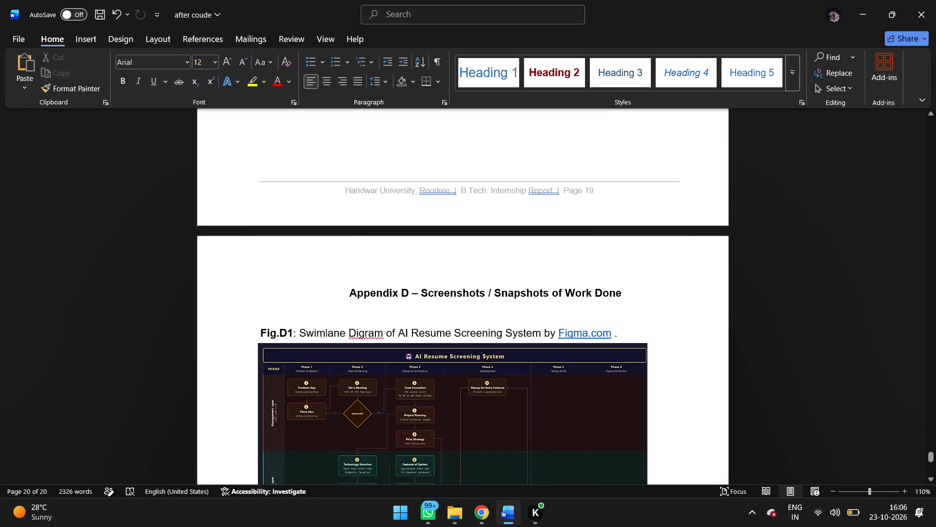
pyautogui.scroll(-6, 521, 300)
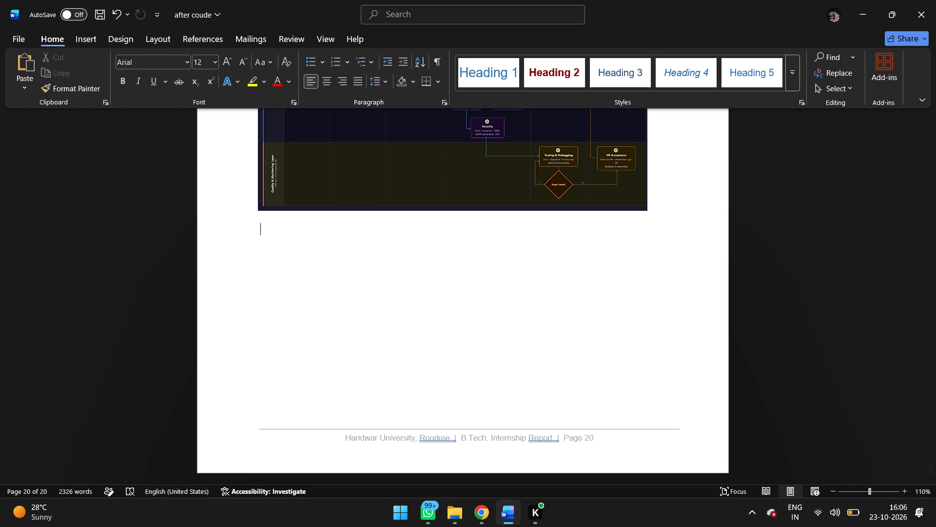
pyautogui.click(454, 288)
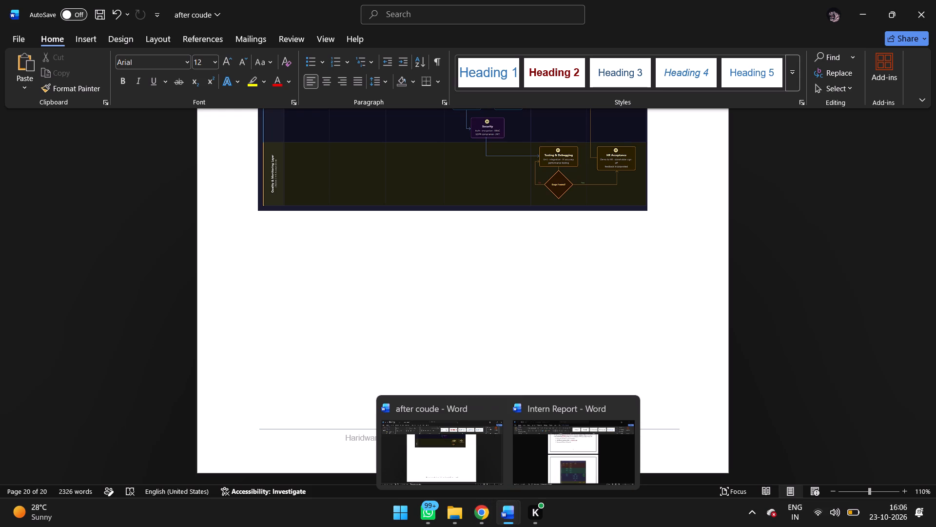
# Switch to the Intern Report document and examine the Figma swimlane and Draw.io workflow diagrams on page 12.
pyautogui.click(556, 463)
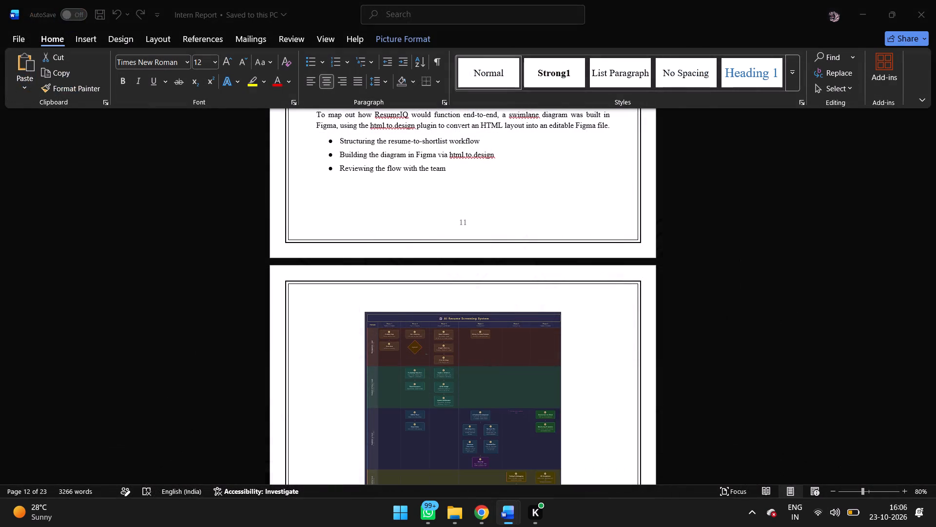
pyautogui.scroll(-4, 471, 374)
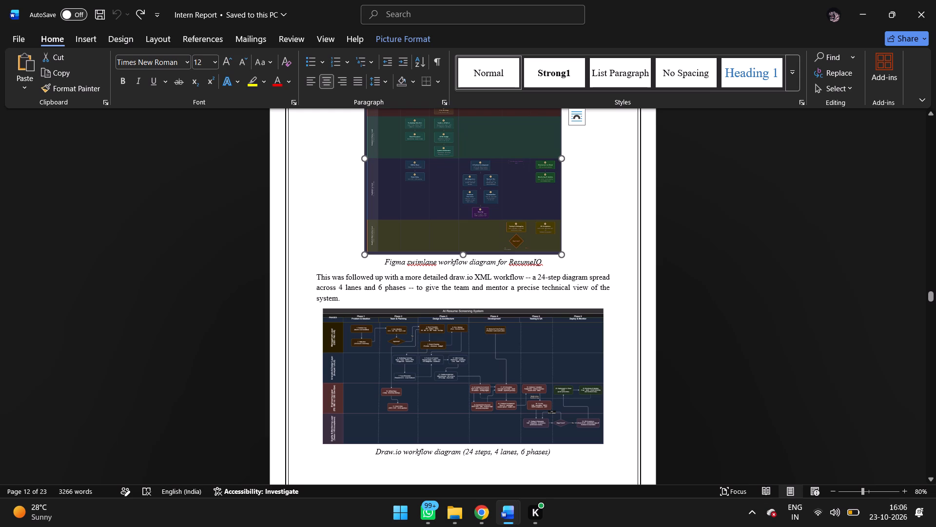
pyautogui.scroll(2, 430, 304)
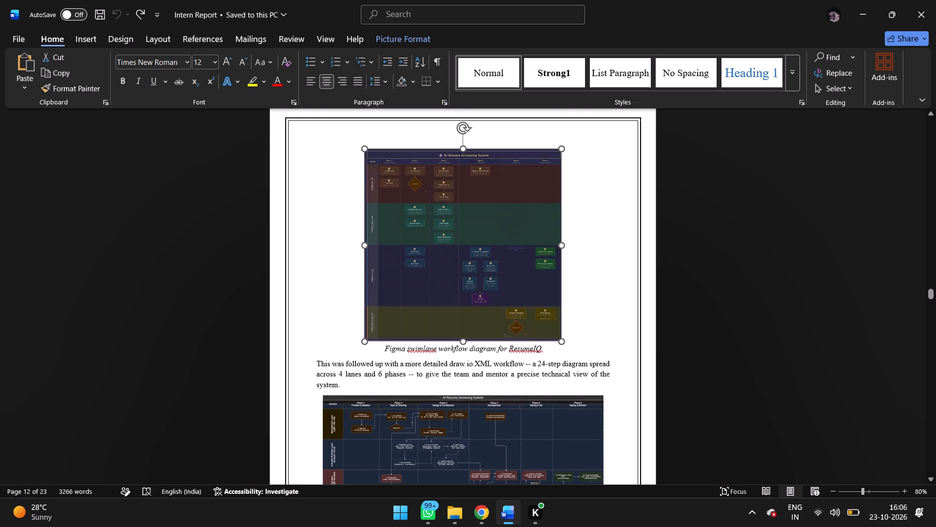
pyautogui.scroll(-3, 430, 304)
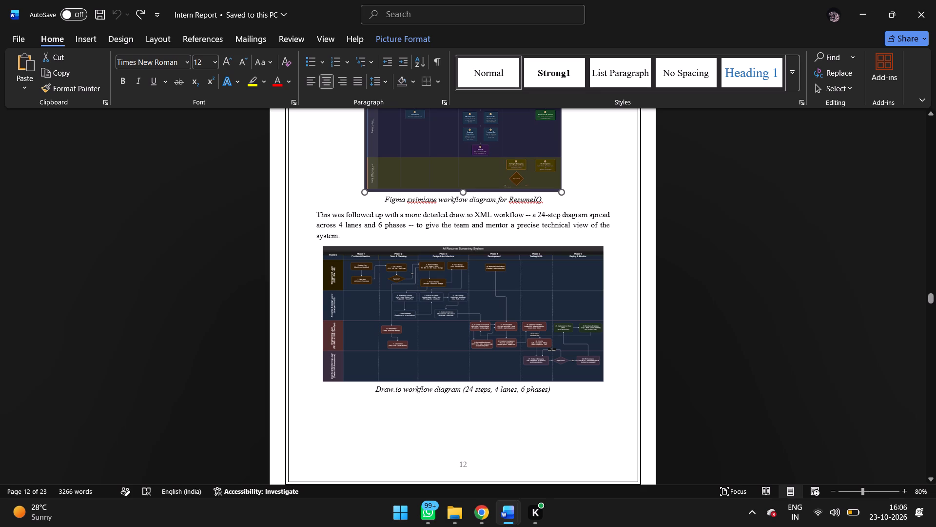
pyautogui.moveTo(477, 213); pyautogui.dragTo(493, 216)
pyautogui.click(444, 250)
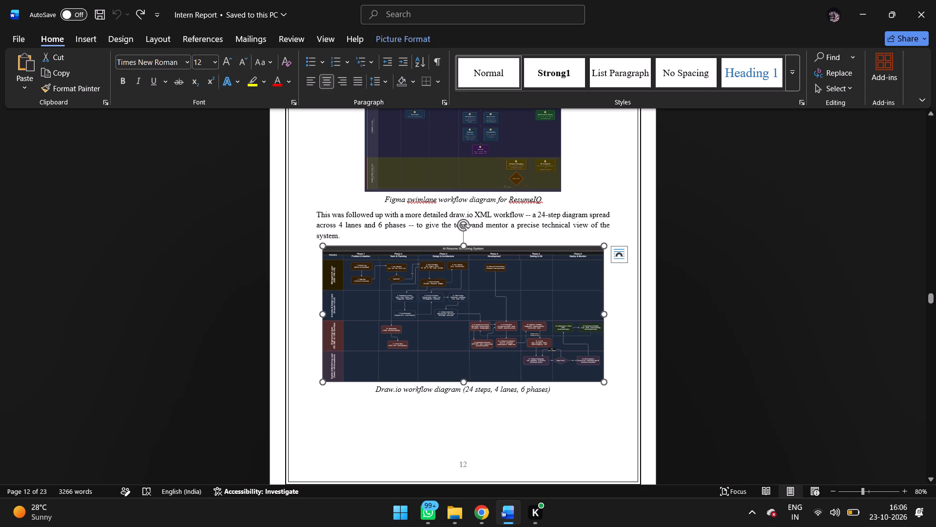
pyautogui.click(477, 217)
pyautogui.click(440, 314)
# Switch to the Downloads folder in File Explorer, open the AI resume-Page-1.drawio image and delete it.
pyautogui.click(462, 520)
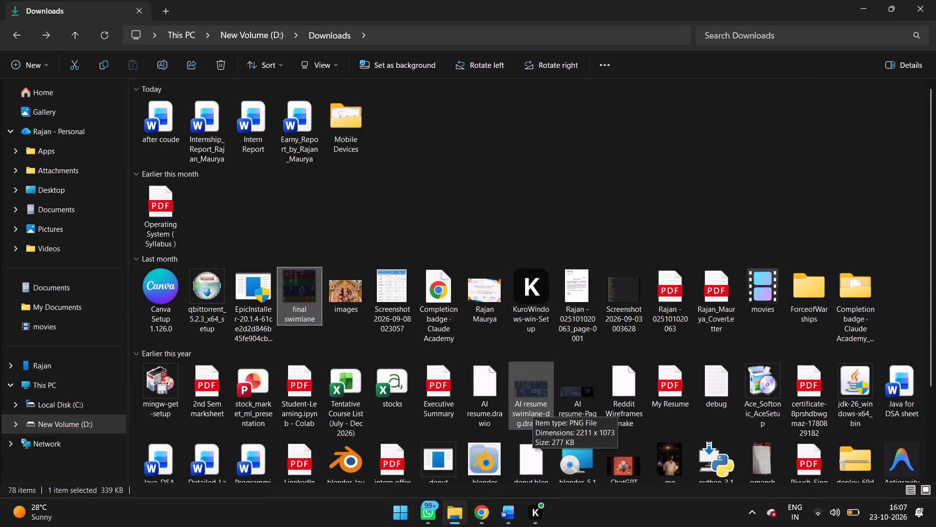
pyautogui.doubleClick(575, 396)
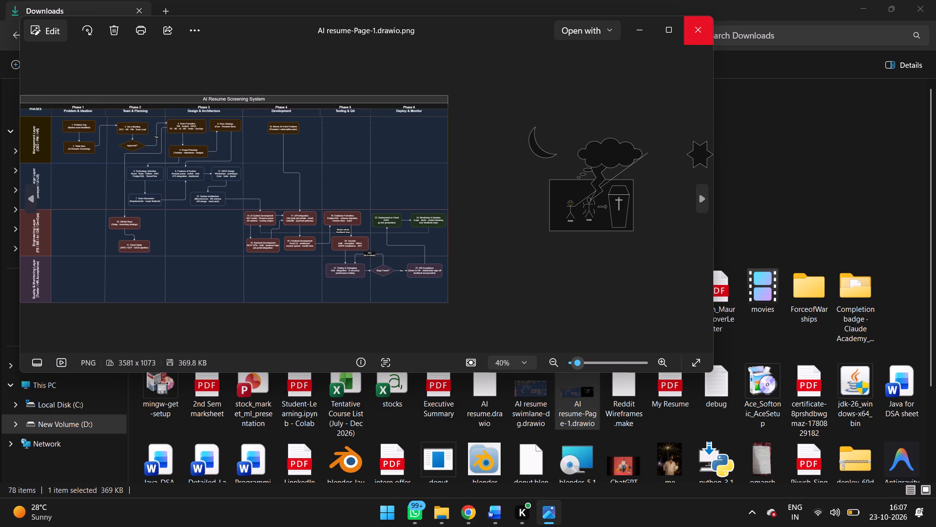
pyautogui.click(118, 33)
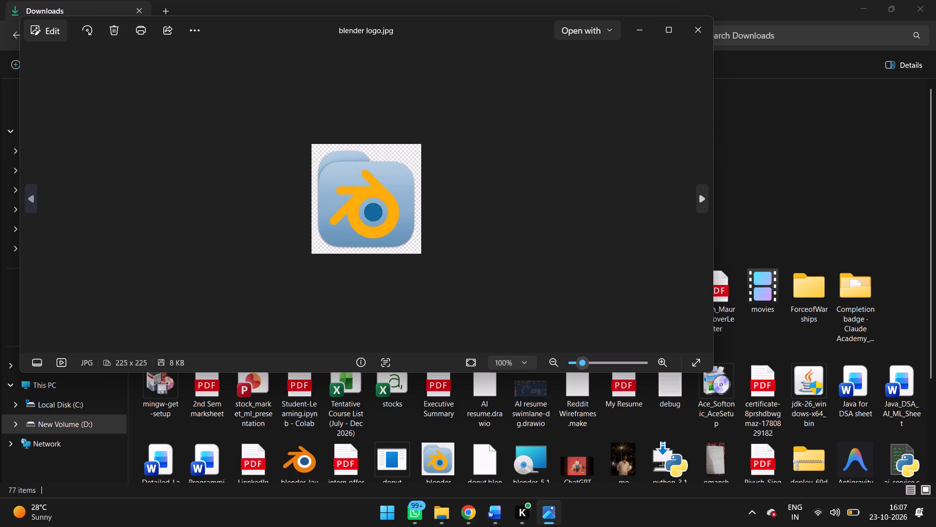
pyautogui.click(705, 25)
# Open the AI resume swimlane-dg.drawio image and inspect the workflow diagram up close and in full.
pyautogui.doubleClick(540, 391)
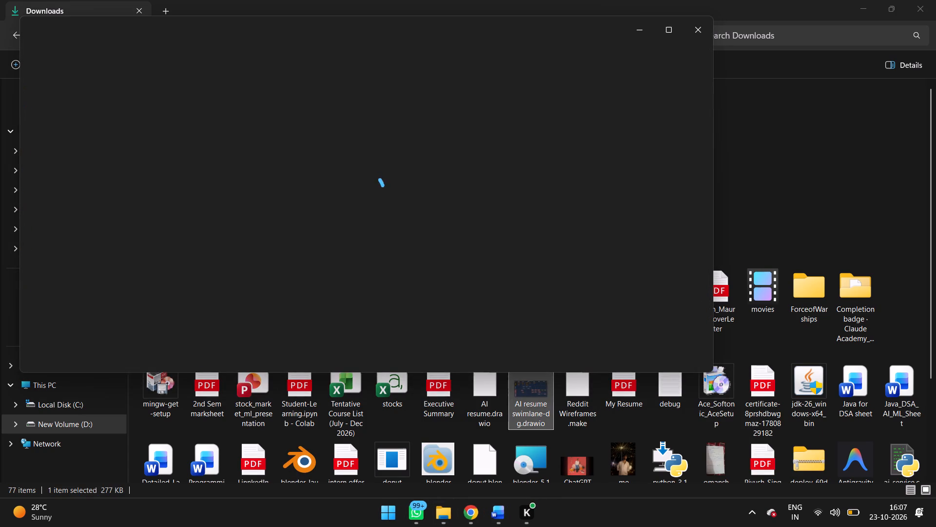
pyautogui.scroll(7, 400, 205)
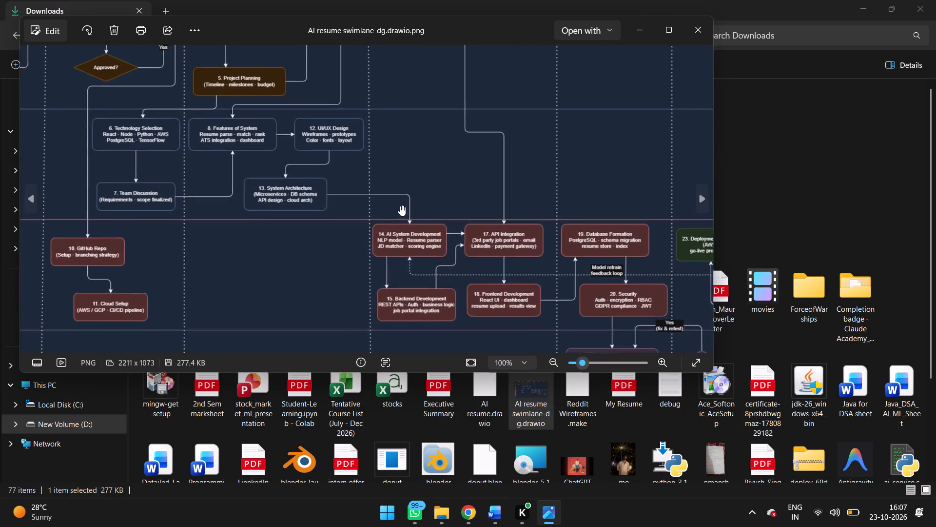
pyautogui.scroll(10, 400, 205)
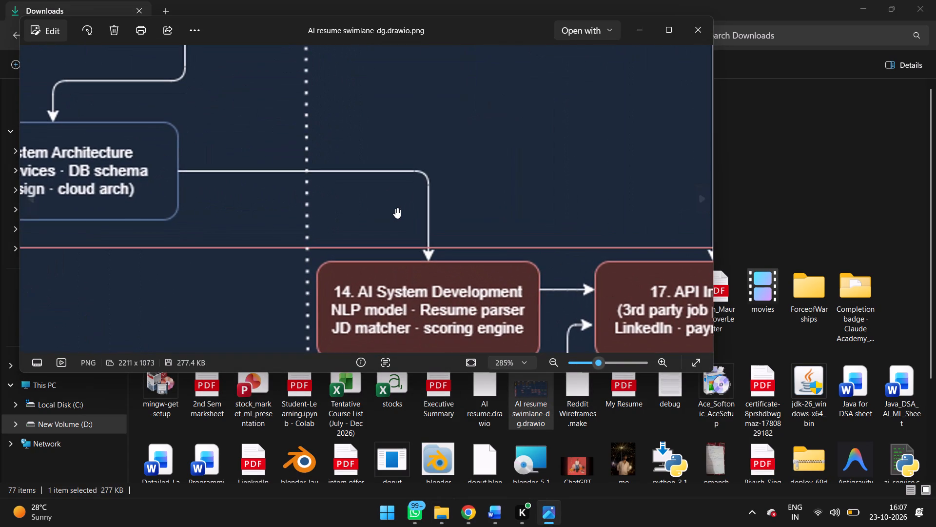
pyautogui.moveTo(309, 209); pyautogui.dragTo(554, 342)
pyautogui.scroll(-20, 435, 175)
pyautogui.scroll(-5, 435, 175)
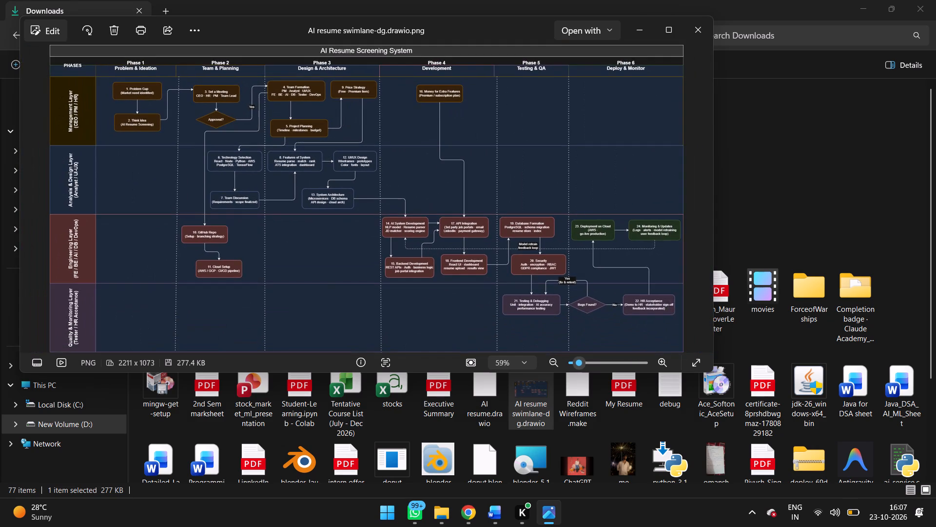
pyautogui.click(694, 32)
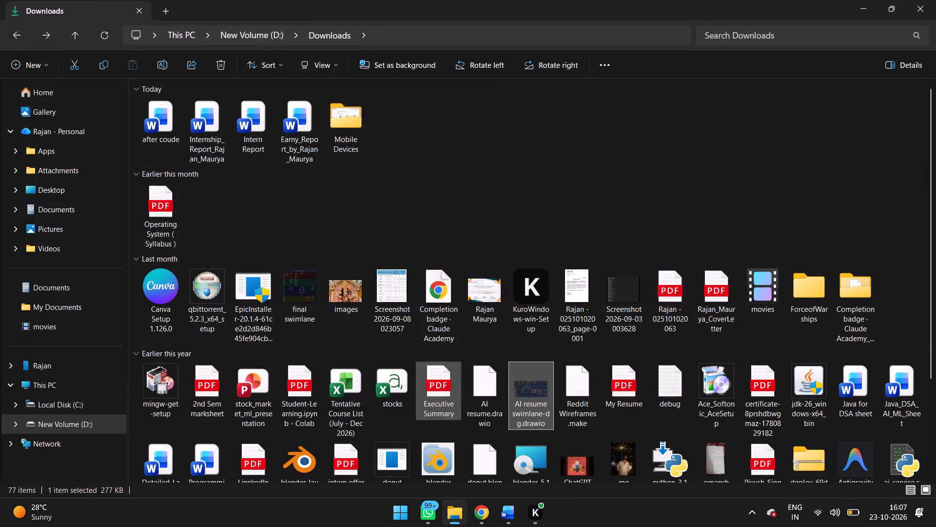
# Open the PDF named with the roll number and check what it contains.
pyautogui.doubleClick(679, 319)
pyautogui.scroll(-6, 515, 229)
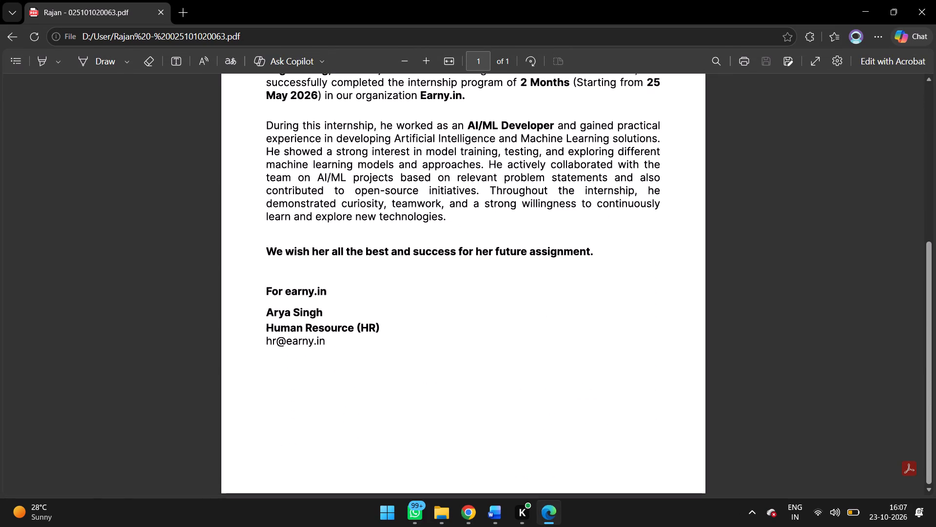
pyautogui.scroll(3, 515, 229)
pyautogui.click(935, 11)
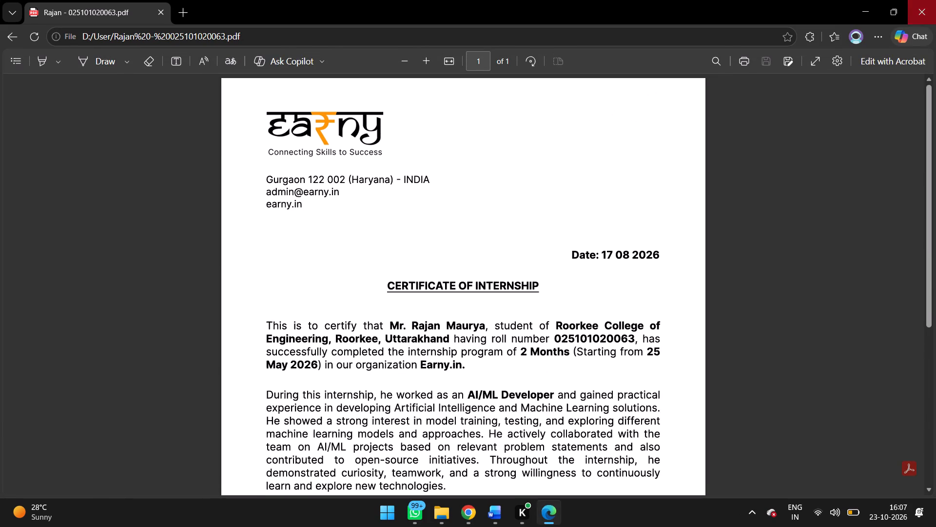
# Rename the internship certificate PDF, replacing the roll number in its file name with "earny certificate".
pyautogui.rightClick(677, 296)
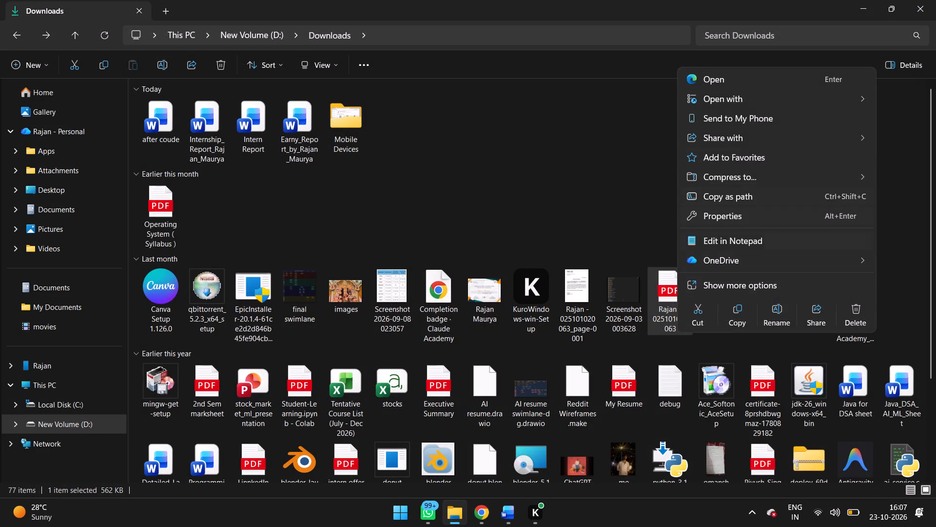
pyautogui.click(780, 307)
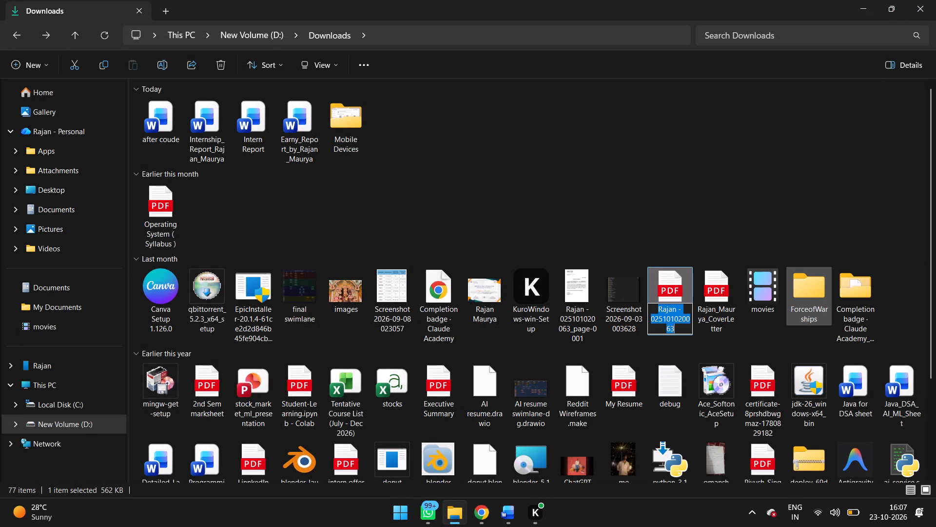
pyautogui.press('Right')
pyautogui.press('BackSpace')
pyautogui.press('BackSpace')
pyautogui.press('BackSpace')
pyautogui.press('BackSpace')
pyautogui.press('BackSpace')
pyautogui.press('BackSpace')
pyautogui.press('BackSpace')
pyautogui.press('BackSpace')
pyautogui.press('BackSpace')
pyautogui.press('BackSpace')
pyautogui.press('BackSpace')
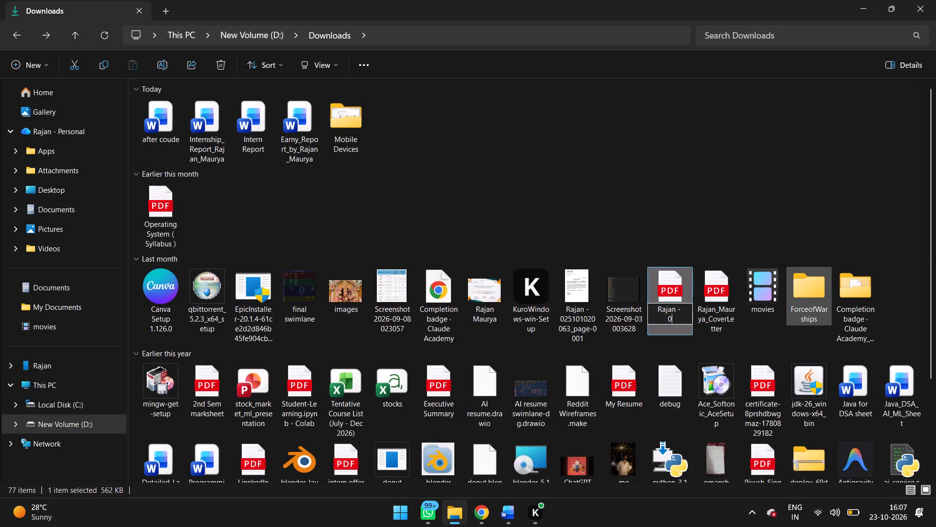
pyautogui.press('BackSpace')
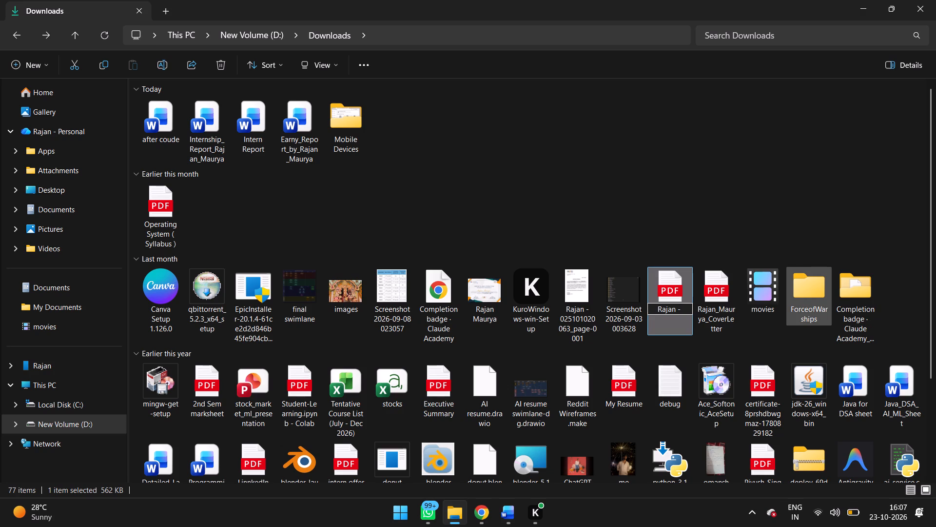
pyautogui.write('ern=')
pyautogui.press('BackSpace')
pyautogui.press('BackSpace')
pyautogui.press('BackSpace')
pyautogui.write('arny')
pyautogui.press('space')
pyautogui.write('certificate')
pyautogui.press('Return')
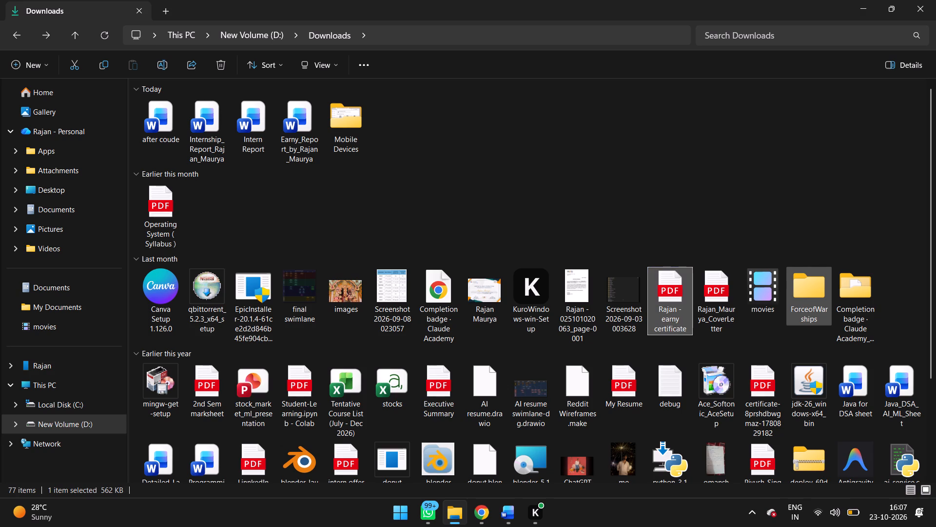
pyautogui.click(707, 234)
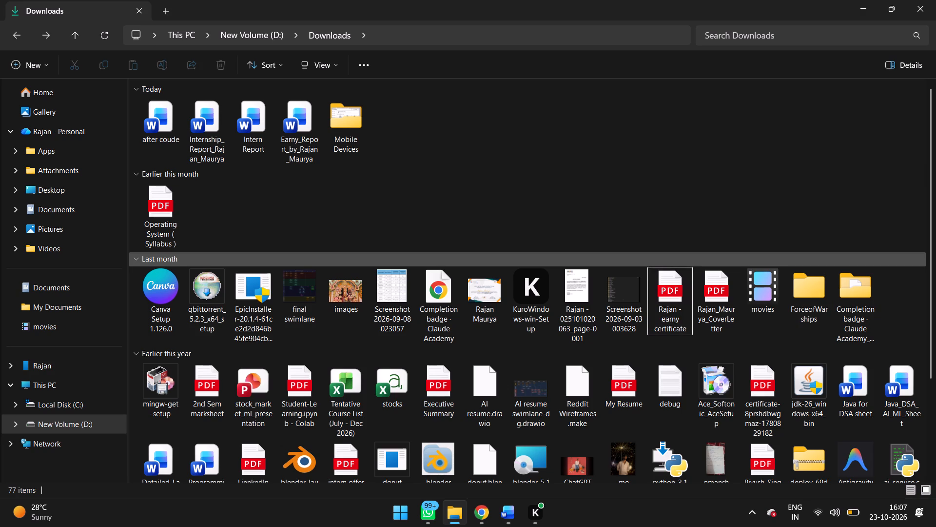
# Open the cover letter PDF in Downloads and check its contents.
pyautogui.doubleClick(715, 309)
pyautogui.scroll(5, 606, 199)
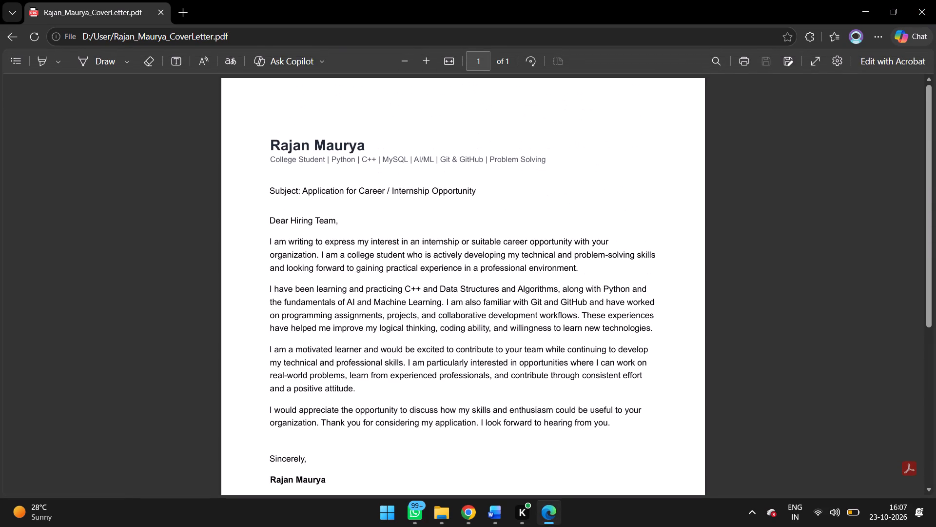
pyautogui.scroll(2, 606, 199)
pyautogui.click(935, 0)
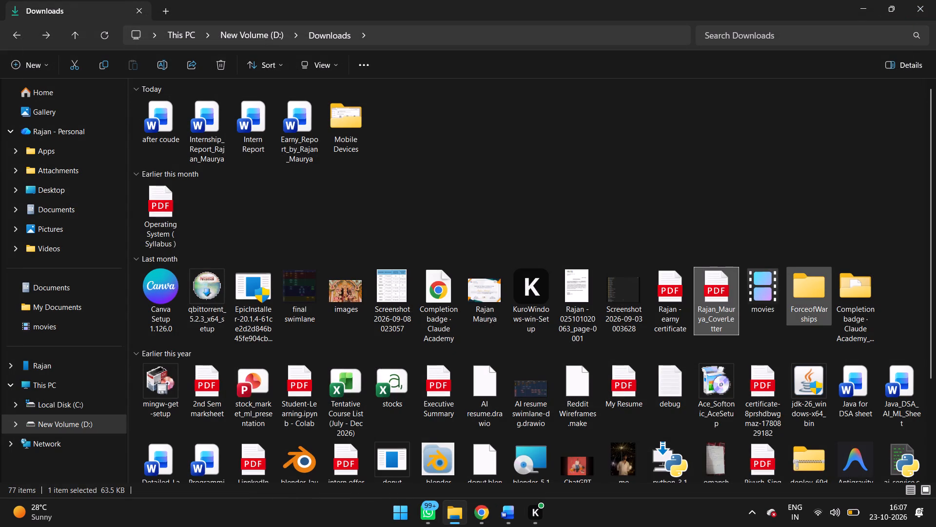
# Check the contents of the ForceofWarships folder, then close the file window.
pyautogui.tripleClick(816, 318)
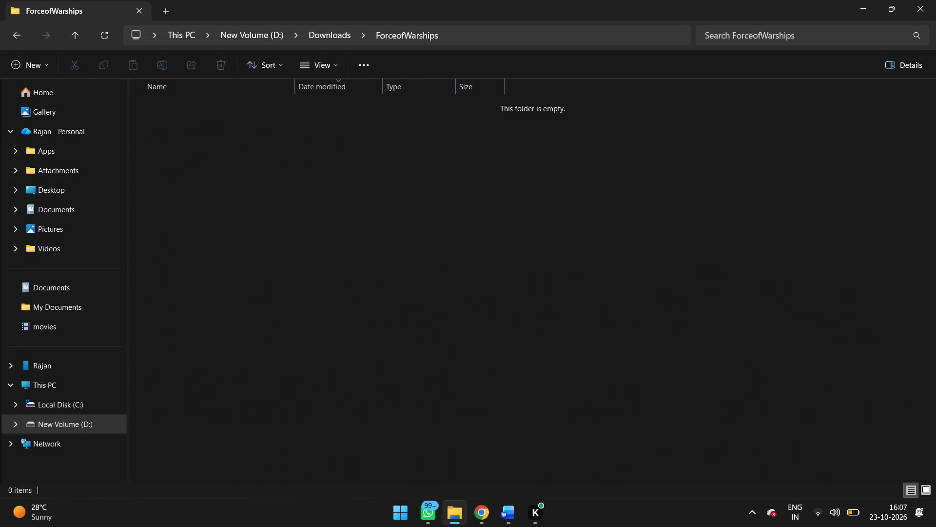
pyautogui.click(935, 0)
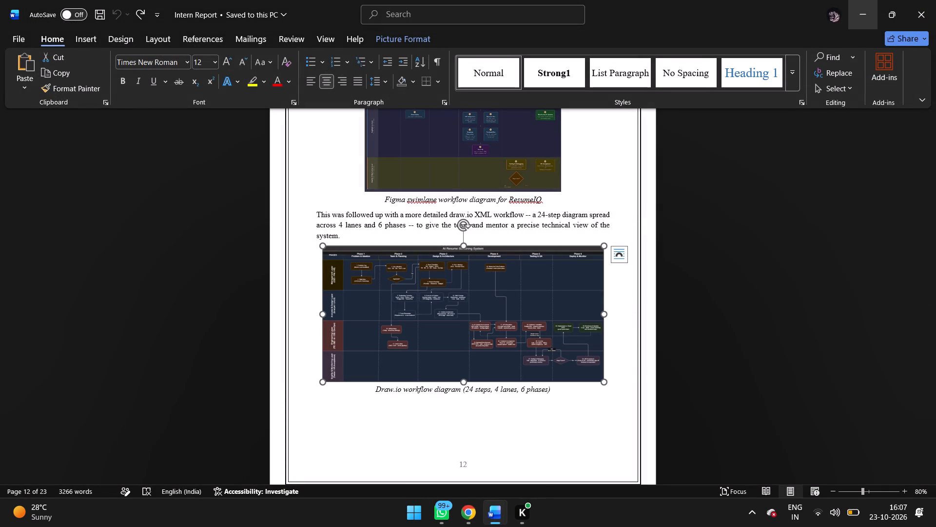
# Reopen File Explorer and open the Downloads folder on New Volume (D:).
pyautogui.write('fie')
pyautogui.press('Return')
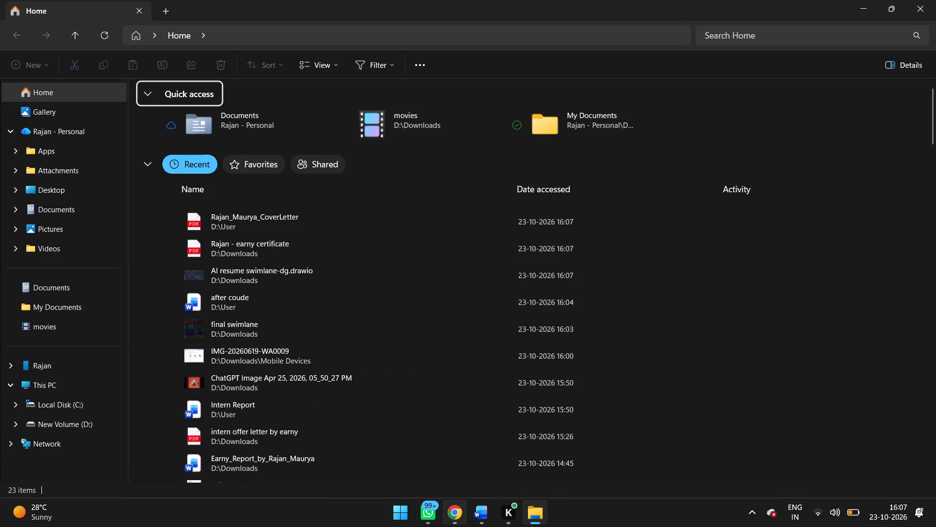
pyautogui.click(88, 424)
pyautogui.doubleClick(821, 131)
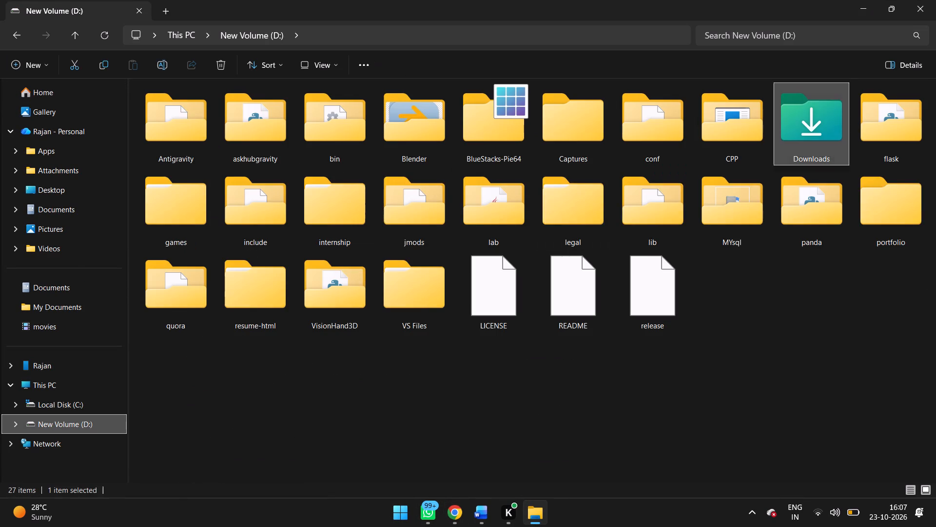
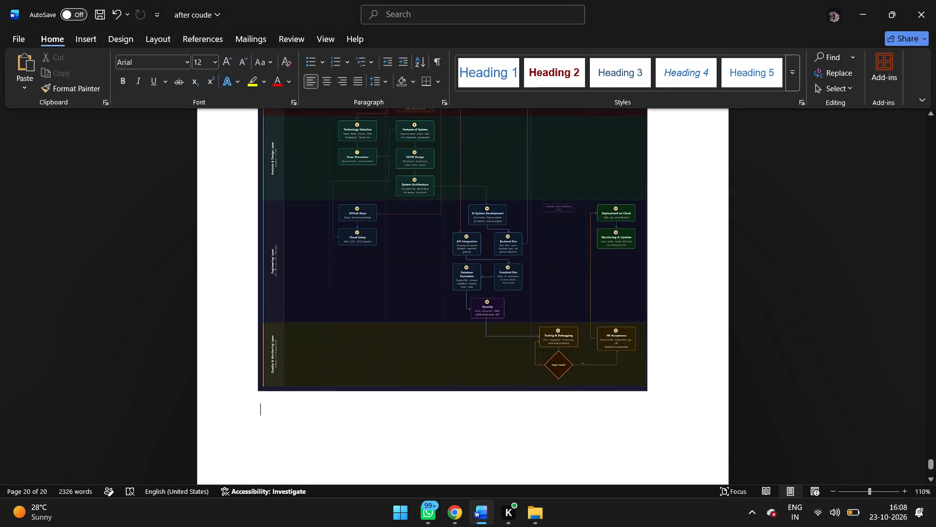
# Add two blank lines below the Fig.D1 swimlane diagram on the last page of Appendix D.
pyautogui.scroll(-6, 507, 286)
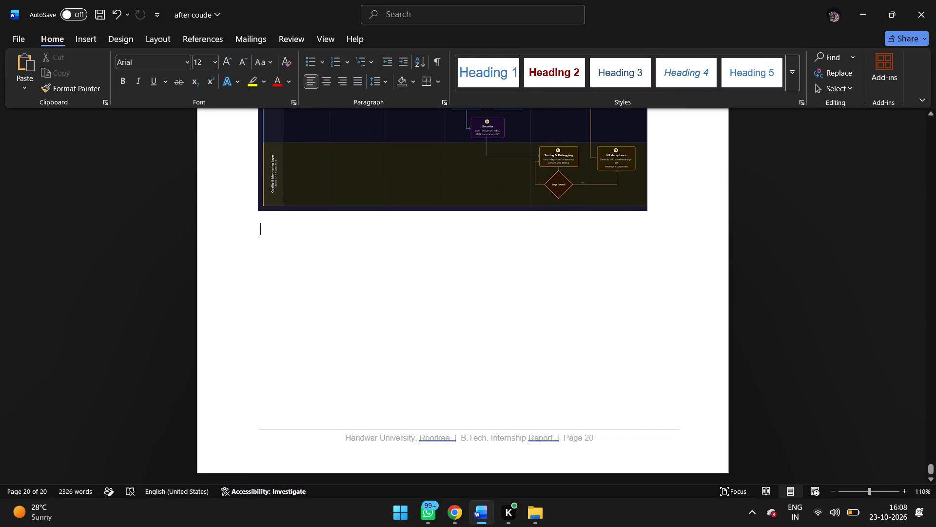
pyautogui.scroll(6, 542, 278)
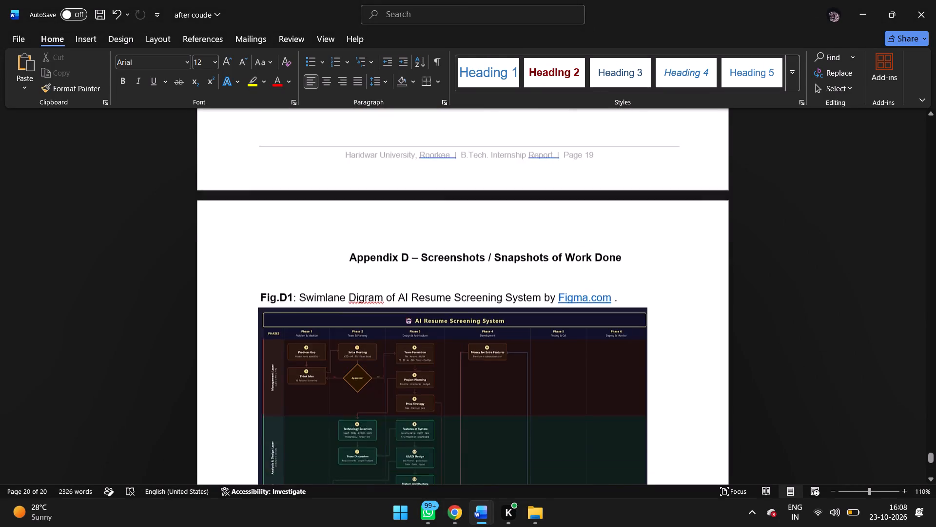
pyautogui.scroll(-3, 542, 277)
pyautogui.scroll(-2, 564, 401)
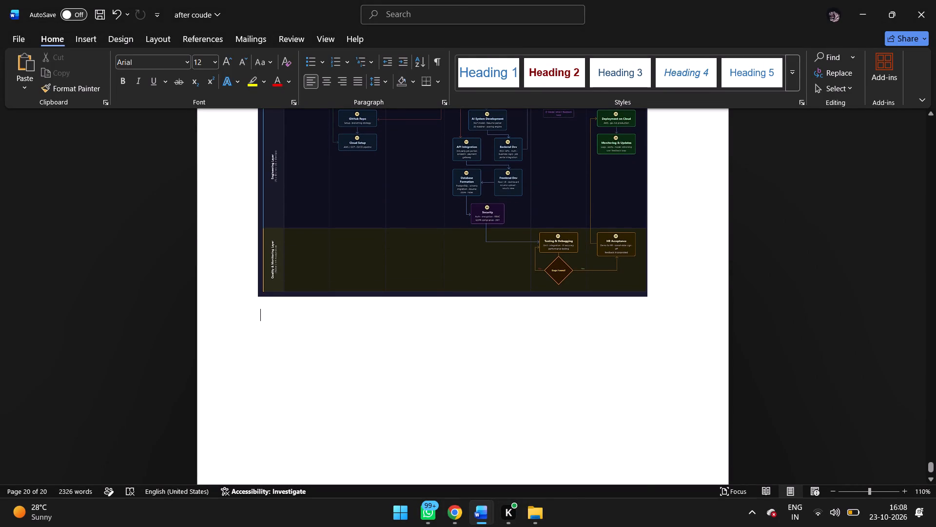
pyautogui.press('Return')
pyautogui.press('Return')
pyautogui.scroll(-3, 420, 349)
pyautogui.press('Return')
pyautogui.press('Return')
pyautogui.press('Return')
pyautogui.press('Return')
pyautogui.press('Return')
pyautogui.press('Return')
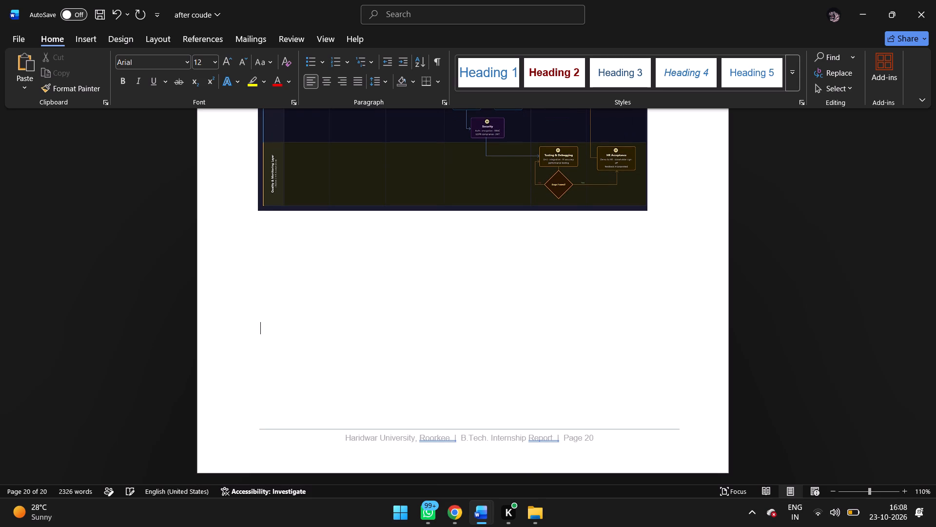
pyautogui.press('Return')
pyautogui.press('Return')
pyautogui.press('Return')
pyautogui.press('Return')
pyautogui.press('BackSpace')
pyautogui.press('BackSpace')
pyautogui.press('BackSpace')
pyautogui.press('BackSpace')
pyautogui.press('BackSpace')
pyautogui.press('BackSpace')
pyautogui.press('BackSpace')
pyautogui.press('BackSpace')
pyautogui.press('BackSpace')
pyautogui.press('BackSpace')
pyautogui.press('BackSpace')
# Start a second figure caption below the swimlane diagram with the label "Fig.D2:".
pyautogui.write('Fo')
pyautogui.press('BackSpace')
pyautogui.write('ig')
pyautogui.scroll(-1, 420, 349)
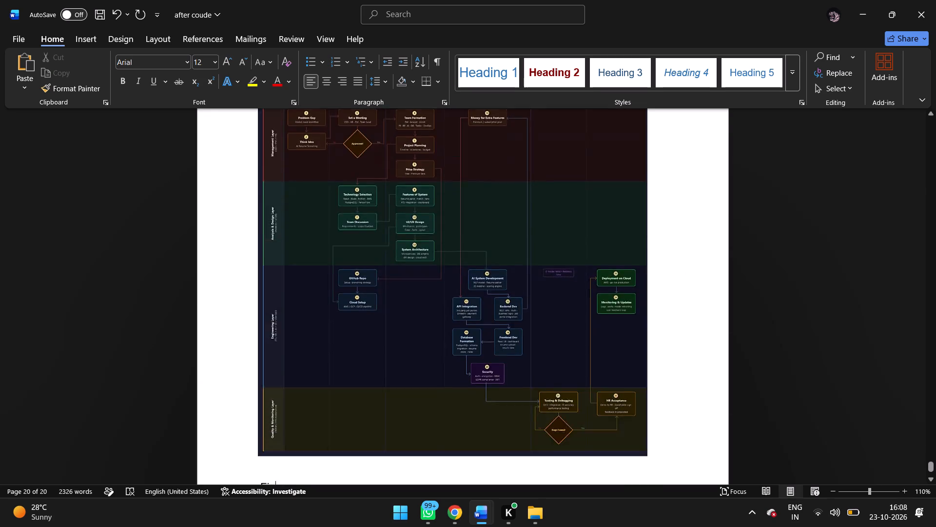
pyautogui.scroll(-1, 420, 349)
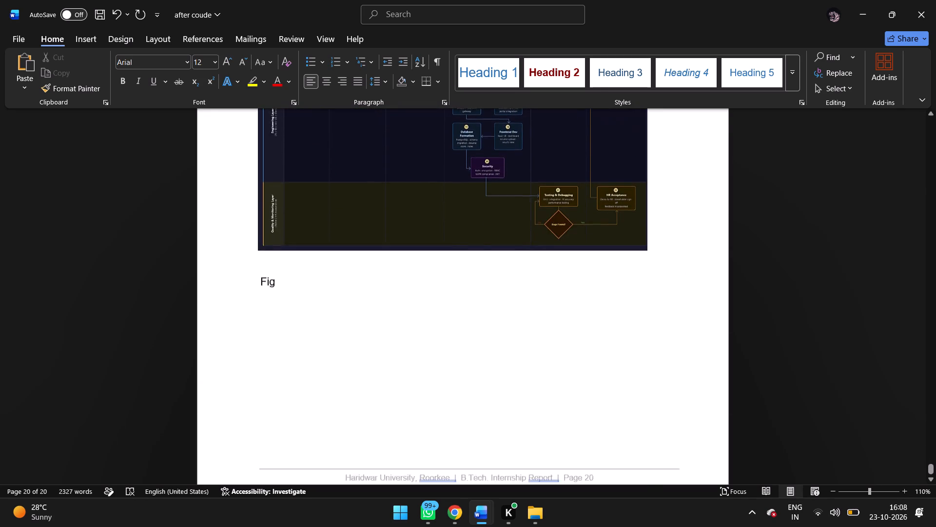
pyautogui.scroll(-1, 420, 349)
pyautogui.press('.')
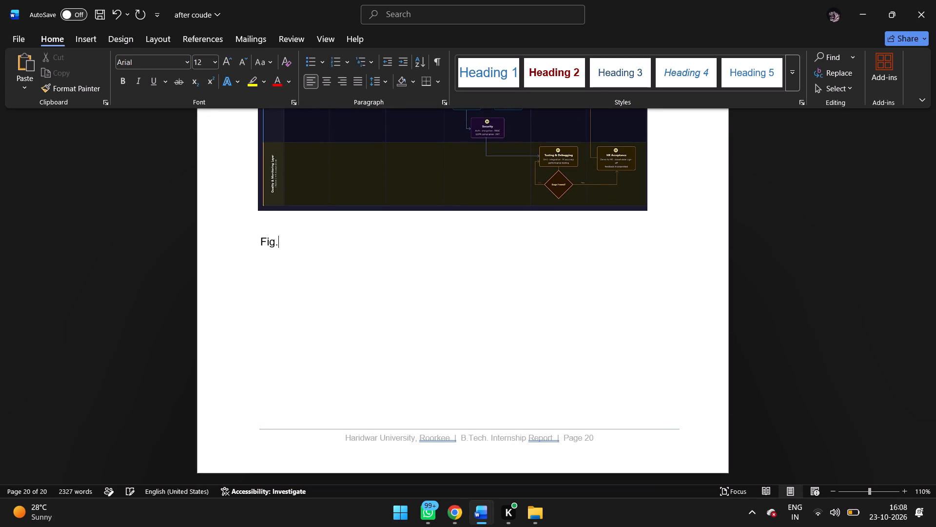
pyautogui.write('D@')
pyautogui.press('BackSpace')
pyautogui.press('2')
pyautogui.press('space')
pyautogui.write(':')
pyautogui.press('Left')
pyautogui.press('BackSpace')
pyautogui.press('Right')
pyautogui.press('space')
pyautogui.press('Left')
# In the Intern Report document, copy "detailed draw.io XML workflow -- a 24-step diagram spread across 4 lanes and 6 phases".
pyautogui.click(479, 519)
pyautogui.click(518, 465)
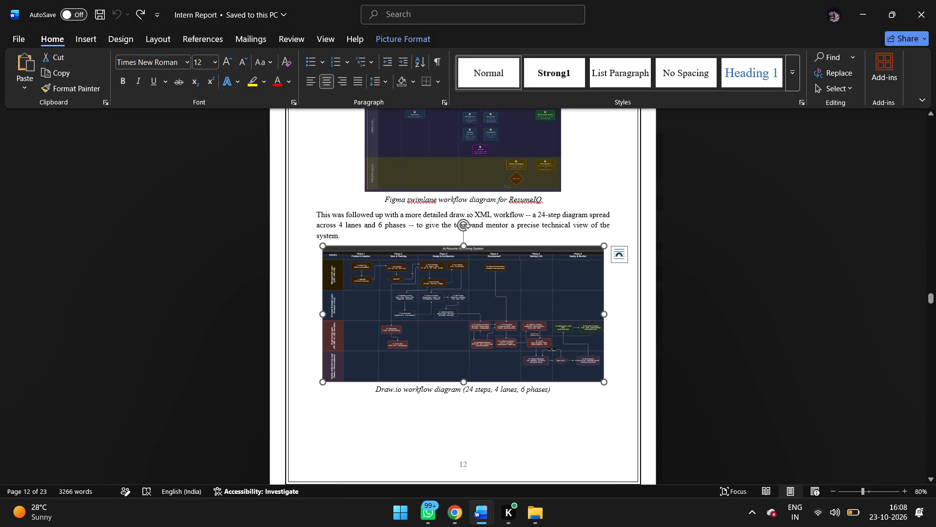
pyautogui.click(432, 216)
pyautogui.moveTo(432, 216); pyautogui.dragTo(489, 220)
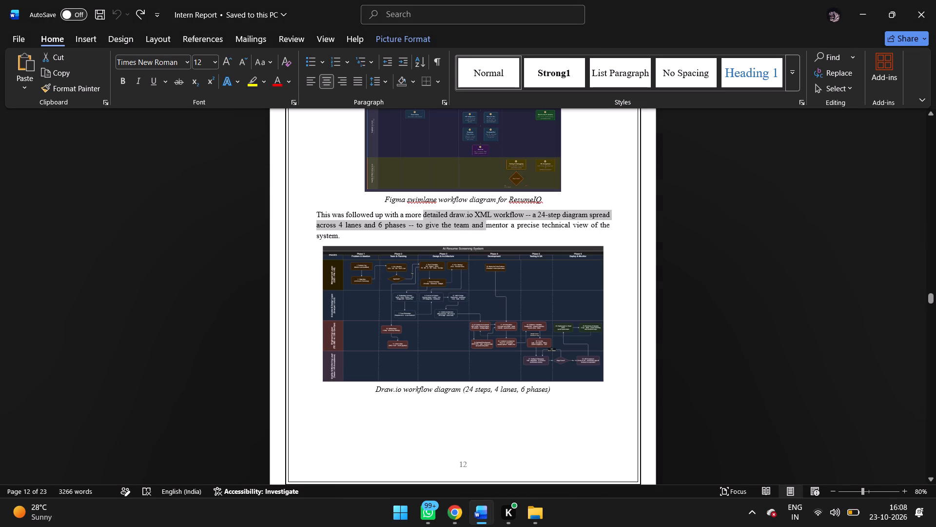
pyautogui.moveTo(489, 220); pyautogui.dragTo(517, 217)
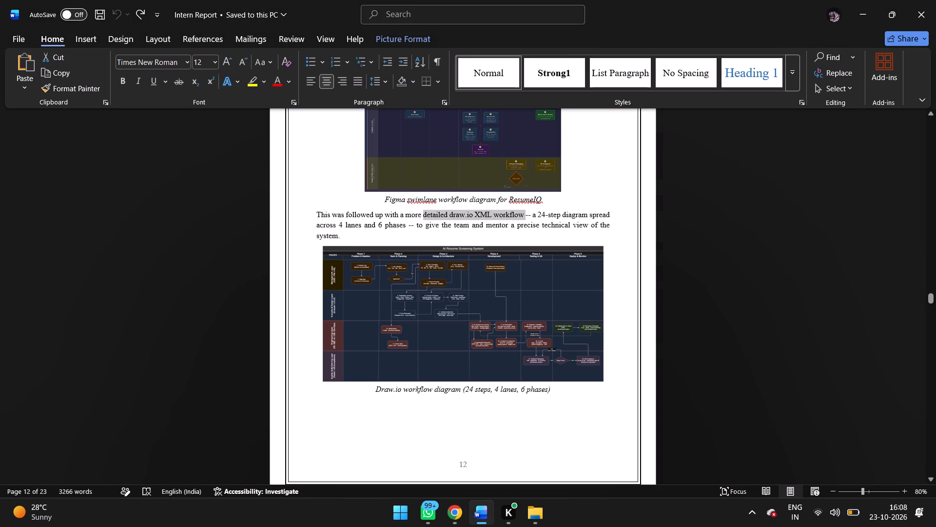
pyautogui.moveTo(517, 217); pyautogui.dragTo(397, 222)
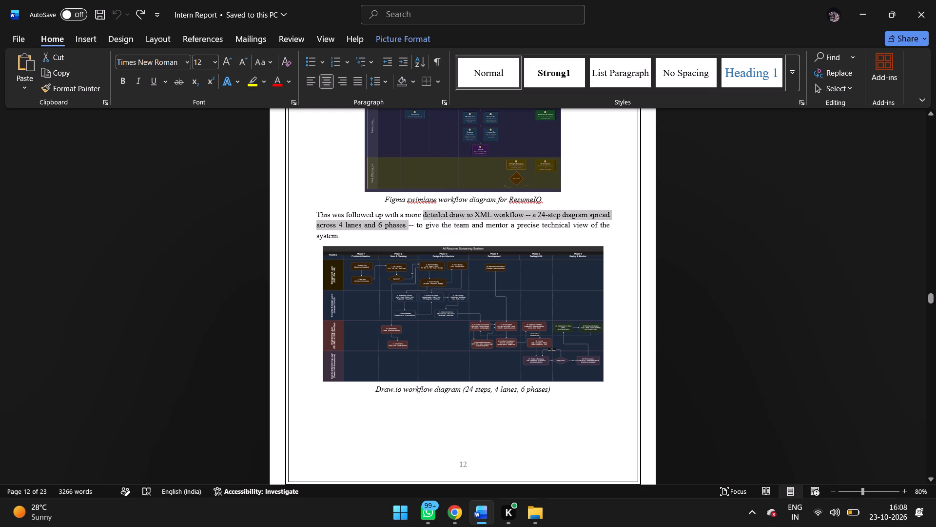
pyautogui.moveTo(397, 222); pyautogui.dragTo(393, 225)
pyautogui.rightClick(393, 225)
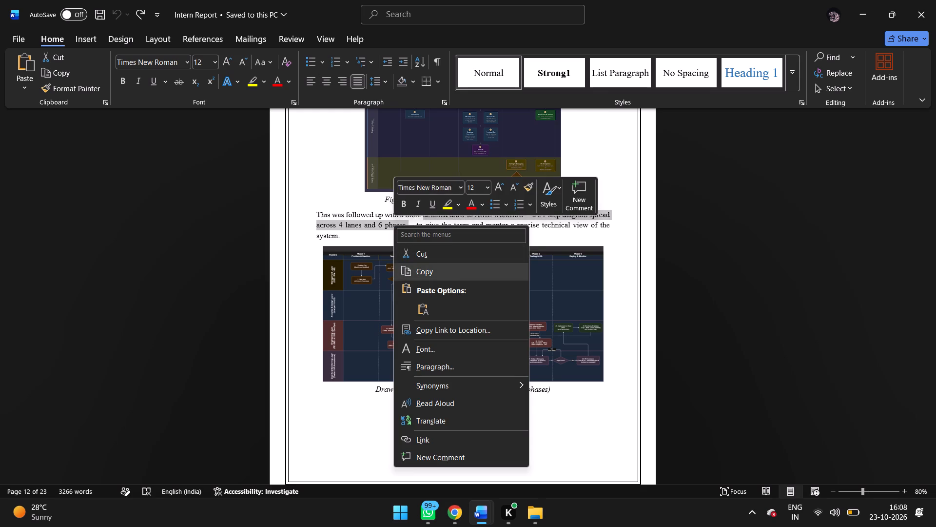
pyautogui.click(439, 268)
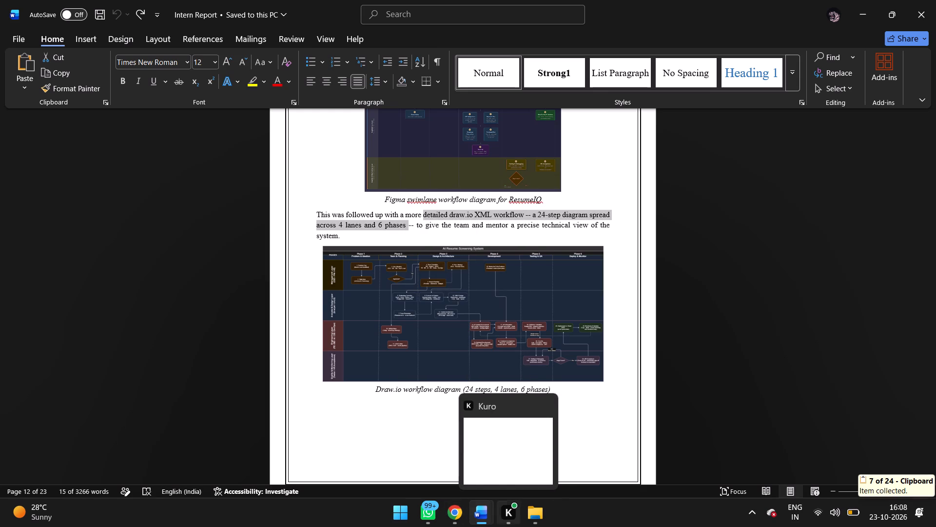
# Back in the "after coude" document, paste the copied description after "Fig.D2:" and capitalise its first word as "Detailed".
pyautogui.click(482, 507)
pyautogui.click(447, 461)
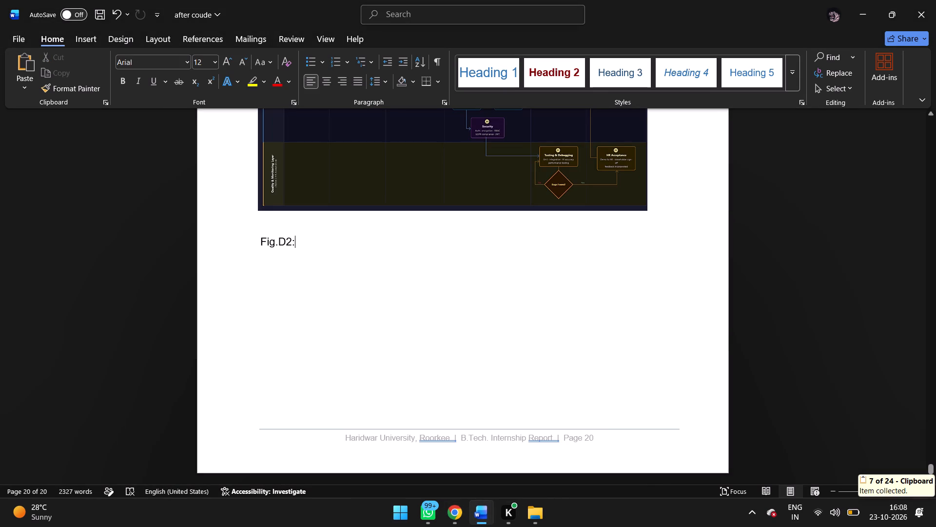
pyautogui.press('space')
pyautogui.hotkey('ctrl', 'v')
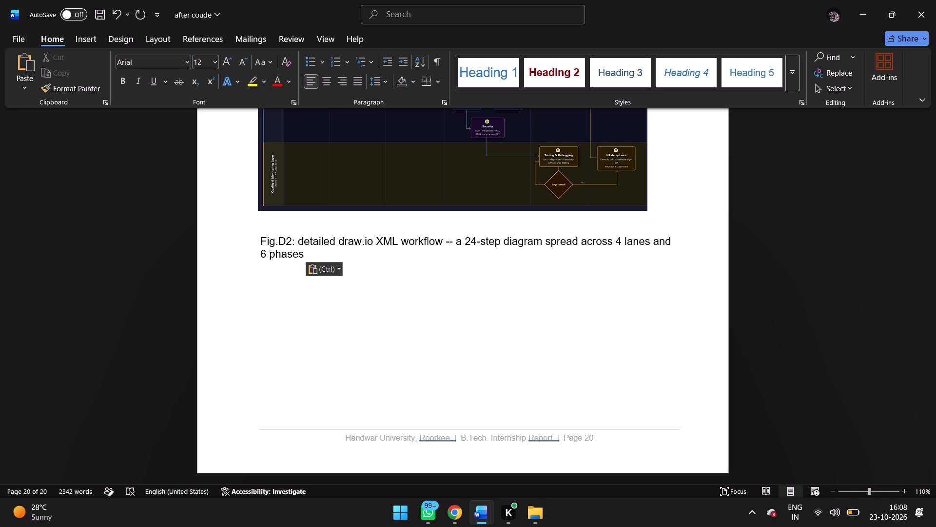
pyautogui.press('Up')
pyautogui.press('BackSpace')
pyautogui.hotkey('shift', 'd')
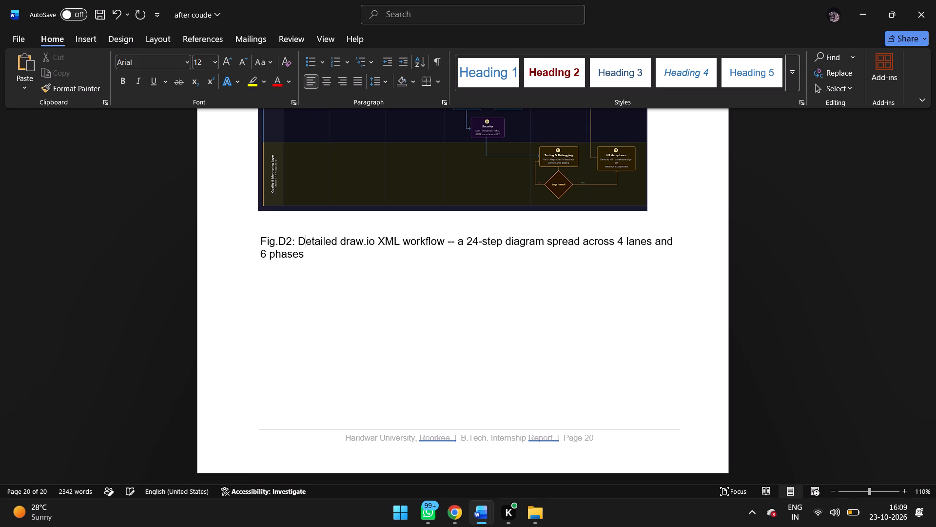
# Make the "Fig.D2" label of the new caption bold.
pyautogui.moveTo(293, 242); pyautogui.dragTo(290, 242)
pyautogui.moveTo(290, 242); pyautogui.dragTo(267, 242)
pyautogui.click(279, 221)
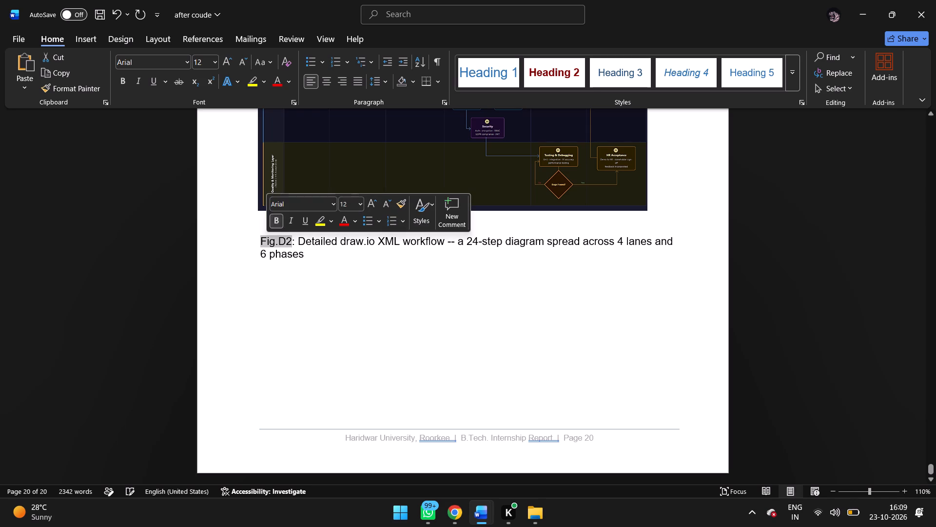
pyautogui.click(284, 294)
pyautogui.click(298, 249)
# End the Fig.D2 caption with a period and start a new paragraph one blank line below it.
pyautogui.click(319, 261)
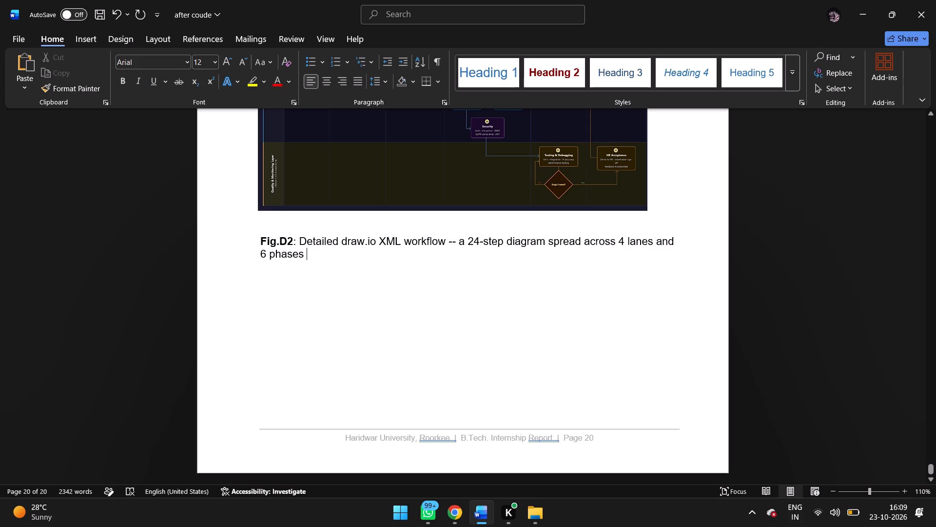
pyautogui.press('BackSpace')
pyautogui.press('.')
pyautogui.press('Return')
pyautogui.press('Return')
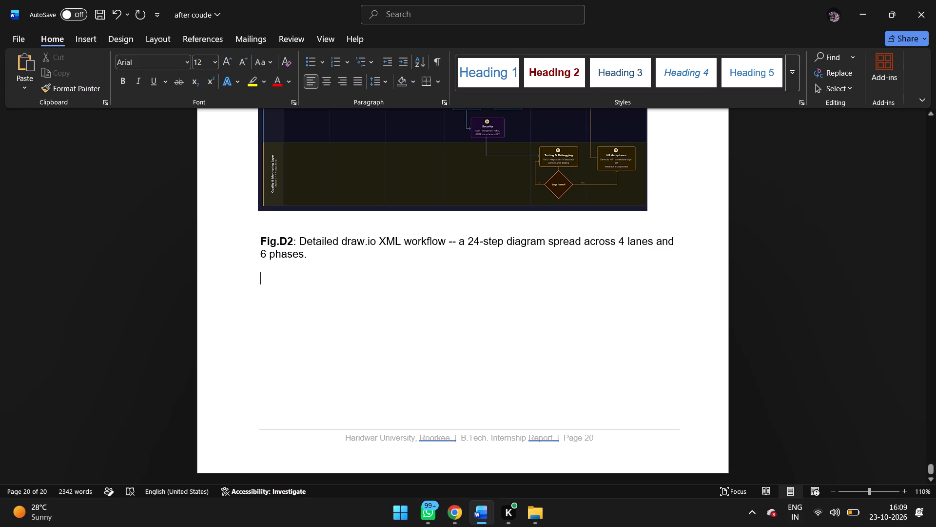
# Insert the picture "AI resume swimlane-dg.drawio" from the Downloads folder on New Volume (D:) below the Fig.D2 caption.
pyautogui.click(82, 42)
pyautogui.click(105, 77)
pyautogui.click(133, 77)
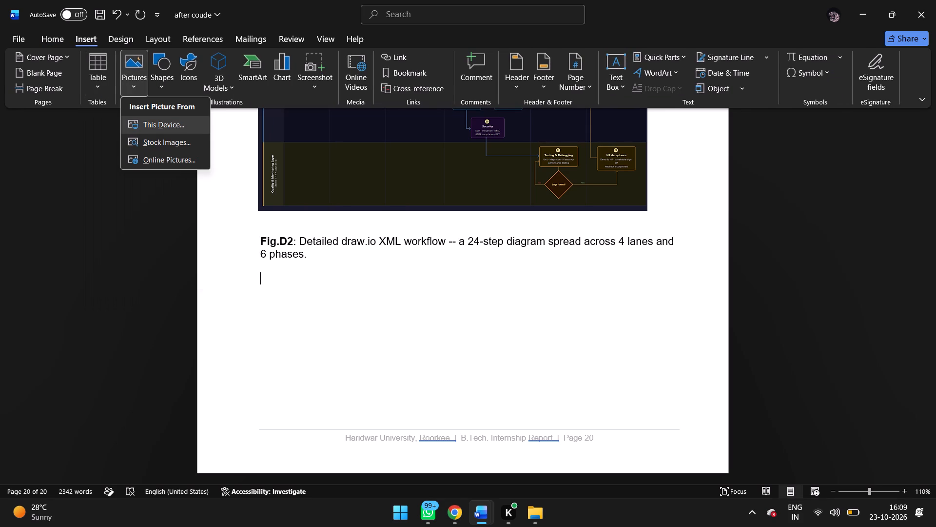
pyautogui.click(156, 114)
pyautogui.click(156, 121)
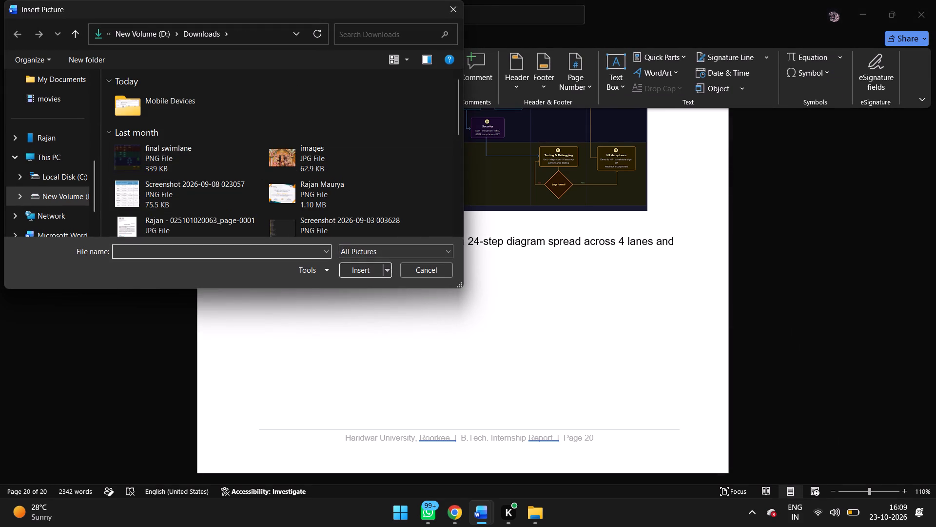
pyautogui.scroll(-1, 293, 200)
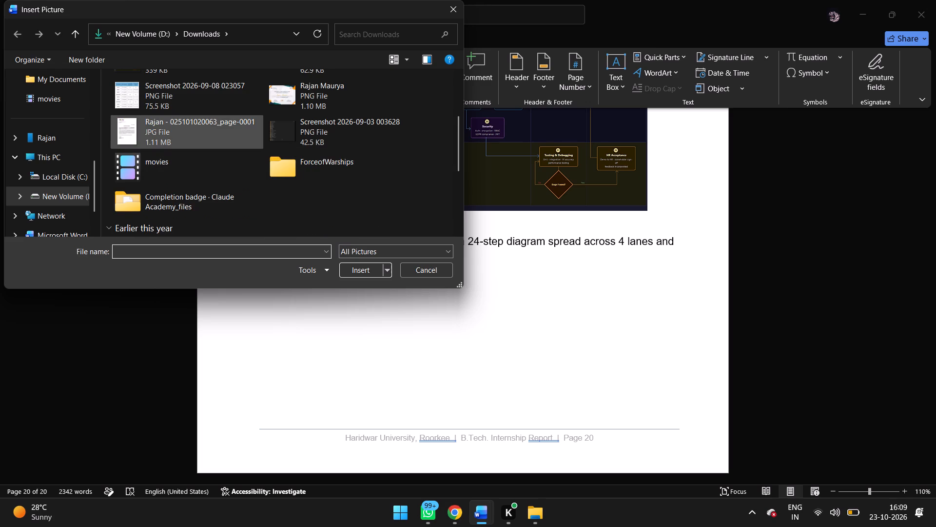
pyautogui.scroll(-2, 241, 138)
pyautogui.scroll(6, 240, 142)
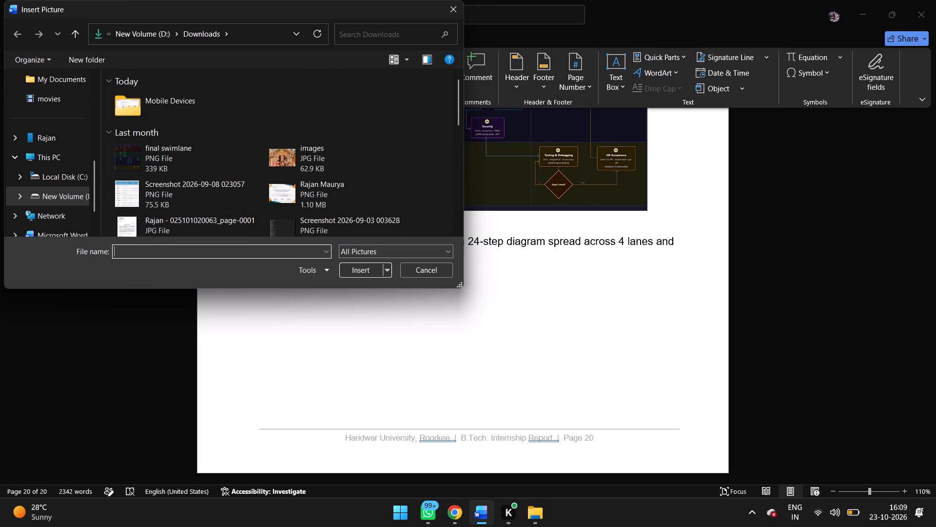
pyautogui.moveTo(460, 285); pyautogui.dragTo(708, 387)
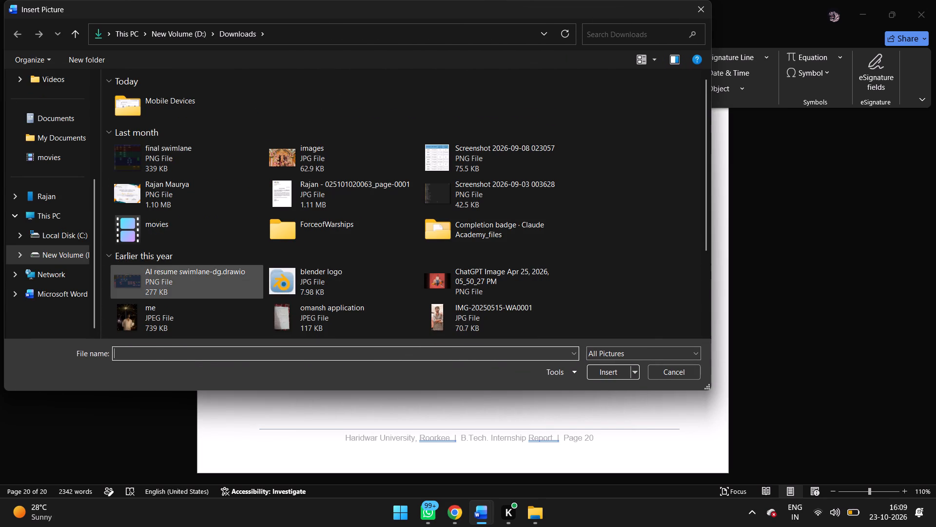
pyautogui.doubleClick(176, 275)
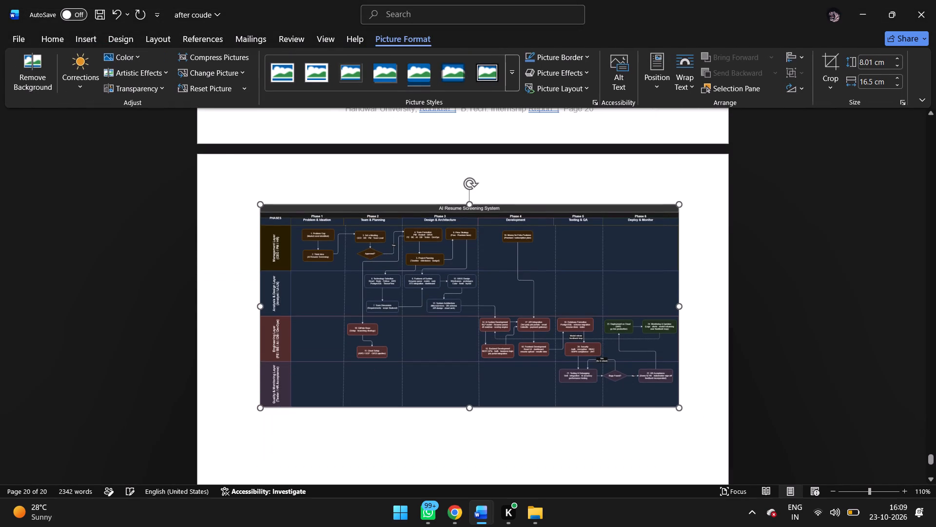
# Shrink the Fig.D1 swimlane picture proportionally so the draw.io picture fits on the same page beneath the Fig.D2 caption.
pyautogui.scroll(9, 433, 325)
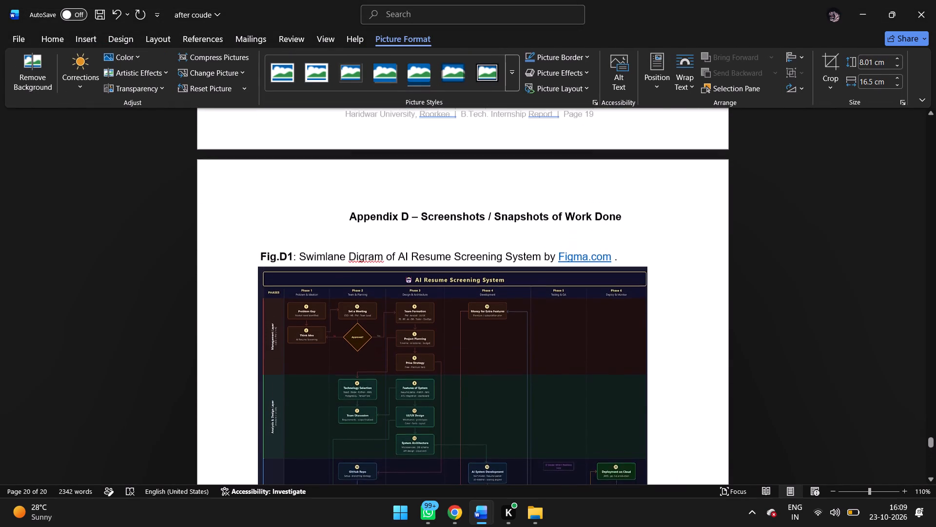
pyautogui.click(451, 354)
pyautogui.scroll(-2, 451, 354)
pyautogui.scroll(-1, 609, 397)
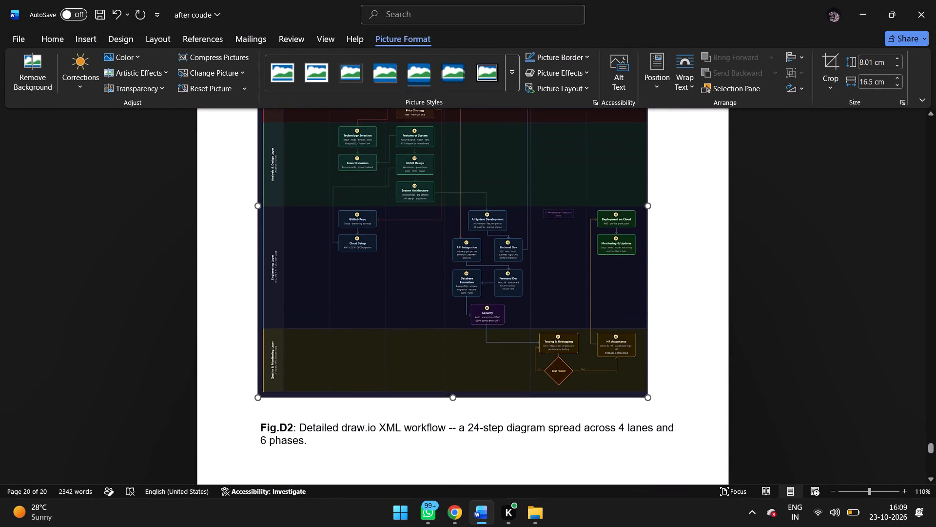
pyautogui.click(649, 398)
pyautogui.click(650, 401)
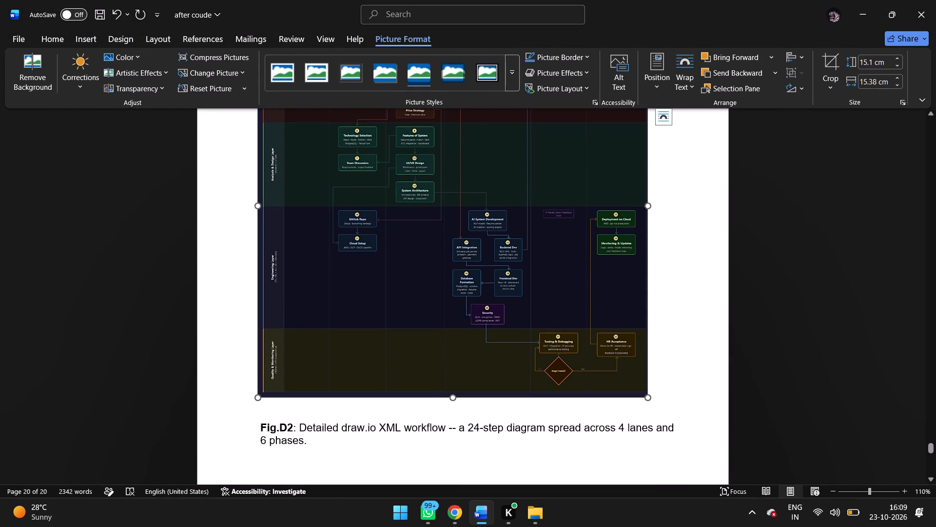
pyautogui.moveTo(650, 397); pyautogui.dragTo(551, 280)
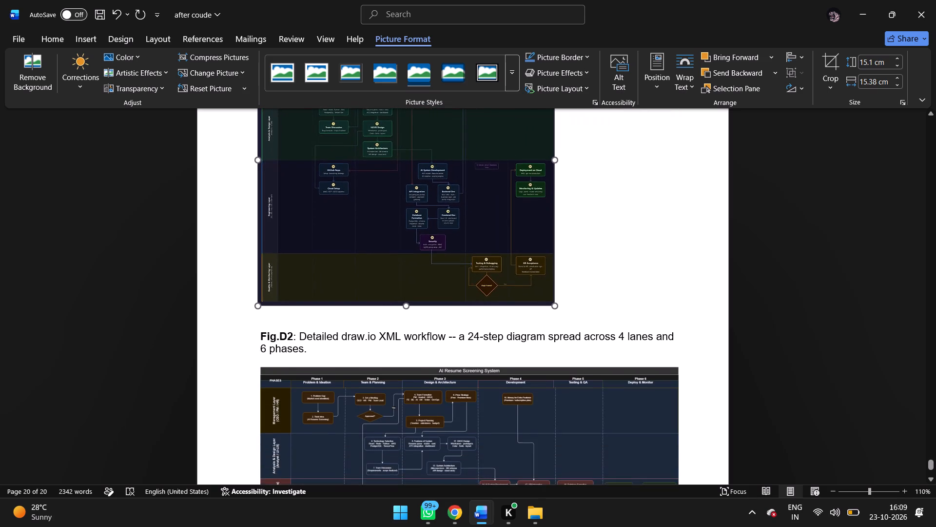
pyautogui.moveTo(551, 280); pyautogui.dragTo(591, 311)
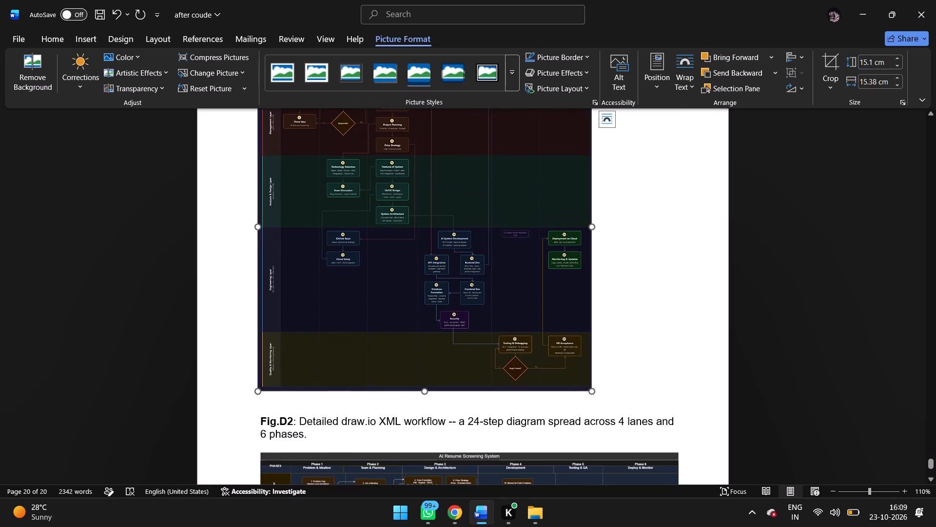
pyautogui.click(655, 284)
# Start a new paragraph after the Fig.D2 draw.io picture, at the top of a new page.
pyautogui.scroll(-5, 655, 284)
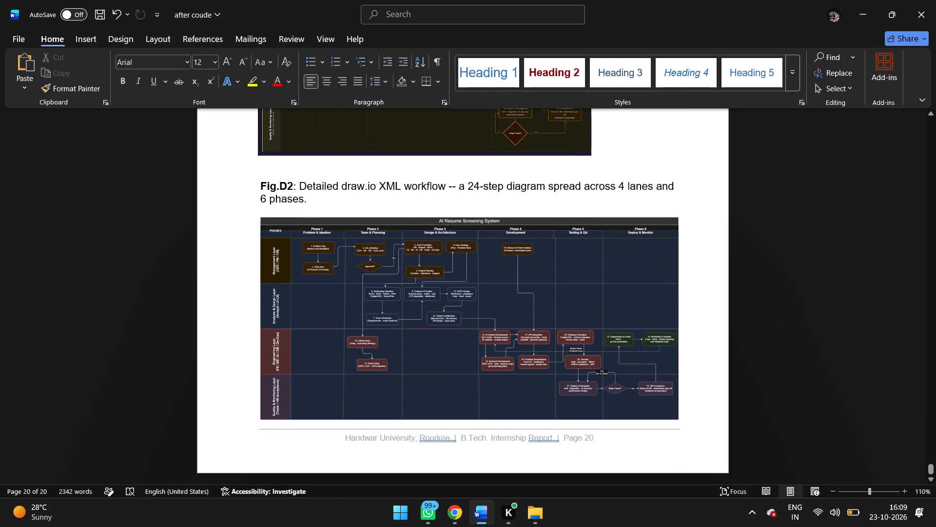
pyautogui.scroll(-1, 516, 321)
pyautogui.scroll(3, 474, 322)
pyautogui.scroll(-3, 474, 322)
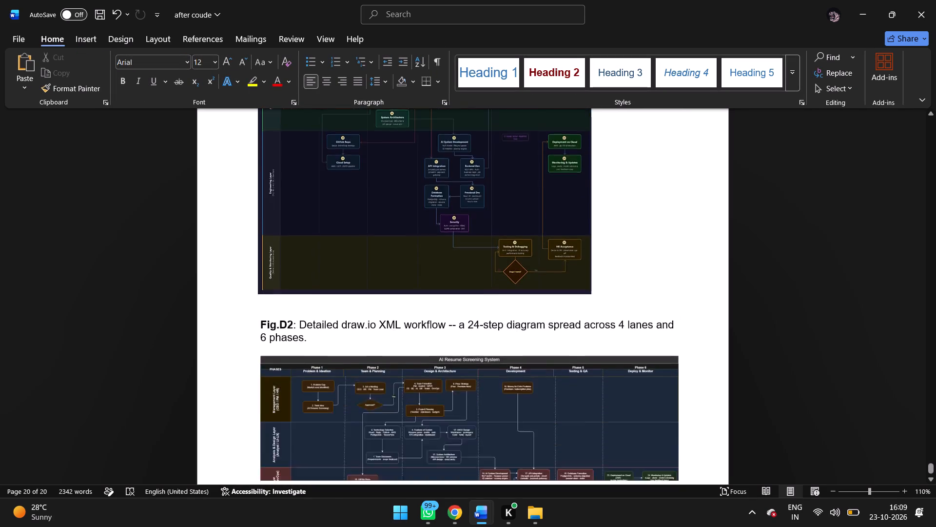
pyautogui.scroll(-6, 474, 322)
pyautogui.click(703, 419)
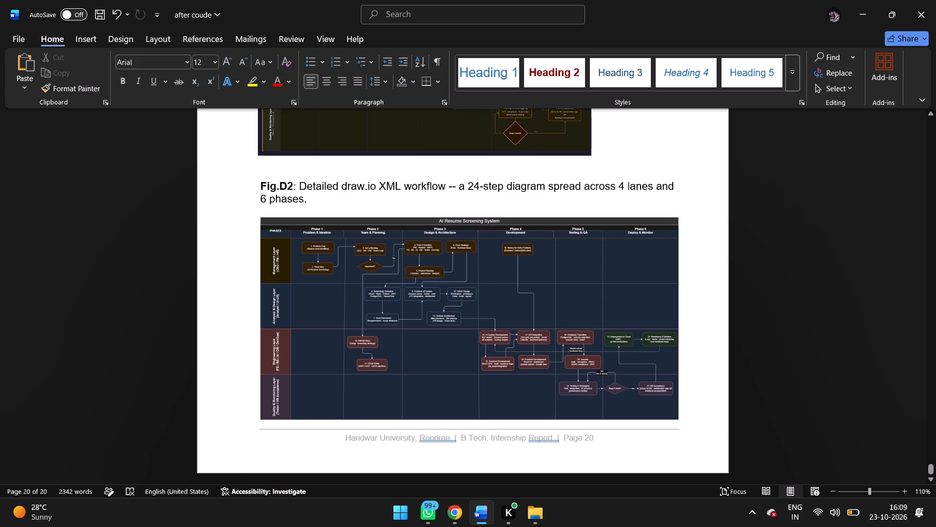
pyautogui.press('Return')
pyautogui.press('Return')
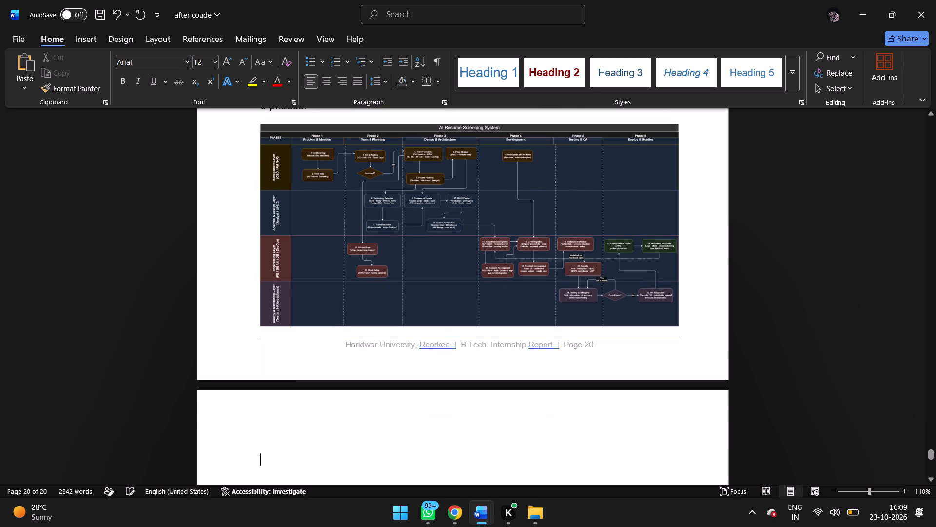
pyautogui.press('BackSpace')
pyautogui.scroll(7, 600, 475)
pyautogui.scroll(2, 409, 447)
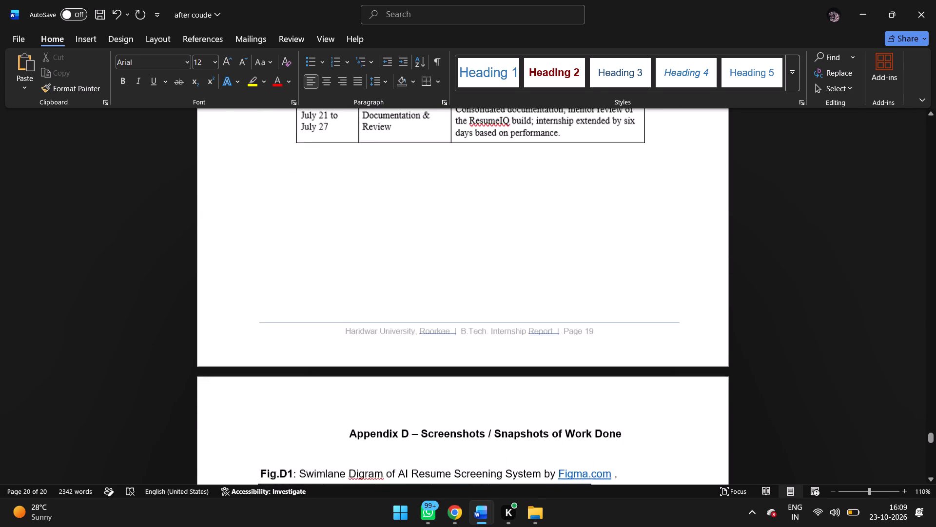
pyautogui.scroll(-2, 408, 426)
pyautogui.scroll(-4, 422, 350)
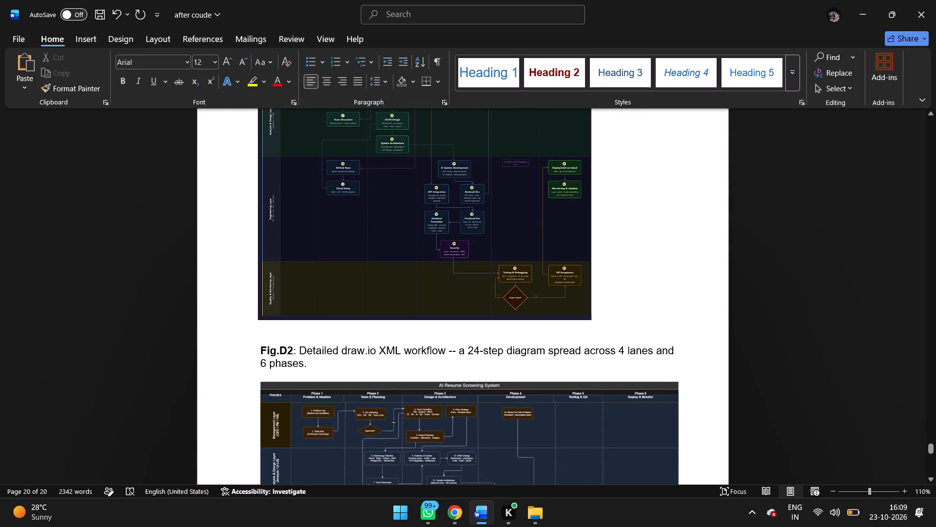
pyautogui.scroll(-6, 422, 350)
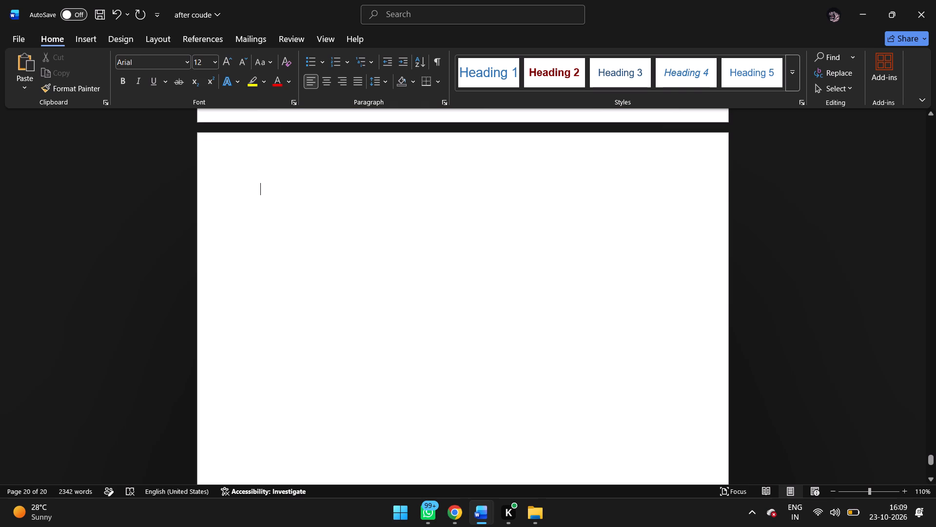
pyautogui.scroll(1, 363, 248)
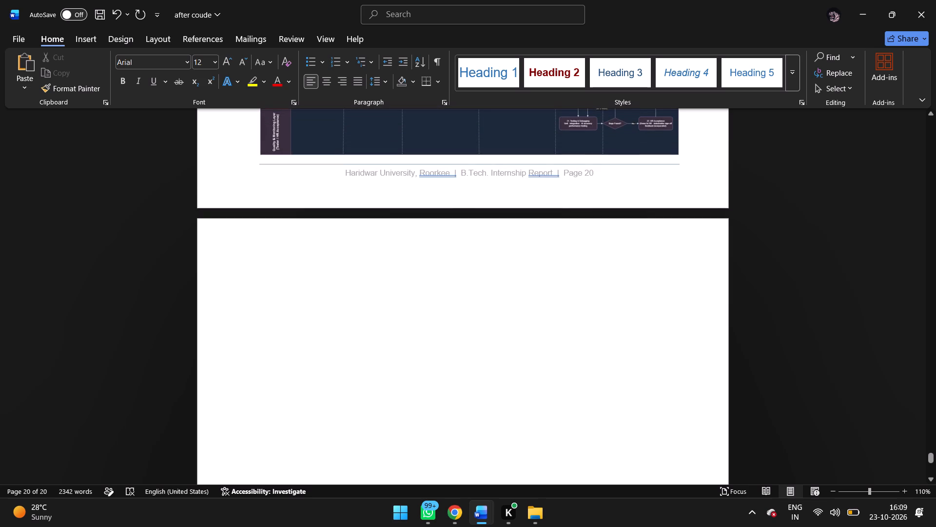
# Enter the caption label "Fig.D3:" at the top of the new page.
pyautogui.write('Fi')
pyautogui.press('g')
pyautogui.write('D3')
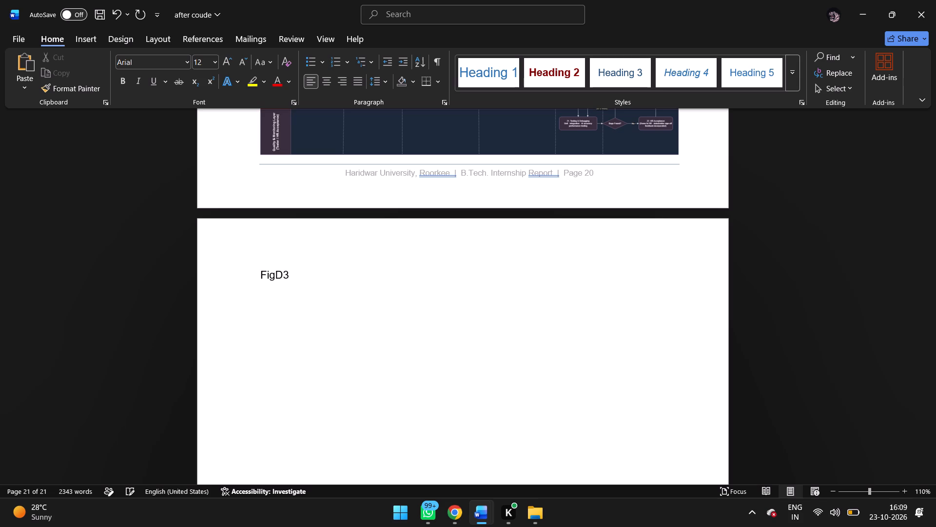
pyautogui.press('Left')
pyautogui.press('Left')
pyautogui.press('.')
pyautogui.press('Right')
pyautogui.press('Right')
pyautogui.hotkey('shift', ':')
# Make "Fig.D3" bold without its colon, and add a space after the colon.
pyautogui.hotkey('ctrl', 'Left')
pyautogui.hotkey('ctrl', 'Left')
pyautogui.hotkey('ctrl', 'Left')
pyautogui.press('Right')
pyautogui.press('Right')
pyautogui.press('Right')
pyautogui.hotkey('shift', 'Left')
pyautogui.hotkey('shift', 'Left')
pyautogui.hotkey('shift', 'Left')
pyautogui.hotkey('shift', 'Left')
pyautogui.hotkey('shift', 'Left')
pyautogui.hotkey('shift', 'Left')
pyautogui.hotkey('ctrl', 'b')
pyautogui.press('Right')
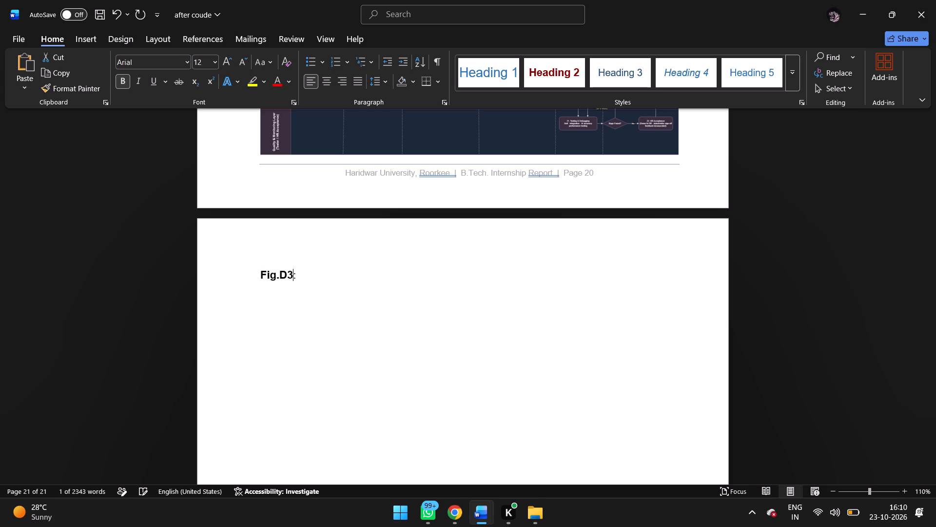
pyautogui.press('Right')
pyautogui.press('space')
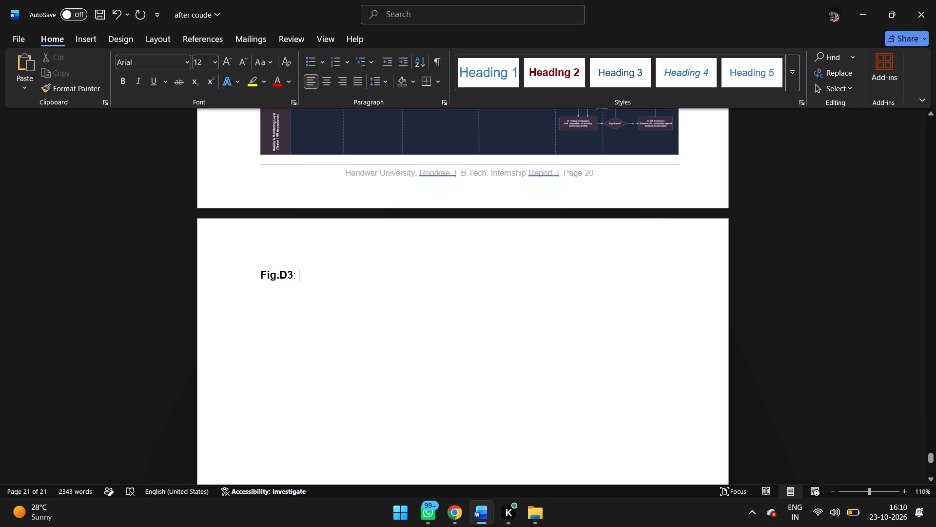
# Switch to the Intern Report document and copy the caption "ResumeIQ concept presentation" under Problem Identification.
pyautogui.click(486, 510)
pyautogui.click(533, 448)
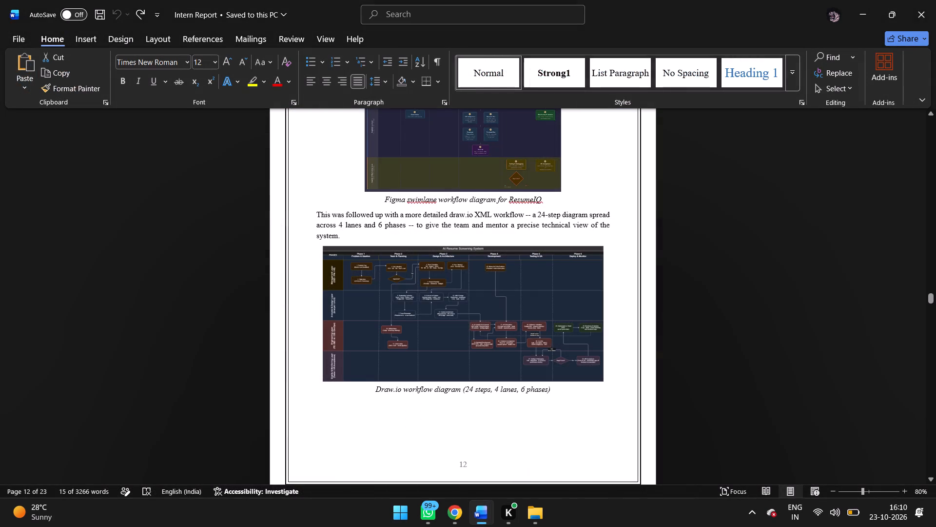
pyautogui.scroll(-7, 507, 337)
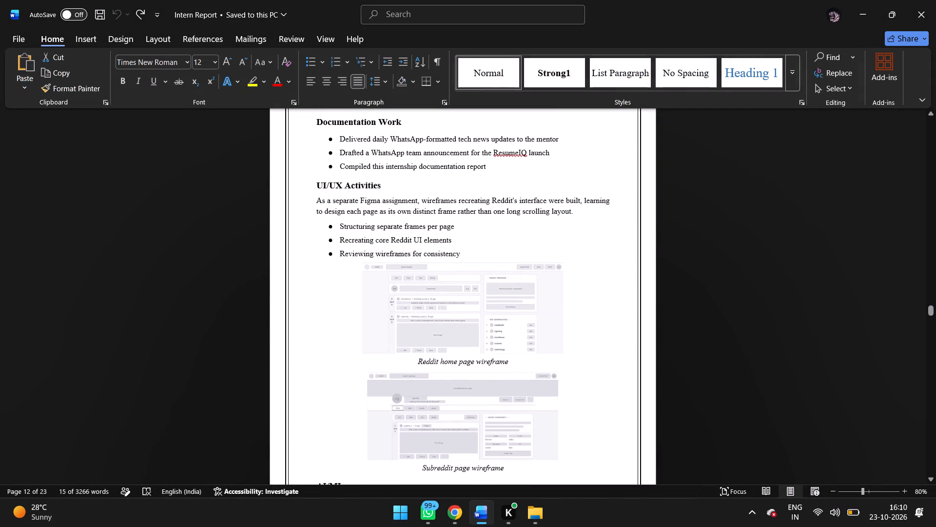
pyautogui.scroll(-4, 349, 223)
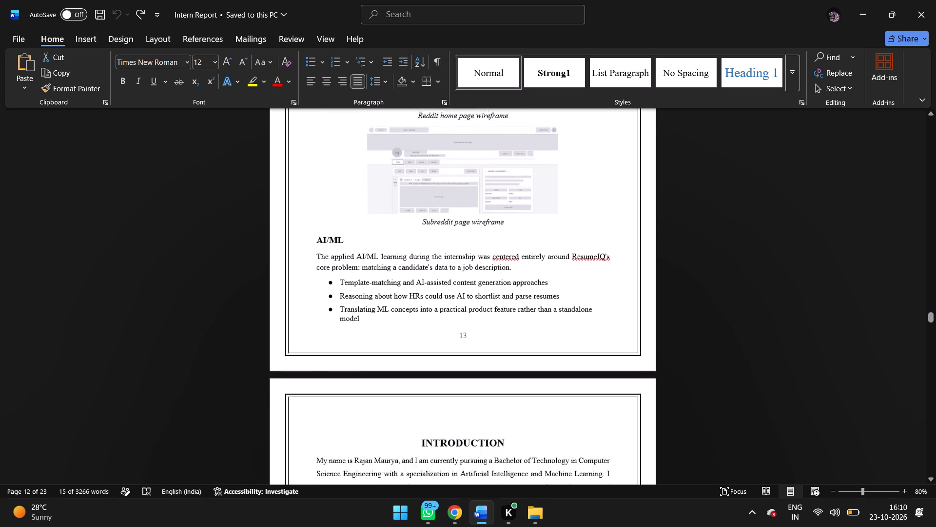
pyautogui.scroll(-14, 349, 223)
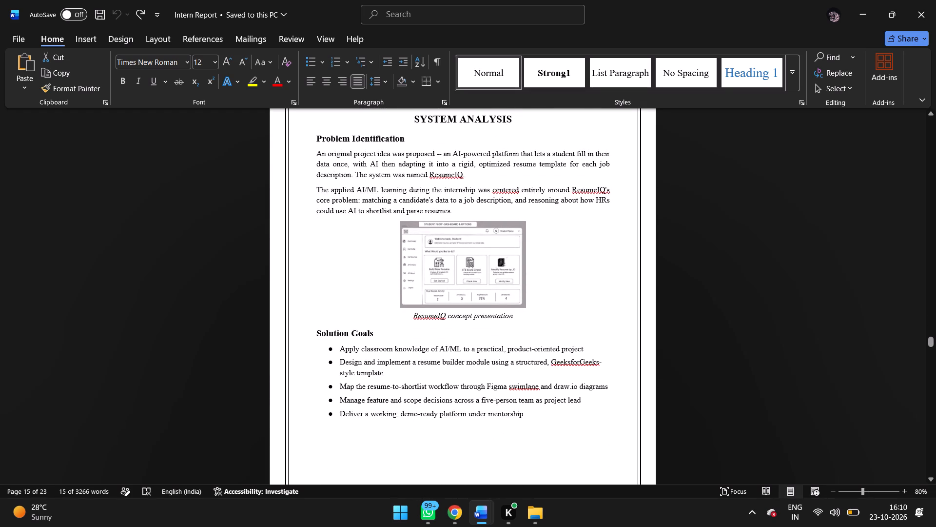
pyautogui.click(432, 315)
pyautogui.moveTo(432, 315); pyautogui.dragTo(498, 315)
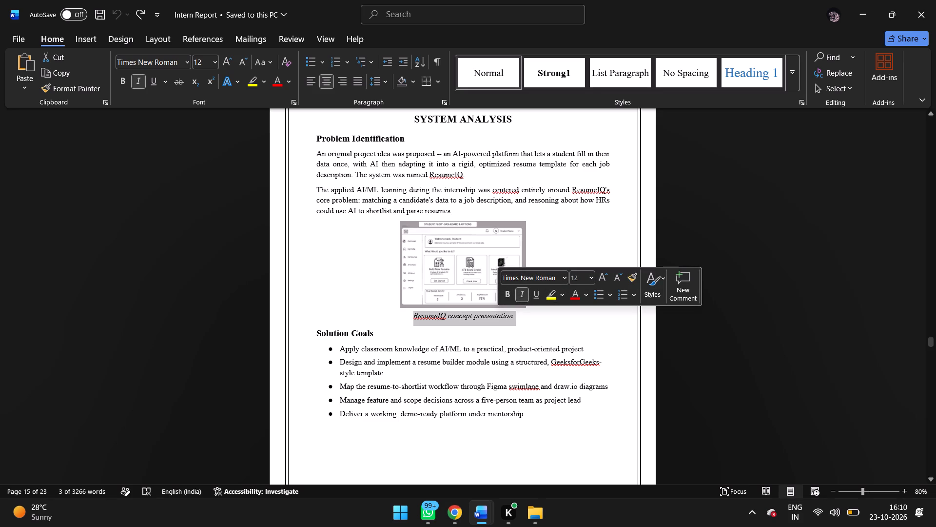
pyautogui.hotkey('ctrl', 'c')
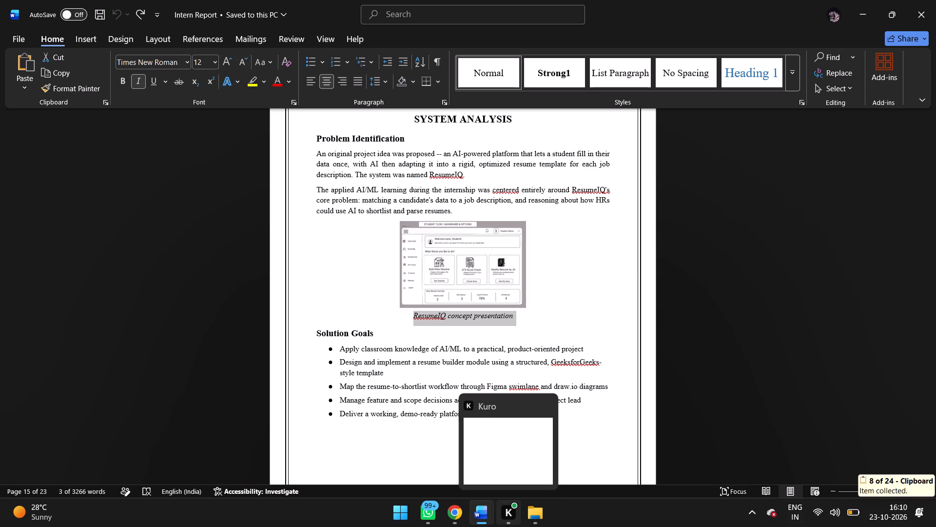
# Back in the "after coude" document, paste the copied caption after "Fig.D3:" and return the line to left alignment.
pyautogui.click(484, 516)
pyautogui.click(424, 442)
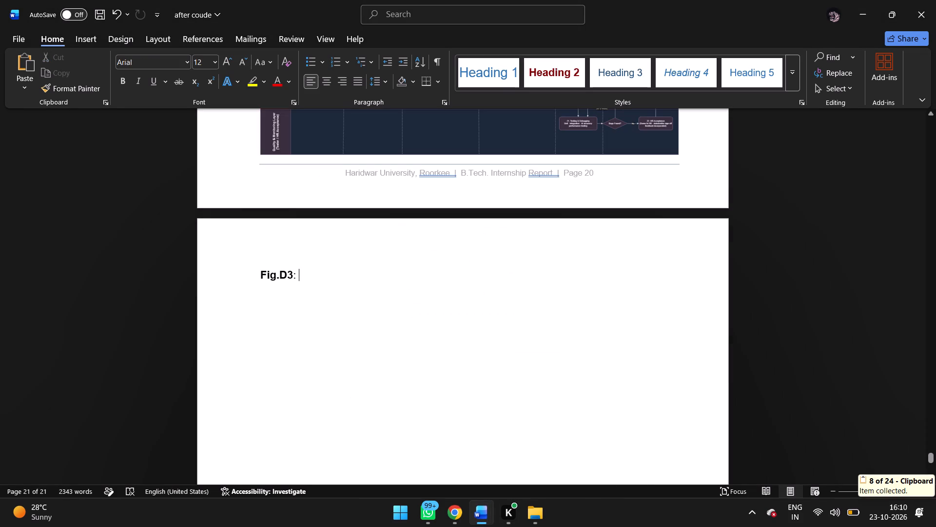
pyautogui.hotkey('ctrl', 'v')
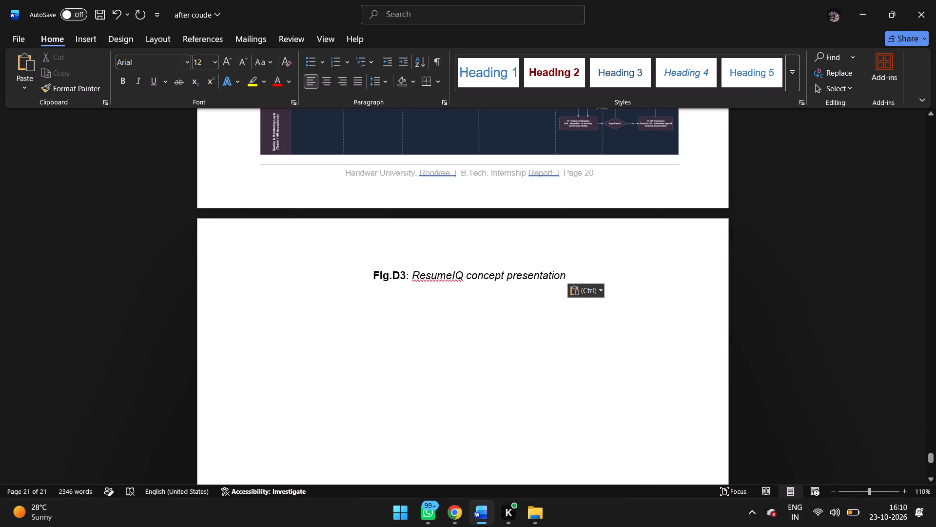
pyautogui.click(372, 275)
pyautogui.press('BackSpace')
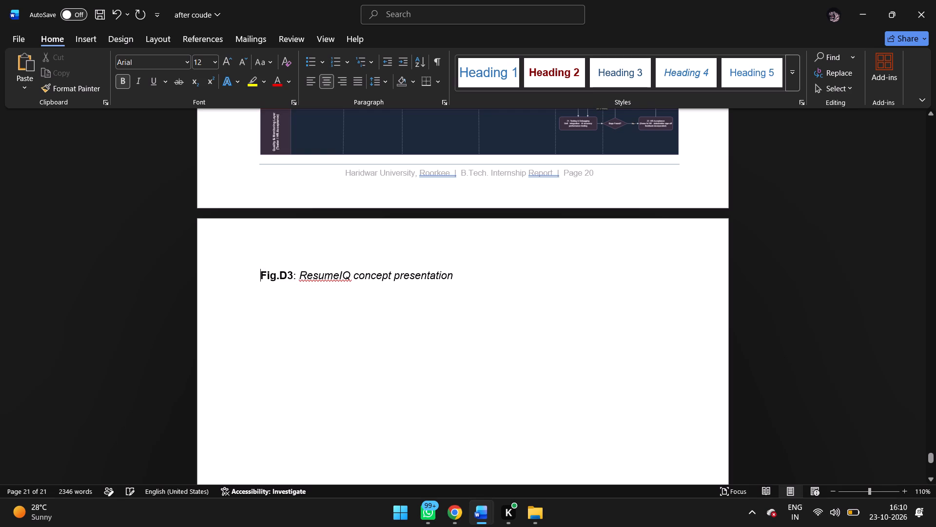
# Delete "concept presentation" from the Fig.D3 caption, keeping "ResumeIQ".
pyautogui.click(314, 277)
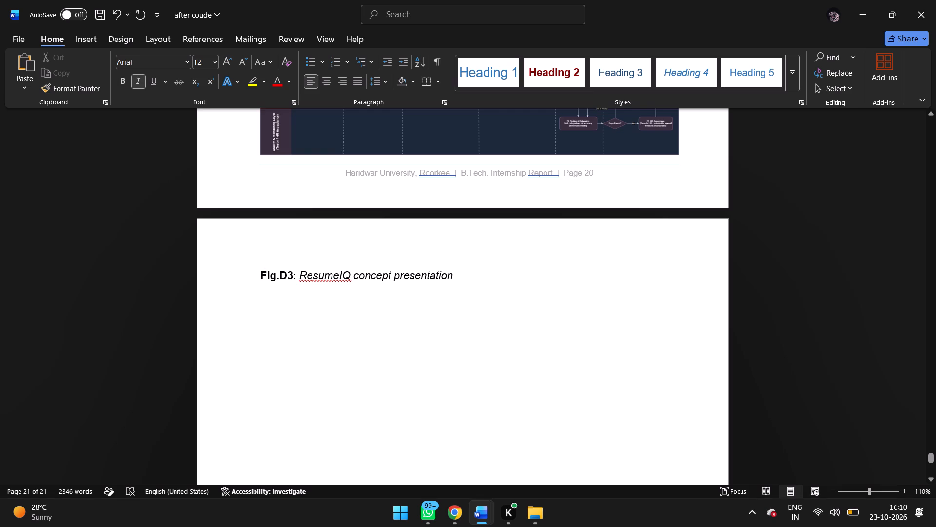
pyautogui.click(336, 278)
pyautogui.doubleClick(333, 276)
pyautogui.click(382, 287)
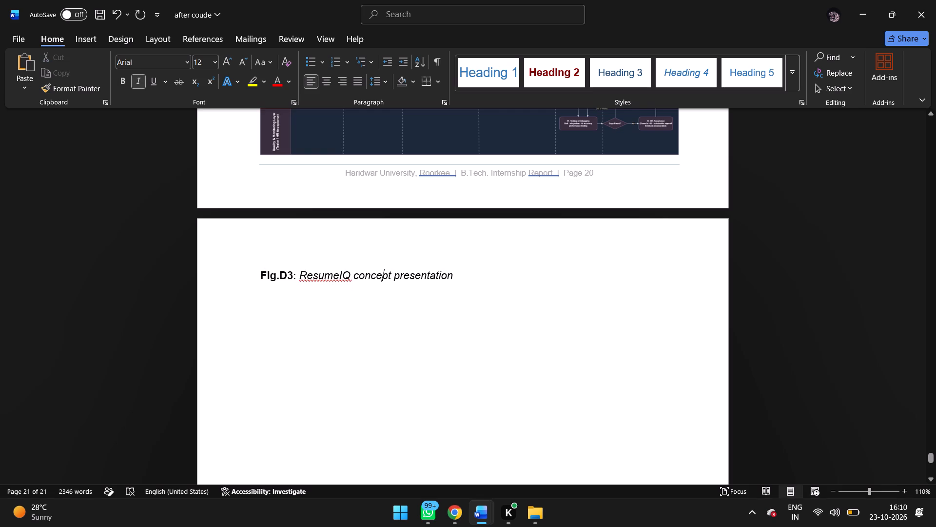
pyautogui.click(395, 274)
pyautogui.moveTo(462, 276); pyautogui.dragTo(363, 279)
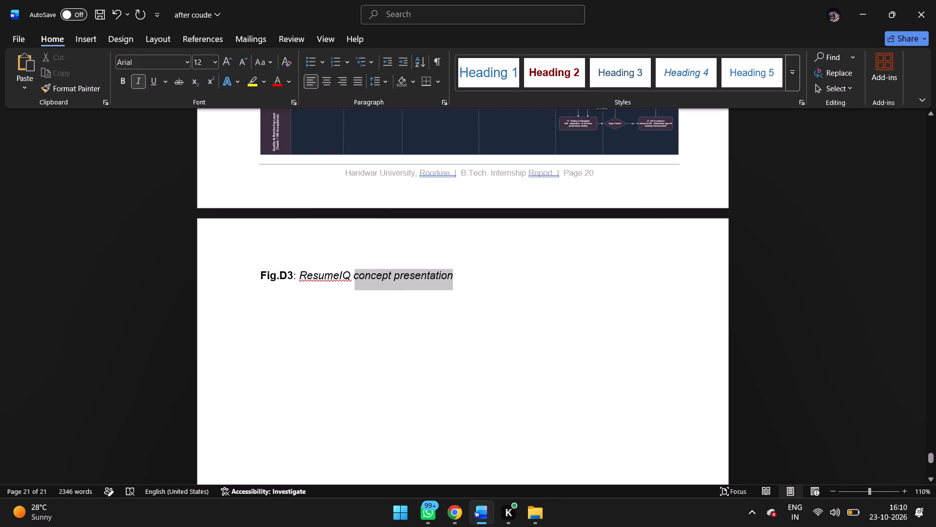
pyautogui.moveTo(363, 279); pyautogui.dragTo(362, 279)
pyautogui.press('BackSpace')
pyautogui.write('bjk')
pyautogui.press('BackSpace')
pyautogui.press('BackSpace')
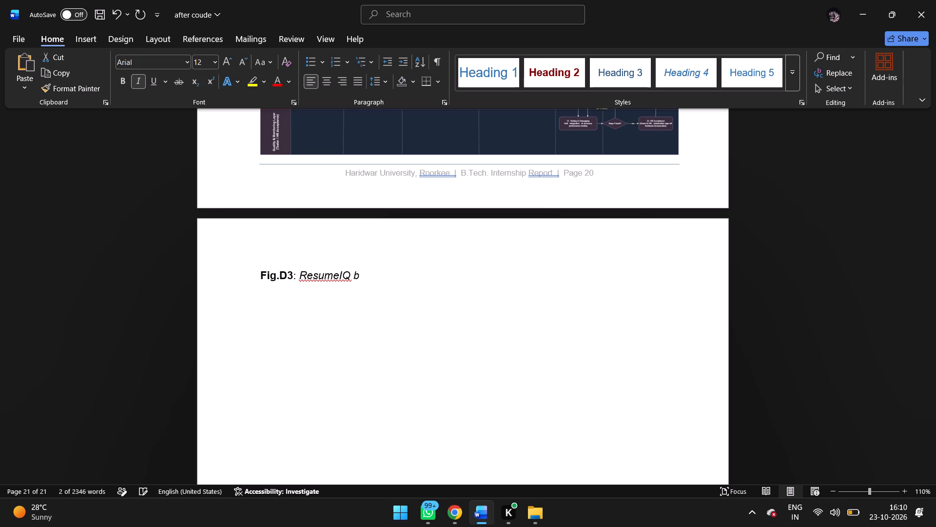
pyautogui.press('BackSpace')
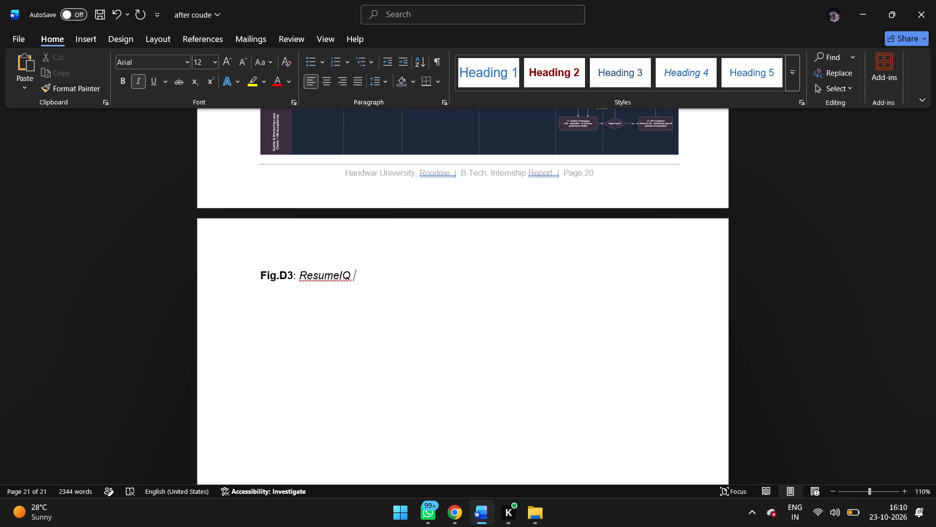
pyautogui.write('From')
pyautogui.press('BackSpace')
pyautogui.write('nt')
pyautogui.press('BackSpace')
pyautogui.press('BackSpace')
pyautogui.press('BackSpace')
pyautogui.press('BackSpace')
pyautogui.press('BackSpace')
# Complete the Fig.D3 caption after "ResumeIQ" with "User Interface Page/ Home Page".
pyautogui.write('User')
pyautogui.press('space')
pyautogui.write('Interfa')
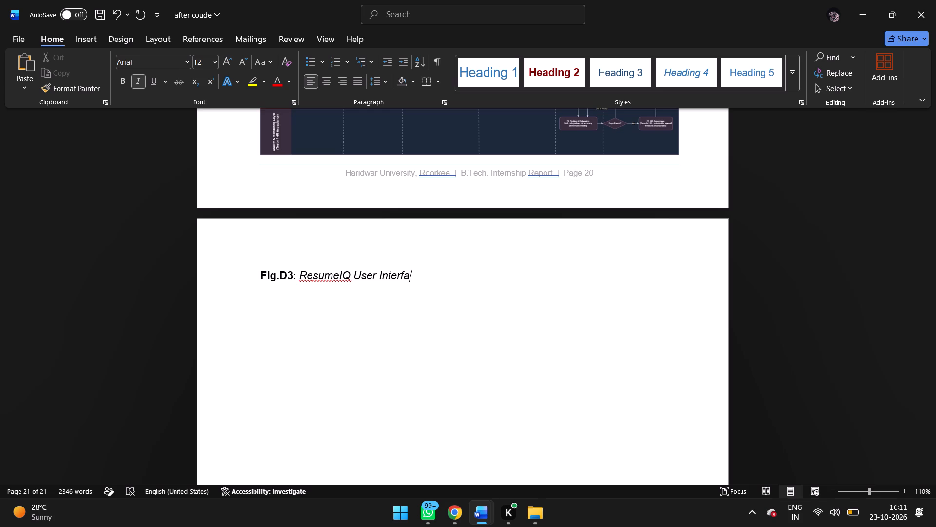
pyautogui.write('ce')
pyautogui.press('space')
pyautogui.write('Page')
pyautogui.write('/')
pyautogui.press('space')
pyautogui.write('Home Pafe')
pyautogui.press('BackSpace')
pyautogui.press('BackSpace')
pyautogui.write('he')
pyautogui.press('BackSpace')
pyautogui.press('BackSpace')
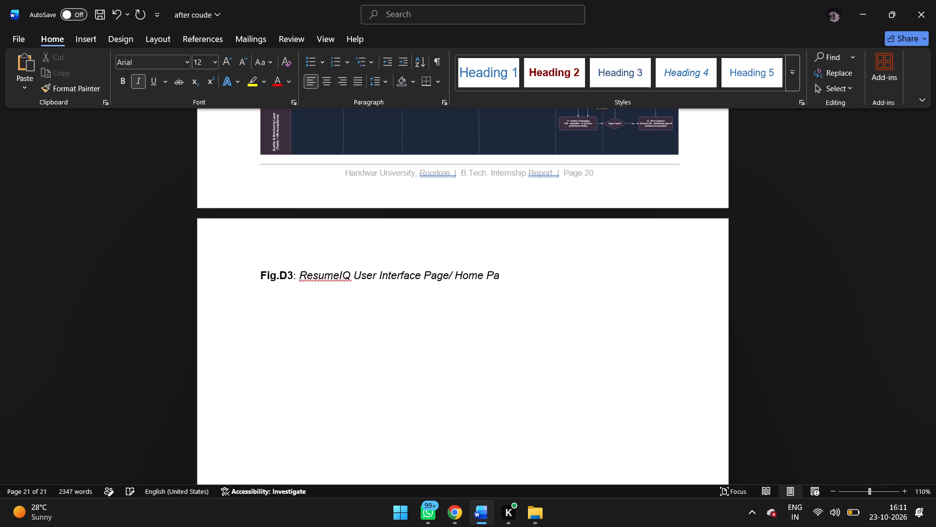
pyautogui.write('ge')
# Add a space before the slash in the Fig.D3 caption so it reads "Page / Home Page".
pyautogui.press('Left')
pyautogui.press('Left')
pyautogui.press('Left')
pyautogui.press('Left')
pyautogui.press('Left')
pyautogui.press('Left')
pyautogui.press('Left')
pyautogui.press('Left')
pyautogui.press('Left')
pyautogui.press('Left')
pyautogui.press('Left')
pyautogui.press('space')
pyautogui.press('Right')
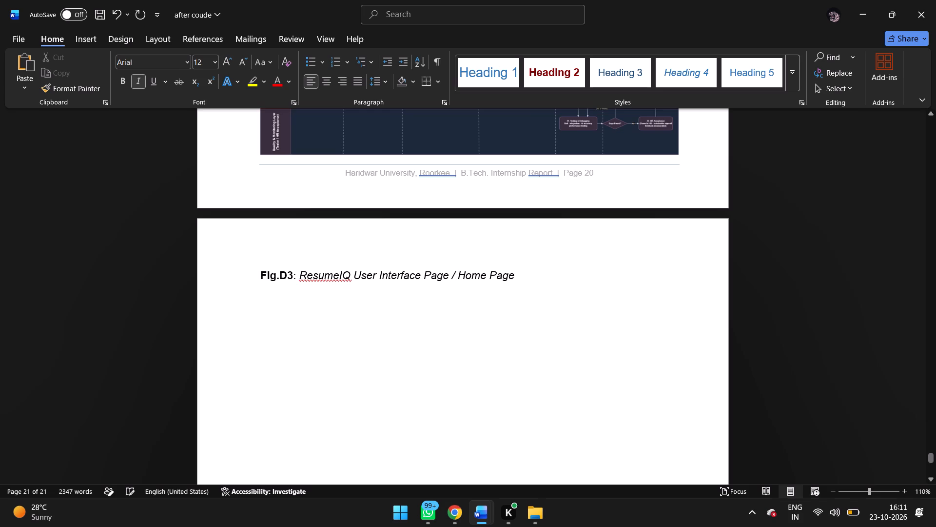
# Remove the italics from "User Interface Page / Home Page" in the Fig.D3 caption.
pyautogui.moveTo(508, 272); pyautogui.dragTo(515, 272)
pyautogui.moveTo(529, 273); pyautogui.dragTo(370, 275)
pyautogui.click(141, 82)
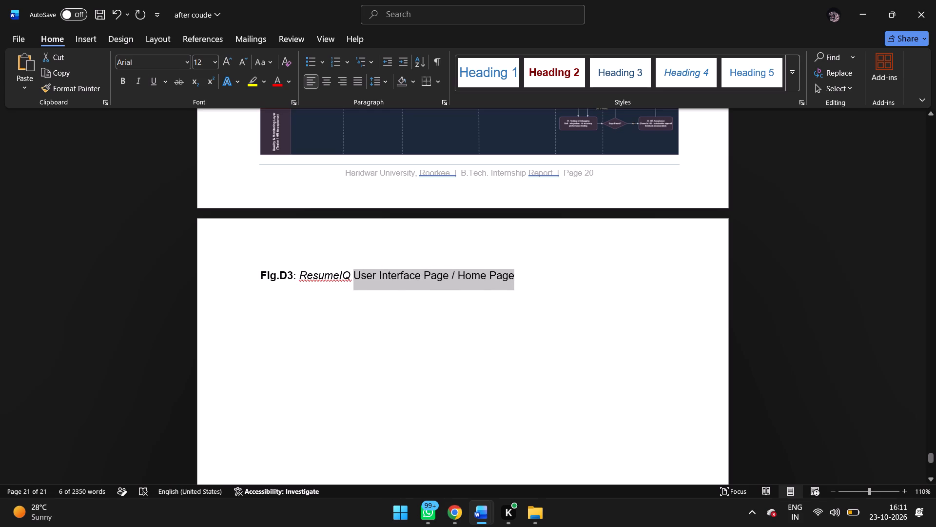
pyautogui.click(384, 295)
# End the Fig.D3 caption with a period and start a new line below it.
pyautogui.click(532, 281)
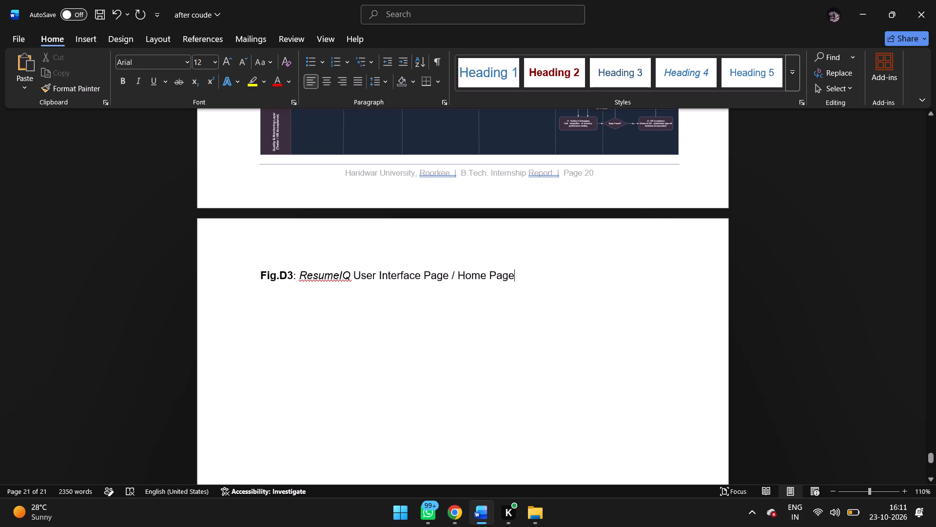
pyautogui.press('.')
pyautogui.press('Return')
# In File Explorer, preview the image IMG-20260619-WA0009 in the Mobile Devices folder under Downloads.
pyautogui.click(533, 519)
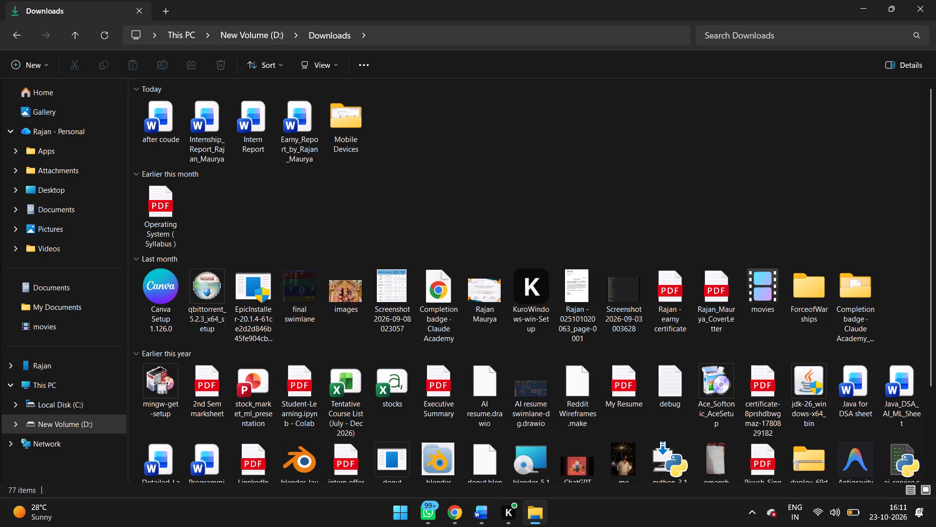
pyautogui.doubleClick(341, 138)
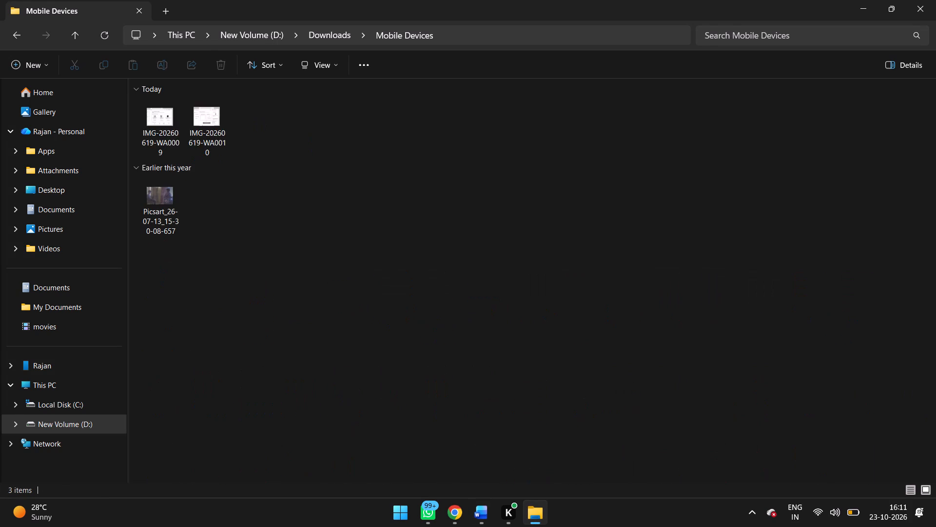
pyautogui.moveTo(272, 134); pyautogui.dragTo(293, 134)
pyautogui.doubleClick(165, 138)
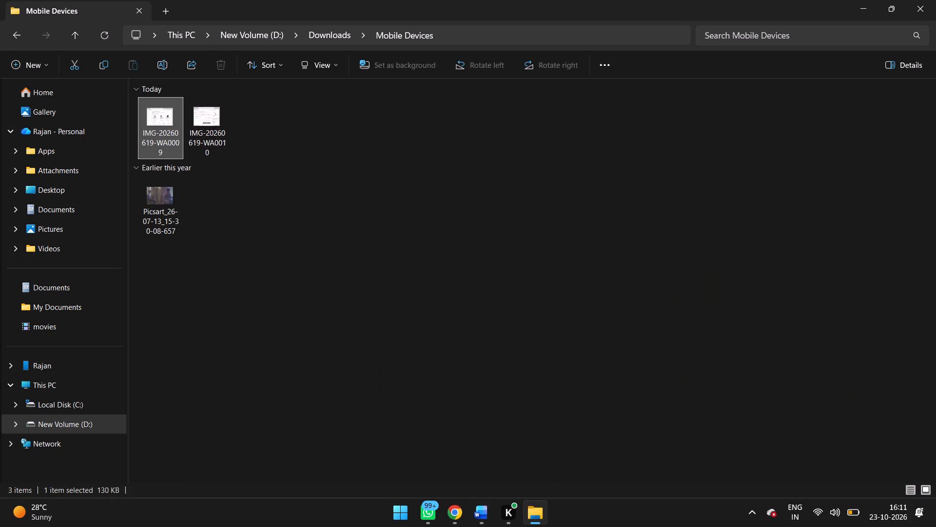
pyautogui.click(697, 25)
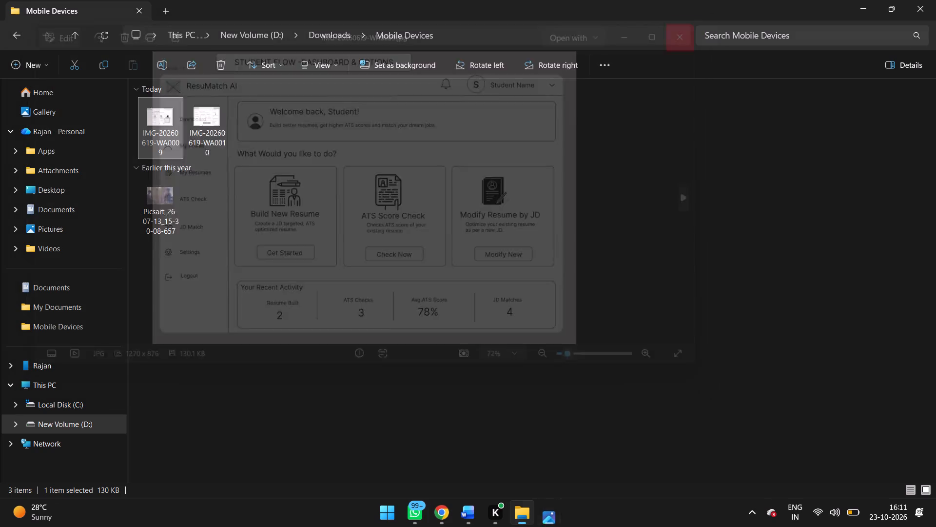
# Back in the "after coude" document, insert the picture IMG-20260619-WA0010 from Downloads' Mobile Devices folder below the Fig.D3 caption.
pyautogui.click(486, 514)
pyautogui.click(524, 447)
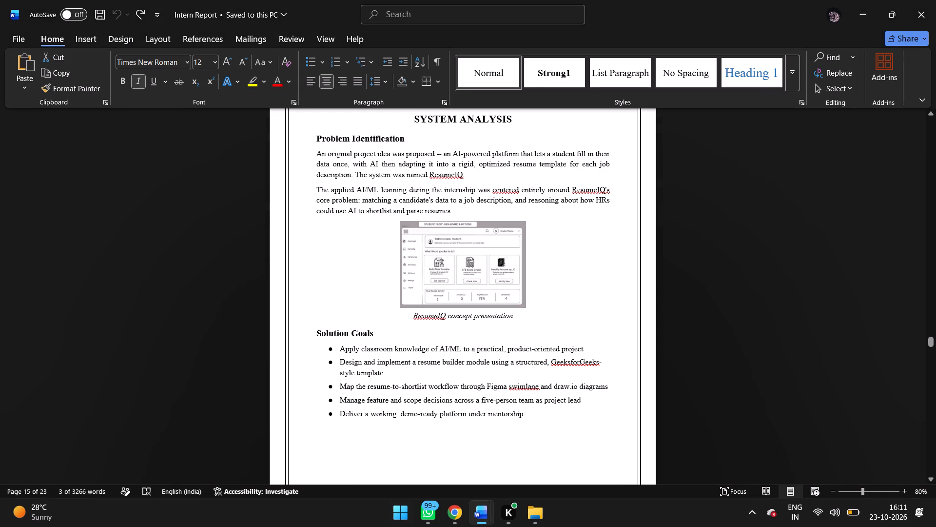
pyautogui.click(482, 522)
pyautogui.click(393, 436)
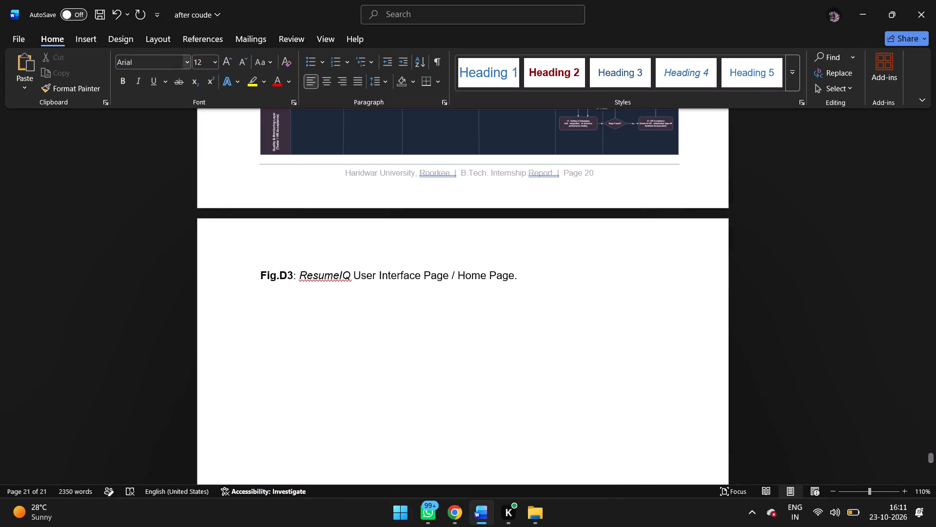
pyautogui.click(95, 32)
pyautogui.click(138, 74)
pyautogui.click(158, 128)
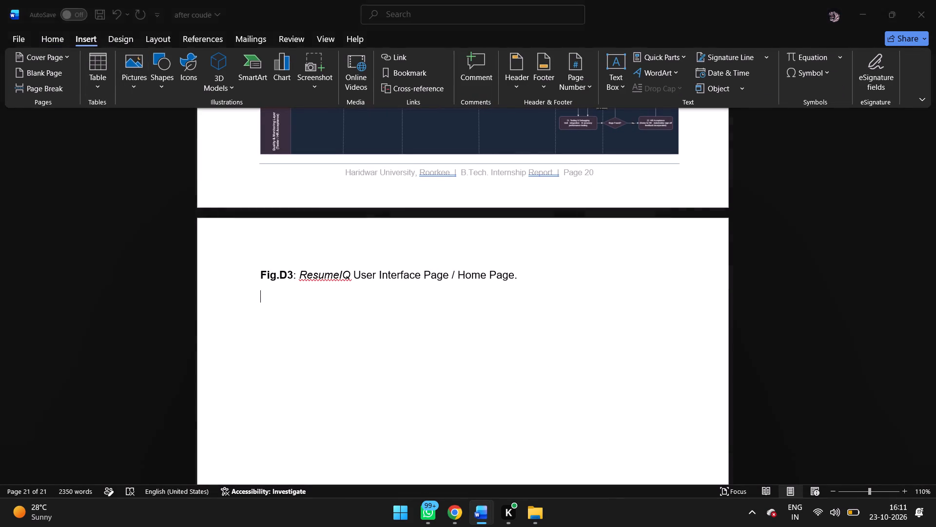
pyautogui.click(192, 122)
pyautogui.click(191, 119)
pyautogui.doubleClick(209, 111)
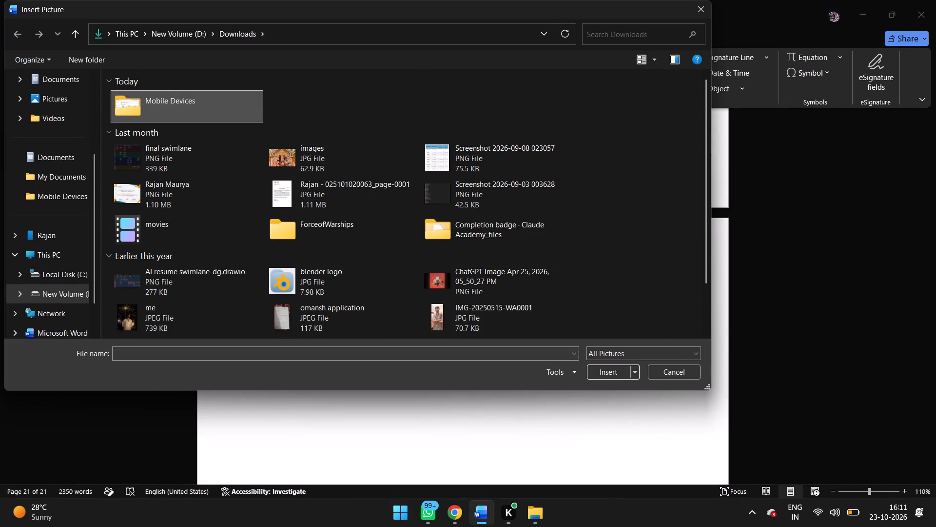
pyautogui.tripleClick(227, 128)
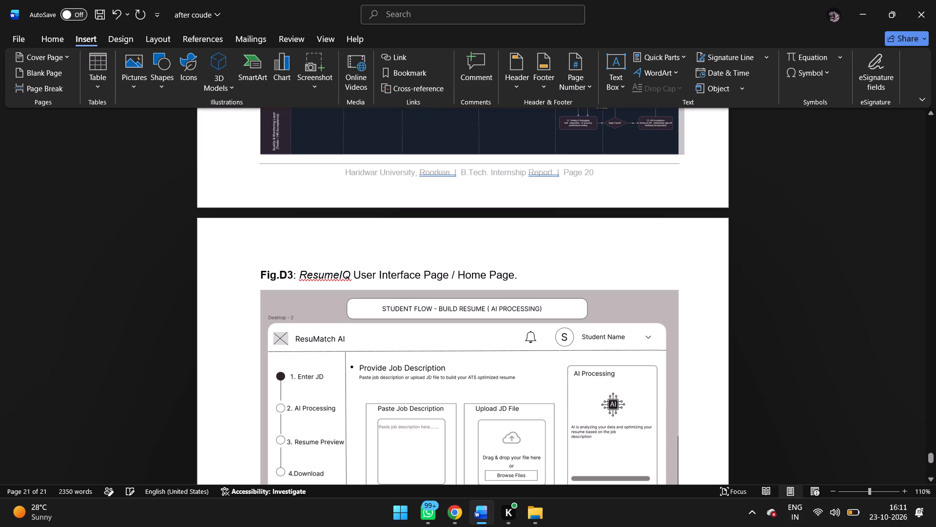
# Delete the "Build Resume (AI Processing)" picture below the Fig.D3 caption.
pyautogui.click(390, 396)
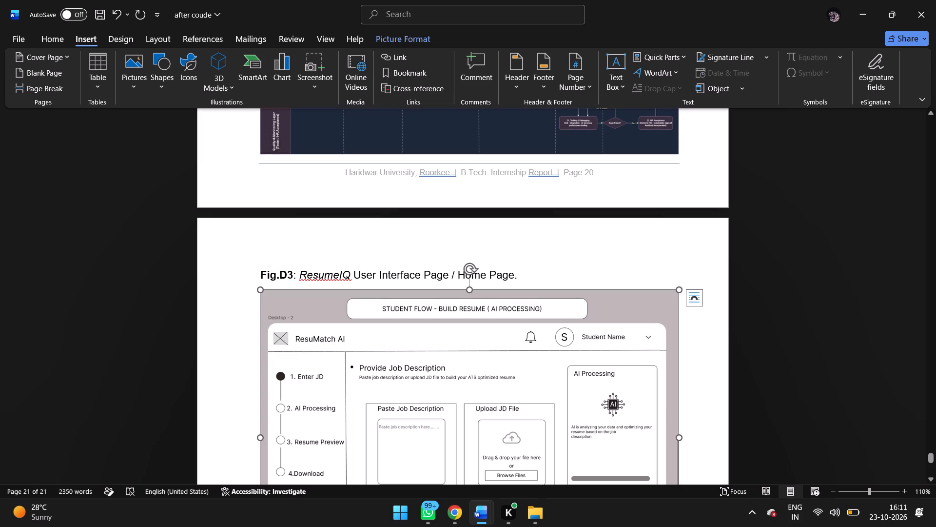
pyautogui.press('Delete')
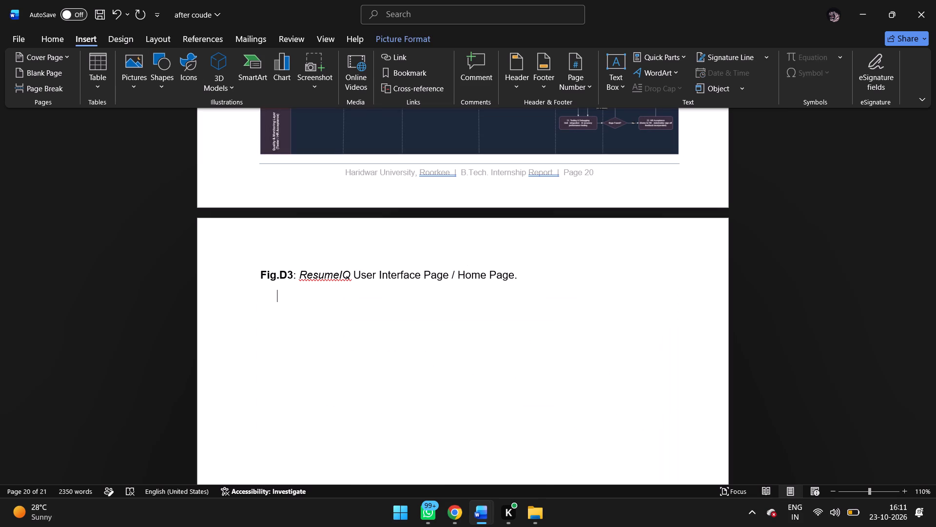
# Insert the picture IMG-20260619-WA0009 from the Mobile Devices folder below the Fig.D3 caption.
pyautogui.click(125, 68)
pyautogui.click(152, 116)
pyautogui.click(157, 125)
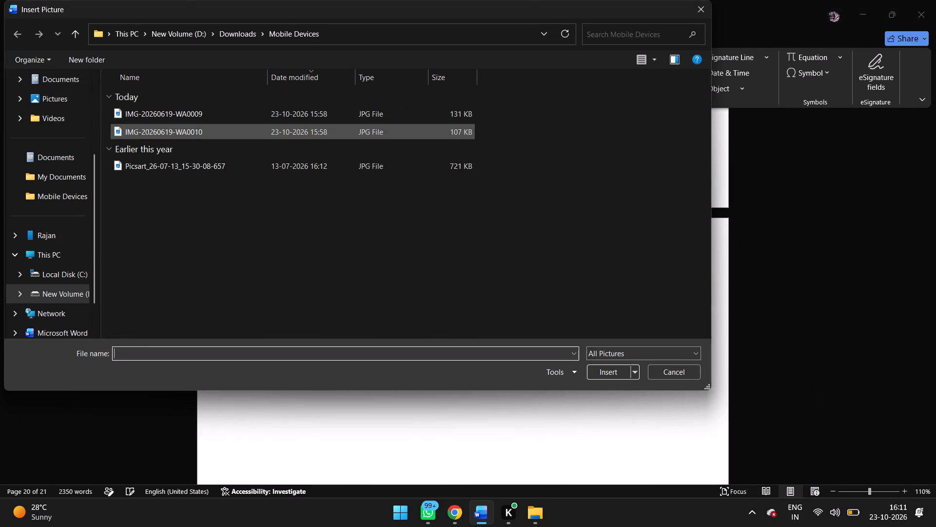
pyautogui.doubleClick(170, 109)
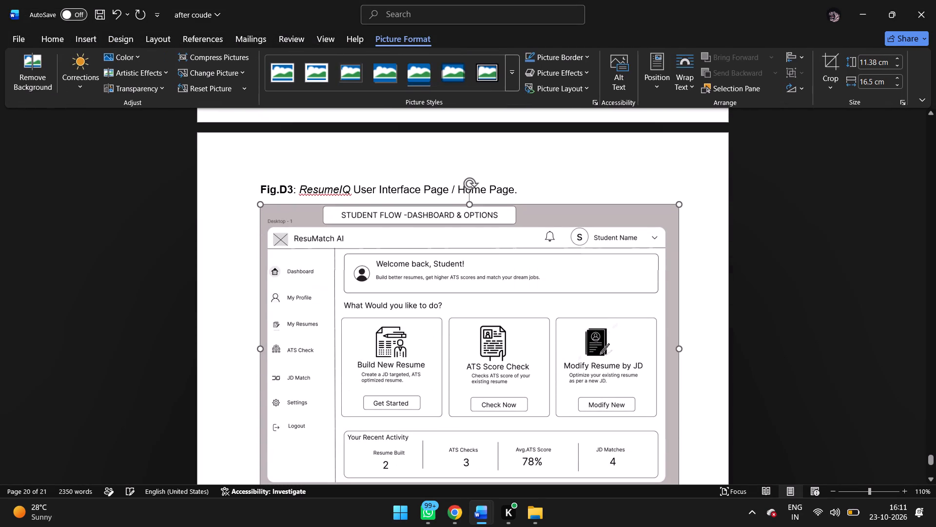
pyautogui.click(218, 298)
pyautogui.click(575, 181)
pyautogui.scroll(-2, 576, 194)
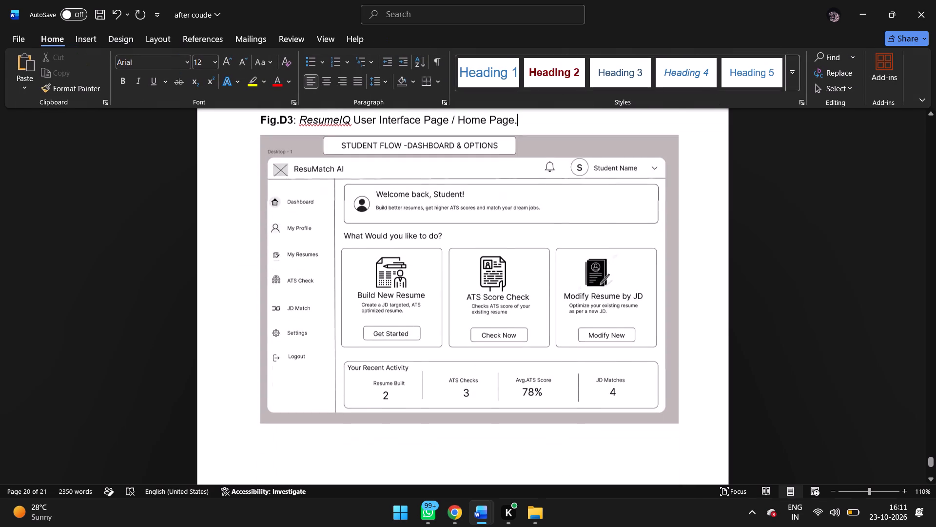
# Adjust the dashboard picture's size proportionally from its corner, keeping it about as wide as the text area.
pyautogui.click(520, 254)
pyautogui.scroll(1, 565, 296)
pyautogui.scroll(1, 670, 234)
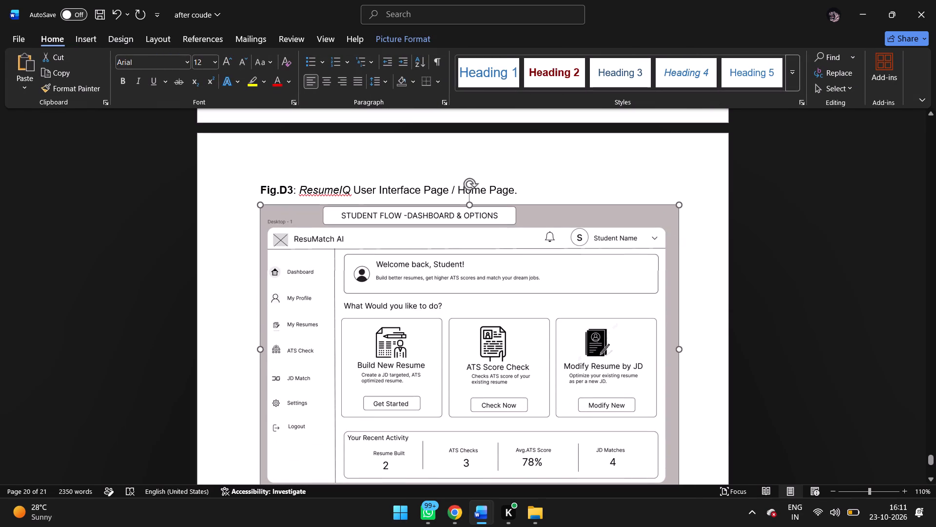
pyautogui.moveTo(681, 205); pyautogui.dragTo(669, 208)
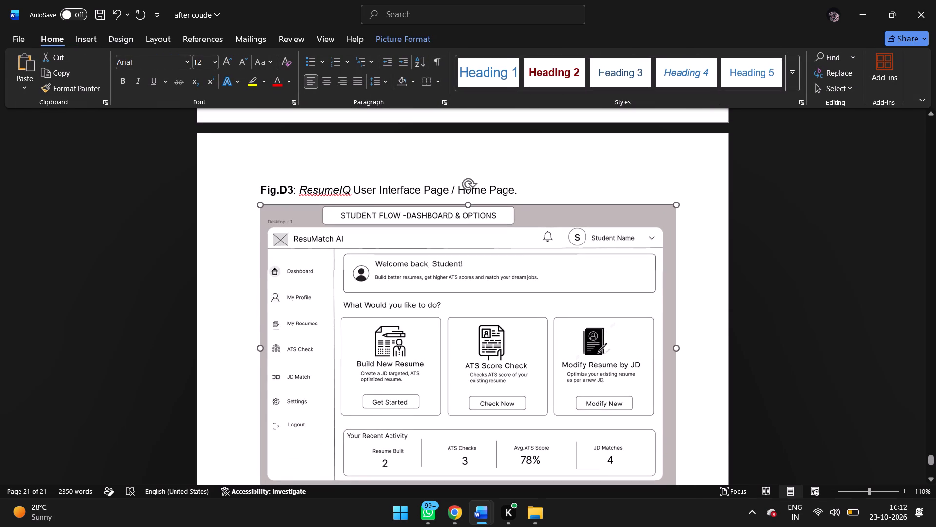
pyautogui.moveTo(669, 208); pyautogui.dragTo(680, 219)
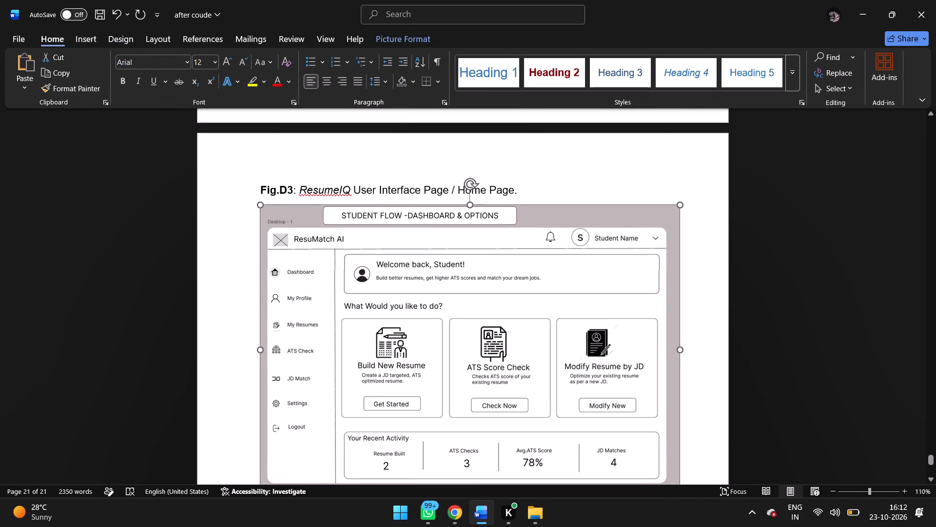
# Shrink the dashboard picture below the Fig.D3 caption very slightly in proportion, keeping it almost as wide as the text area.
pyautogui.moveTo(680, 219); pyautogui.dragTo(677, 220)
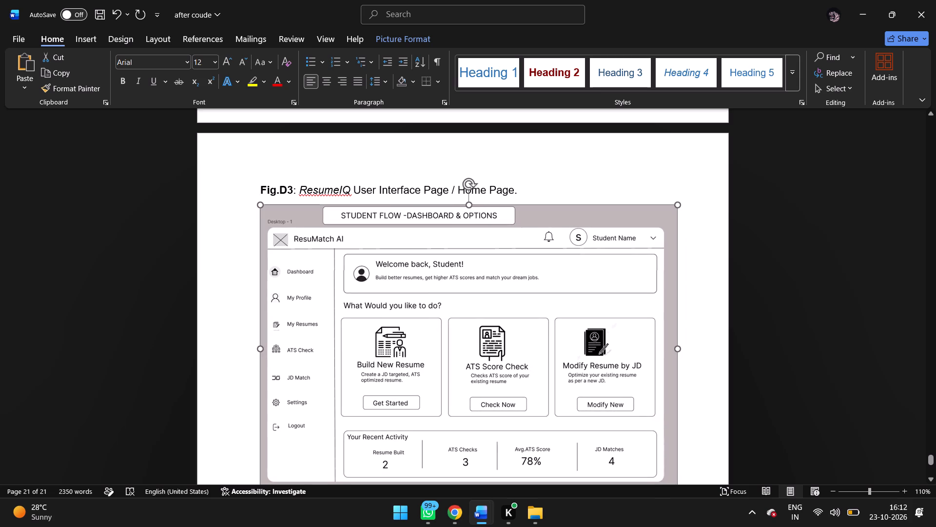
pyautogui.click(573, 163)
# Start a new caption line directly below the dashboard picture with the label "Fig.D4 :".
pyautogui.scroll(-2, 566, 281)
pyautogui.scroll(-4, 485, 249)
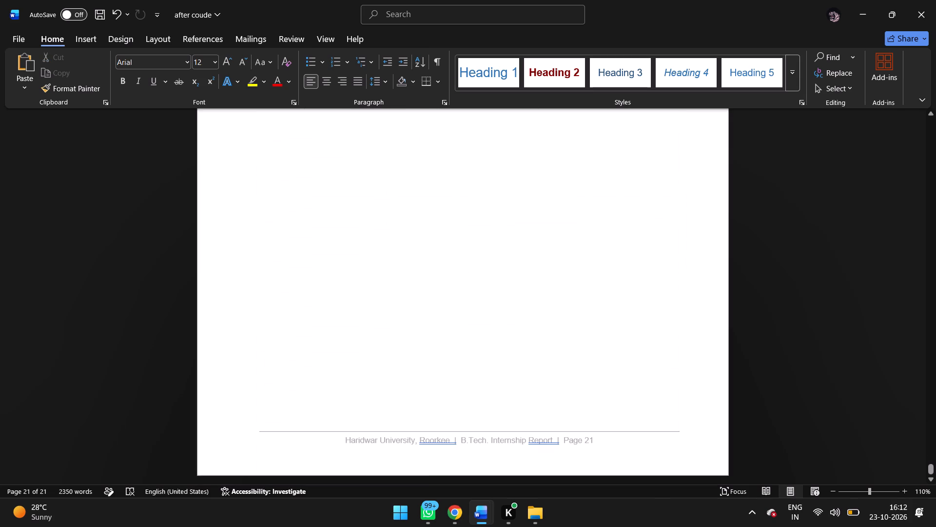
pyautogui.scroll(-1, 485, 249)
pyautogui.scroll(3, 485, 249)
pyautogui.scroll(-1, 350, 306)
pyautogui.click(344, 310)
pyautogui.scroll(3, 344, 310)
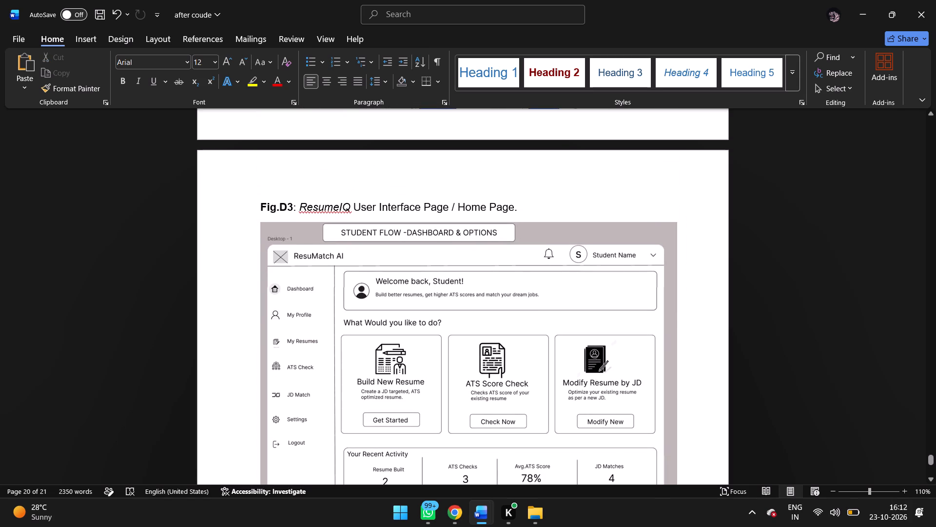
pyautogui.scroll(-2, 309, 231)
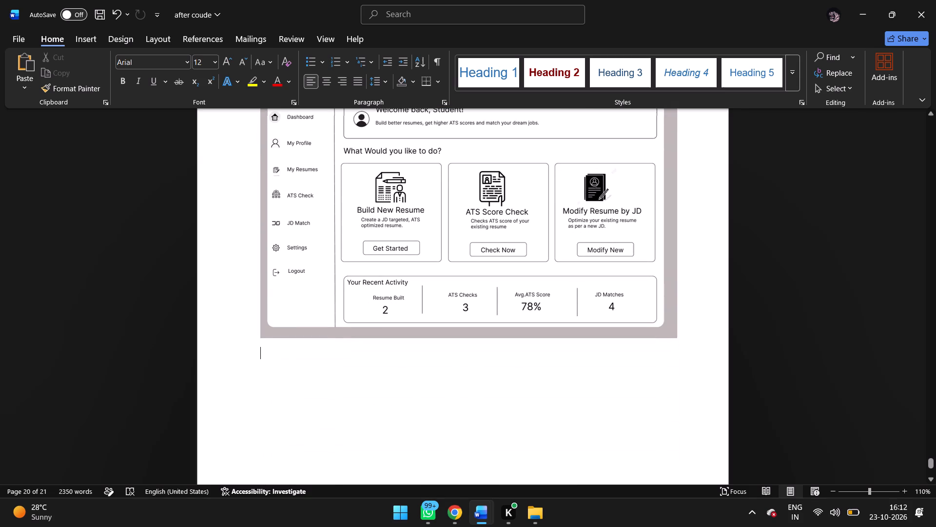
pyautogui.write('Fig')
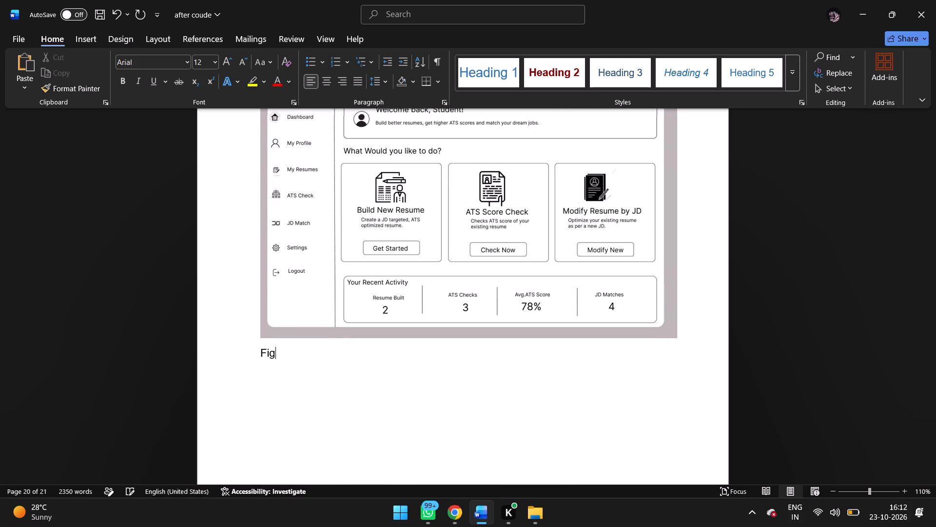
pyautogui.write('.D3')
pyautogui.press('BackSpace')
pyautogui.press('4')
pyautogui.press('space')
pyautogui.press('space')
pyautogui.press('BackSpace')
pyautogui.write(':')
pyautogui.press('space')
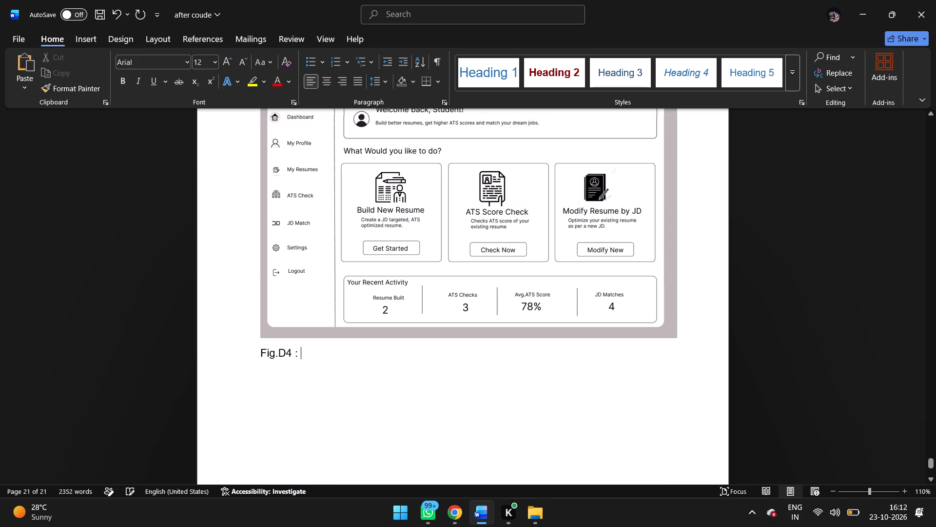
# Make the "Fig.D4" label below the dashboard picture bold, leaving the cursor after the colon ready for the caption text.
pyautogui.scroll(3, 292, 300)
pyautogui.scroll(-2, 292, 300)
pyautogui.click(265, 440)
pyautogui.moveTo(265, 440); pyautogui.dragTo(286, 438)
pyautogui.hotkey('ctrl', 'b')
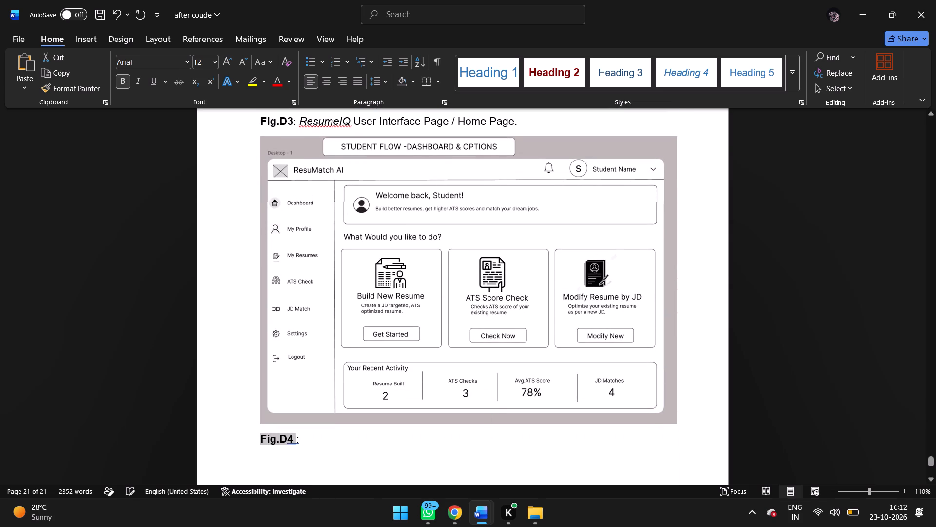
pyautogui.press('Right')
pyautogui.press('Right')
pyautogui.press('space')
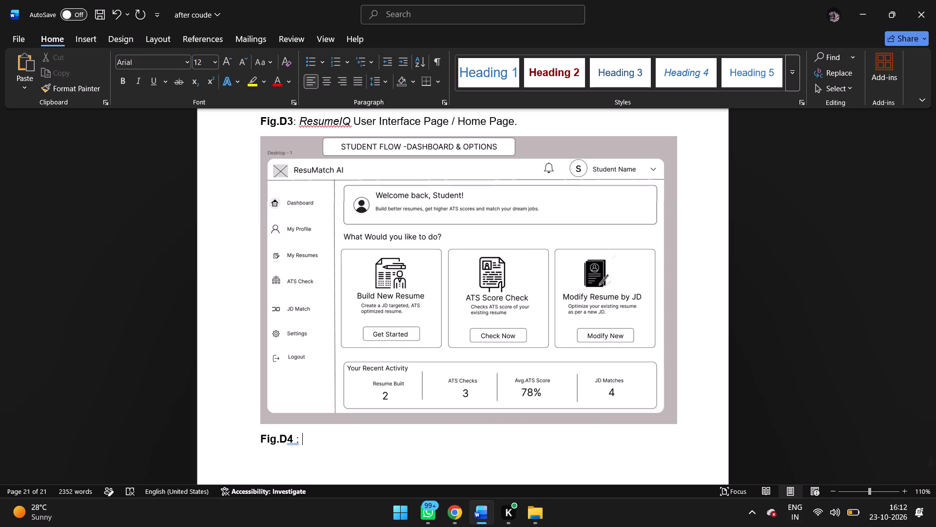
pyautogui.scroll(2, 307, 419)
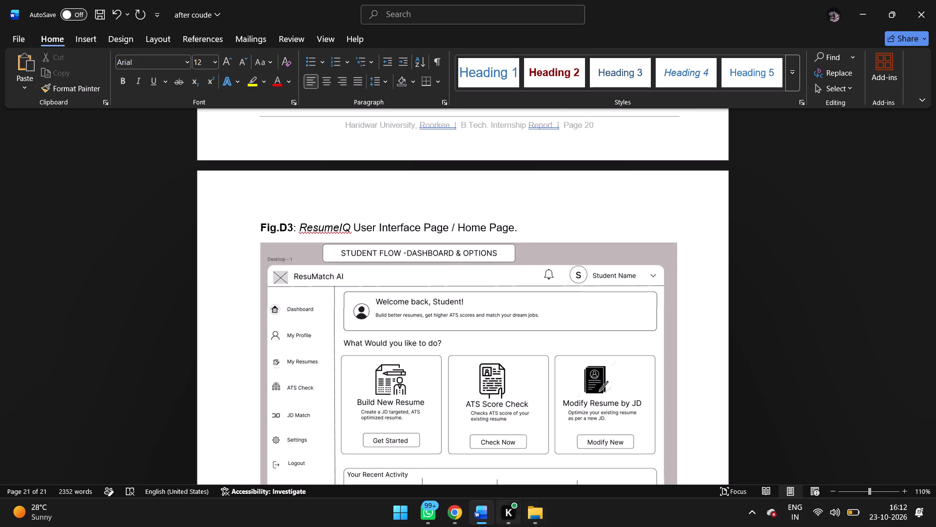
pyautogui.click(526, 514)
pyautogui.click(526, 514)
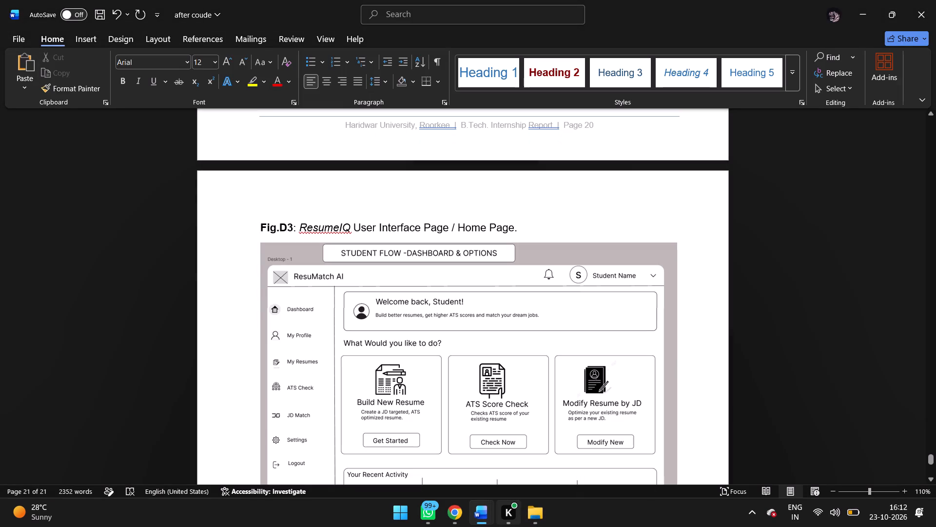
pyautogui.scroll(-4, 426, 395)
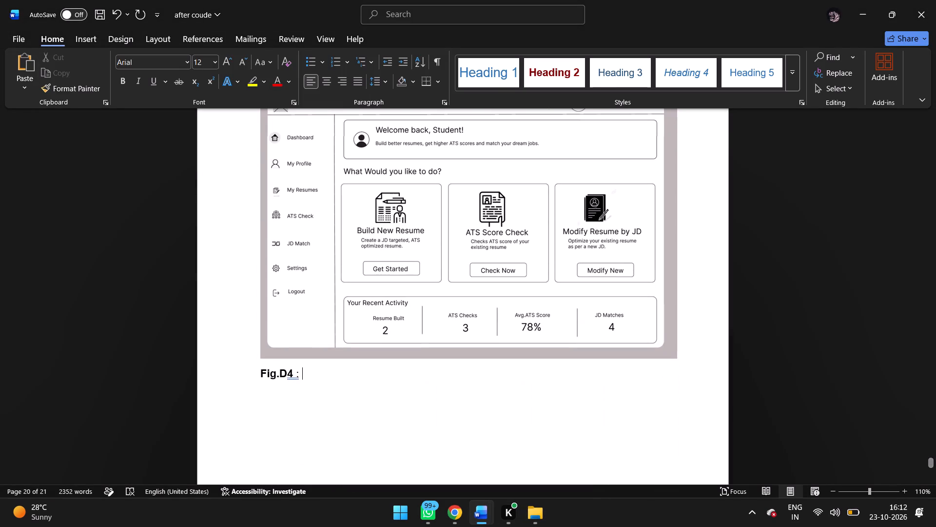
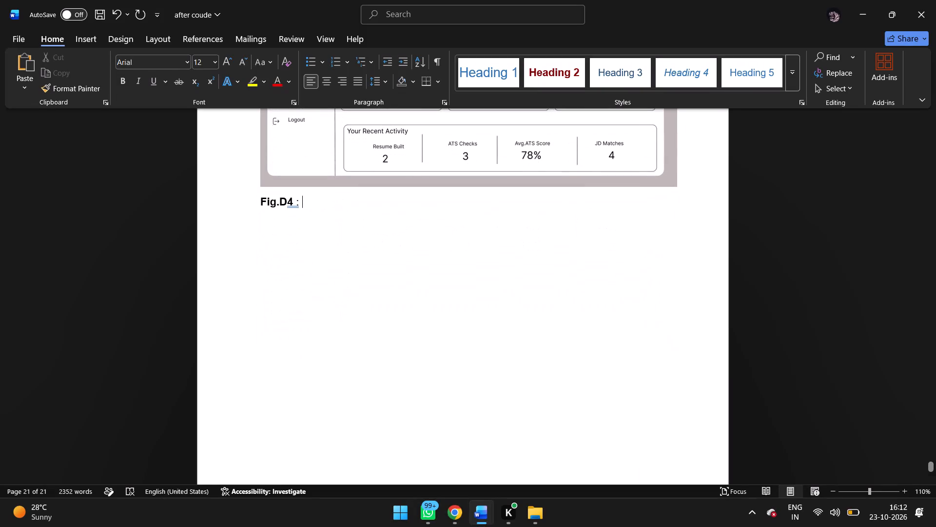
# View the picture IMG-20260619-WA0010 in the Mobile Devices folder to see what it shows, and return to the "after coude" document.
pyautogui.click(542, 514)
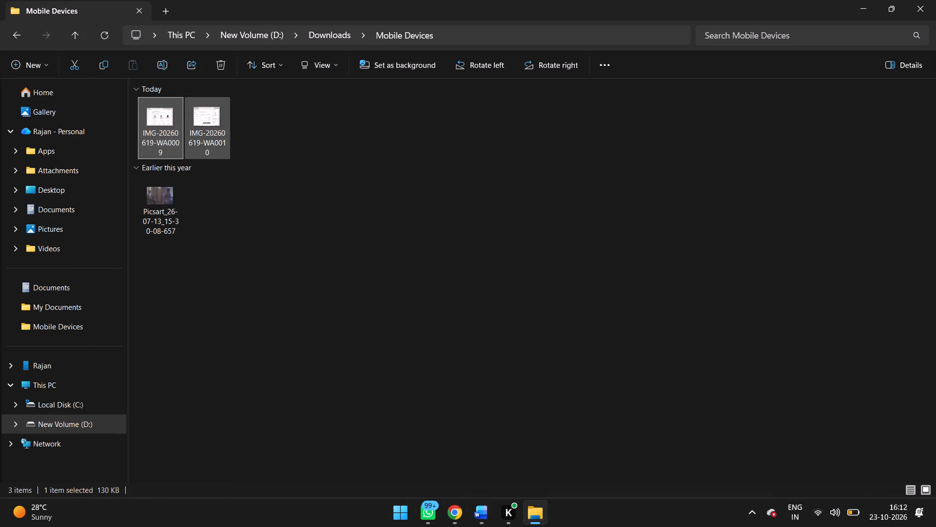
pyautogui.doubleClick(200, 136)
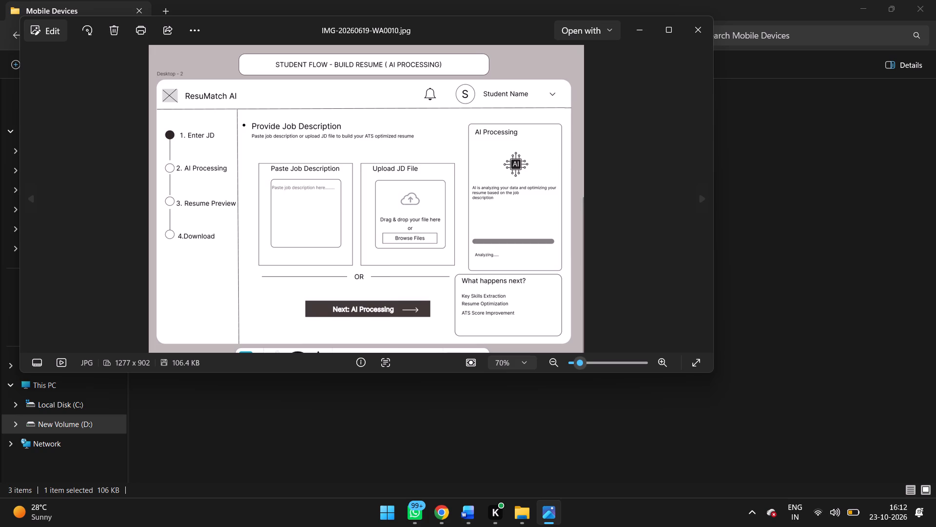
pyautogui.click(700, 33)
pyautogui.click(461, 519)
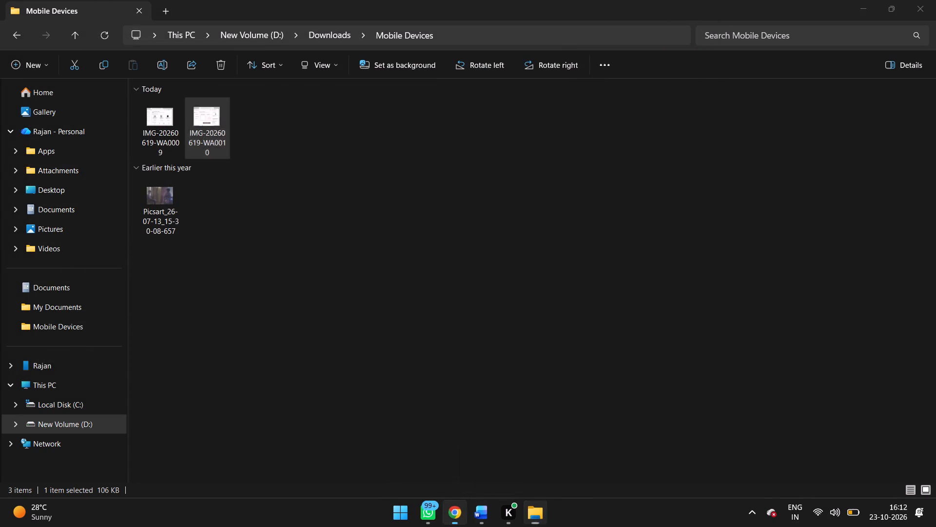
pyautogui.click(461, 519)
pyautogui.click(481, 522)
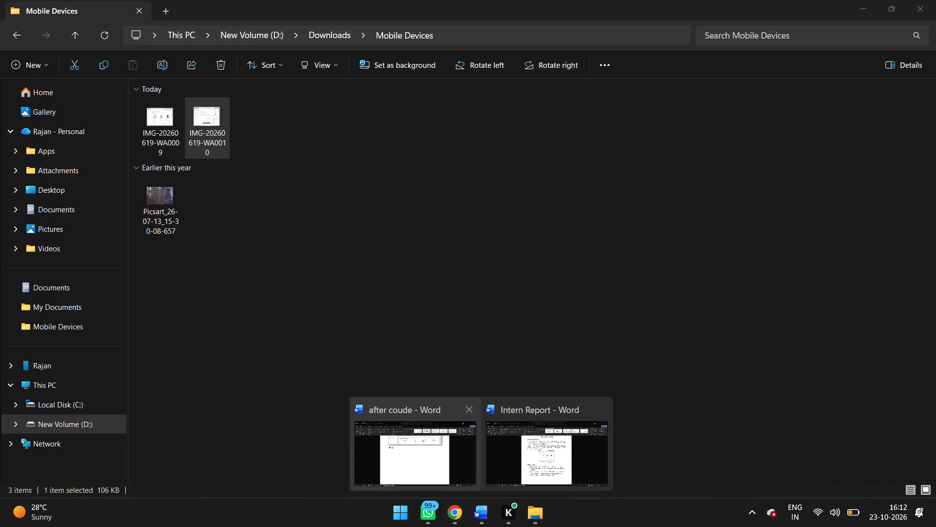
pyautogui.click(451, 454)
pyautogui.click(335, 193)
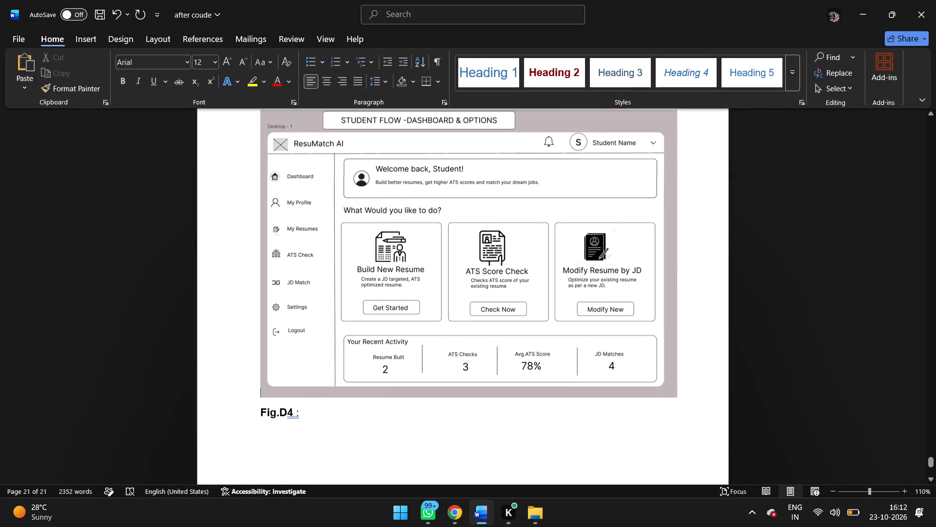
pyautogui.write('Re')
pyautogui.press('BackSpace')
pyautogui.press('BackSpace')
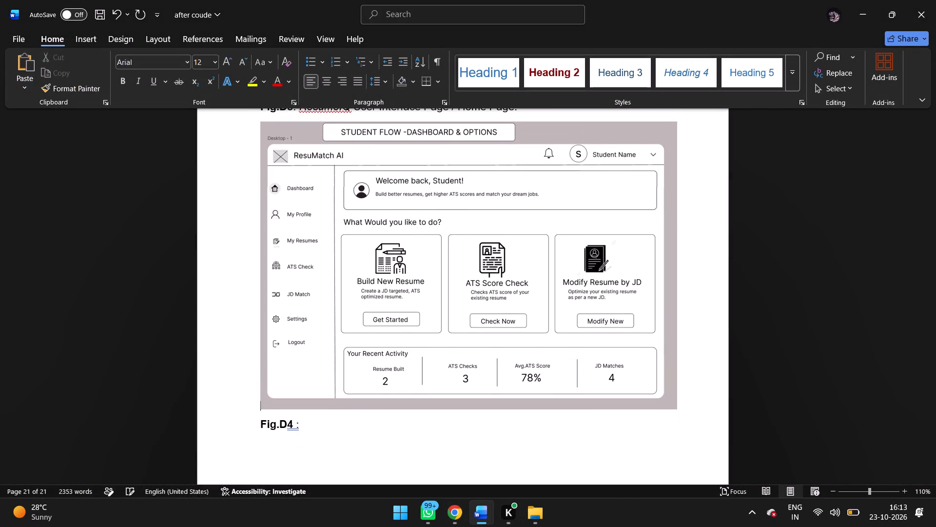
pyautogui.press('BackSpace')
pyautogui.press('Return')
# Copy the italic word "ResumeIQ" from the Fig.D3 caption to the end of the Fig.D4 label.
pyautogui.scroll(2, 230, 272)
pyautogui.tripleClick(326, 280)
pyautogui.tripleClick(327, 280)
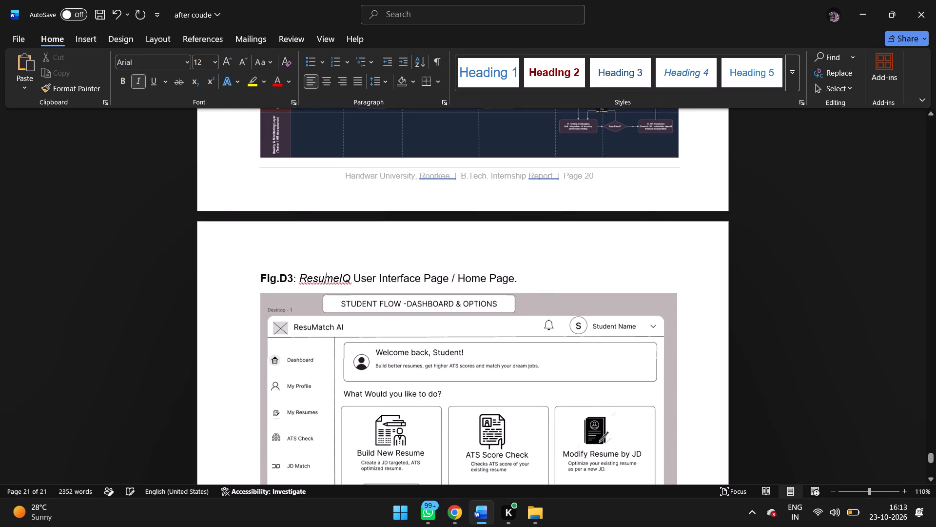
pyautogui.click(327, 280)
pyautogui.hotkey('ctrl', 'c')
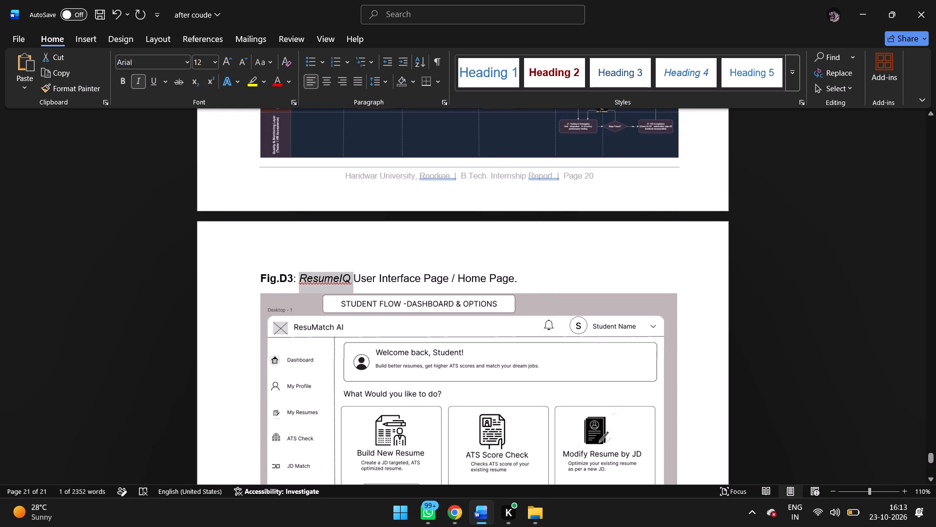
pyautogui.keyDown('ctrl'); pyautogui.scroll(-3, 327, 280); pyautogui.keyUp('ctrl')
pyautogui.scroll(-3, 339, 297)
pyautogui.click(346, 330)
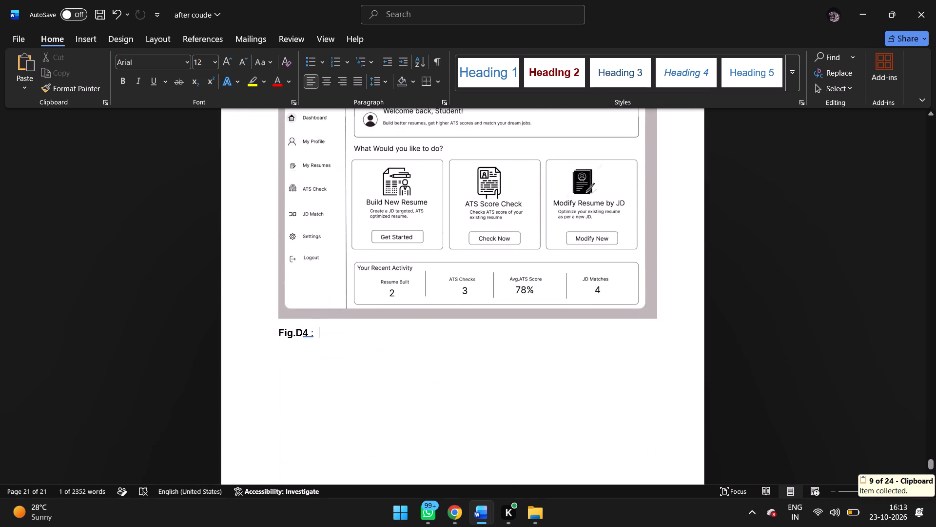
pyautogui.hotkey('ctrl', 'v')
# Remove the extra space between the colon and "ResumeIQ" in the Fig.D4 caption.
pyautogui.press('Left')
pyautogui.press('Left')
pyautogui.press('Left')
pyautogui.press('Left')
pyautogui.press('Left')
pyautogui.press('Left')
pyautogui.press('Left')
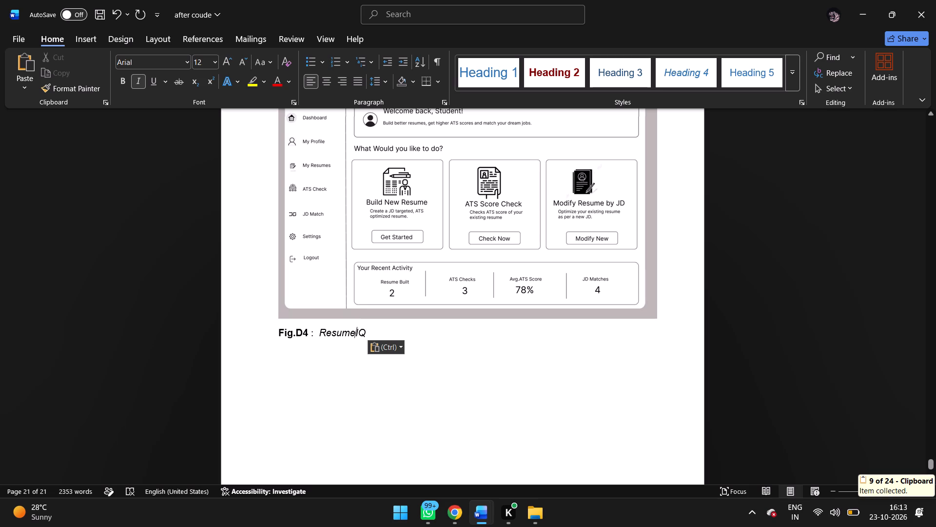
pyautogui.press('Left')
pyautogui.press('Left')
pyautogui.press('BackSpace')
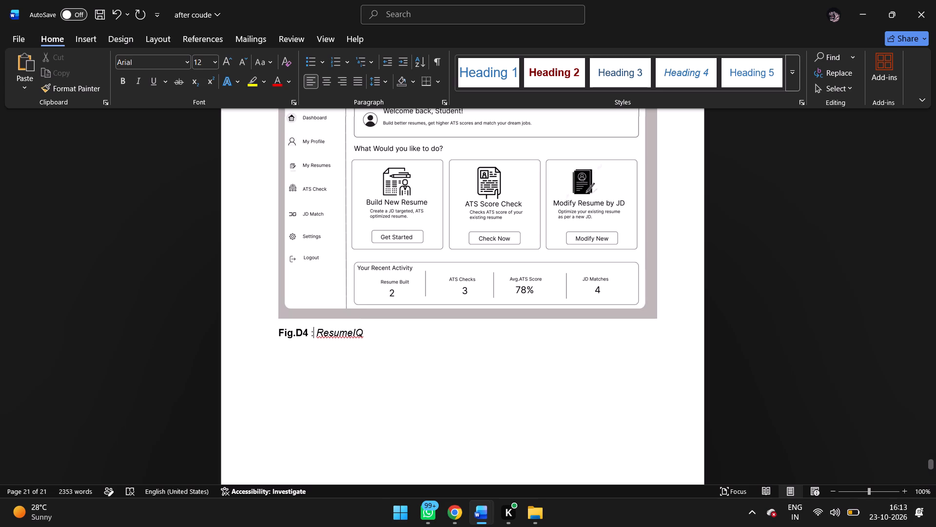
# Continue the Fig.D4 caption after "ResumeIQ" with the text "JD Provide Page".
pyautogui.press('Right')
pyautogui.press('Right')
pyautogui.press('Right')
pyautogui.press('Right')
pyautogui.press('Right')
pyautogui.press('Right')
pyautogui.press('Right')
pyautogui.press('Right')
pyautogui.press('Right')
pyautogui.press('Right')
pyautogui.press('Right')
pyautogui.press('Right')
pyautogui.press('space')
pyautogui.scroll(2, 346, 330)
pyautogui.scroll(-1, 346, 330)
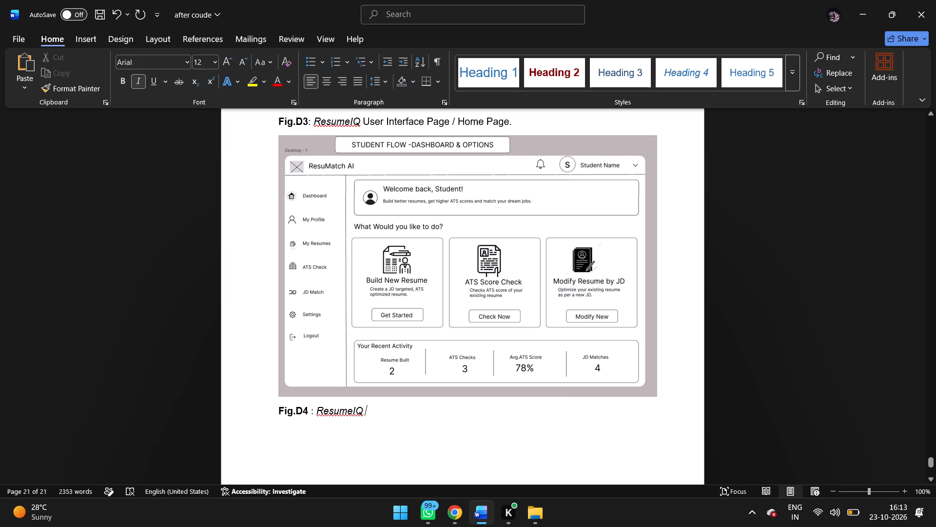
pyautogui.write('JD')
pyautogui.press('space')
pyautogui.write('Pr')
pyautogui.write('ovide')
pyautogui.press('space')
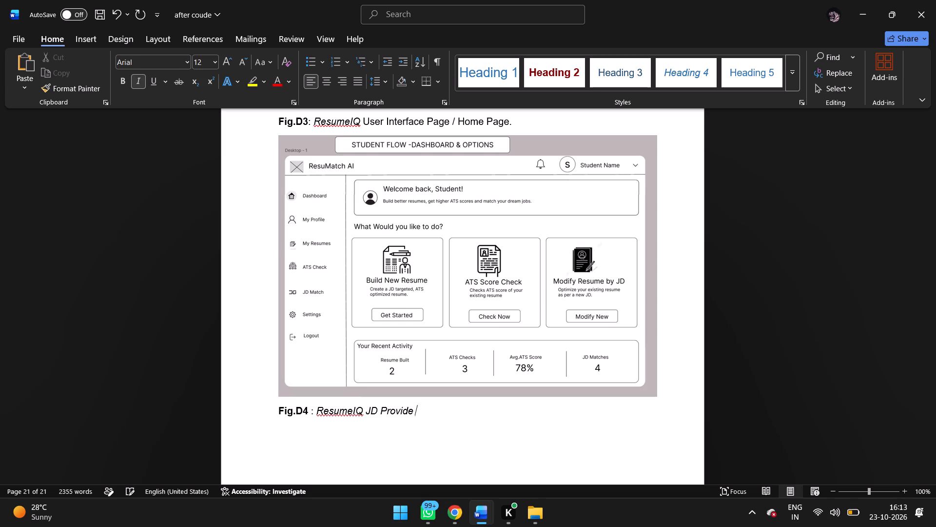
pyautogui.write('Oage')
pyautogui.press('Left')
pyautogui.press('Left')
pyautogui.press('Left')
pyautogui.press('Left')
pyautogui.press('Right')
pyautogui.press('BackSpace')
pyautogui.hotkey('shift', 'p')
pyautogui.press('Right')
pyautogui.press('Right')
pyautogui.press('Right')
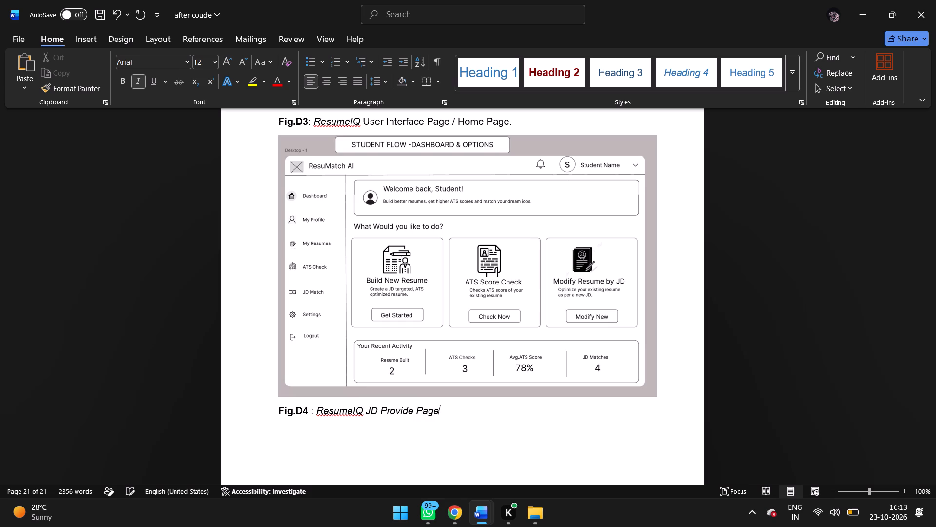
# Remove the italics from "JD Provide Page" in the Fig.D4 caption, leaving the cursor at the end of the line.
pyautogui.moveTo(446, 407); pyautogui.dragTo(374, 413)
pyautogui.click(394, 393)
pyautogui.click(394, 425)
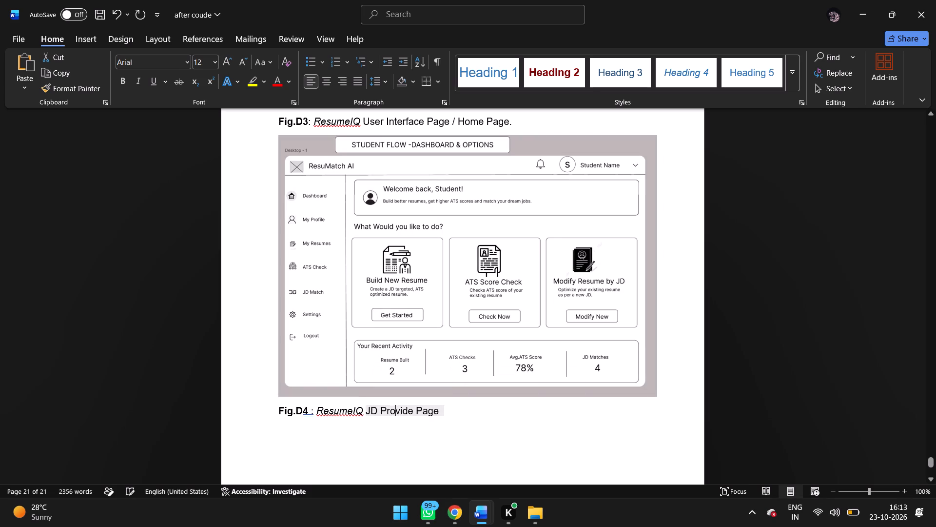
pyautogui.click(431, 414)
pyautogui.click(444, 414)
pyautogui.scroll(-2, 444, 414)
pyautogui.scroll(-1, 432, 338)
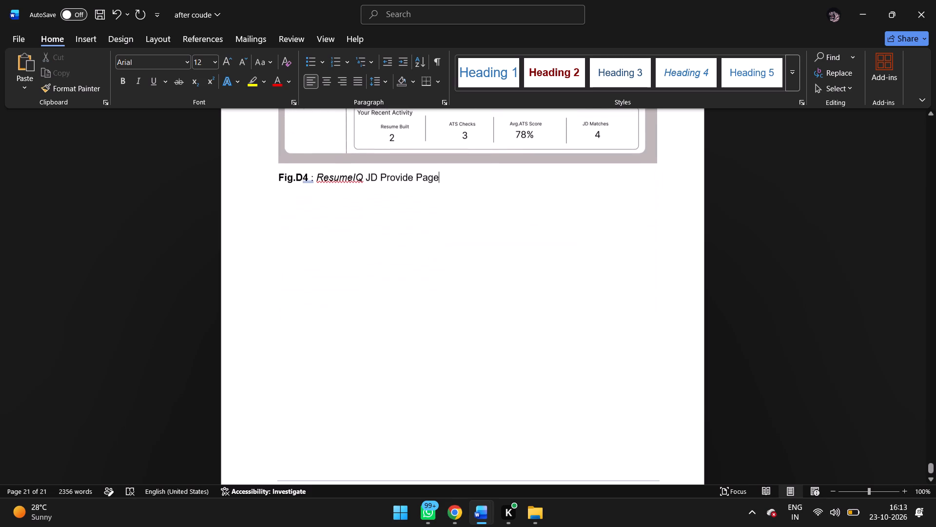
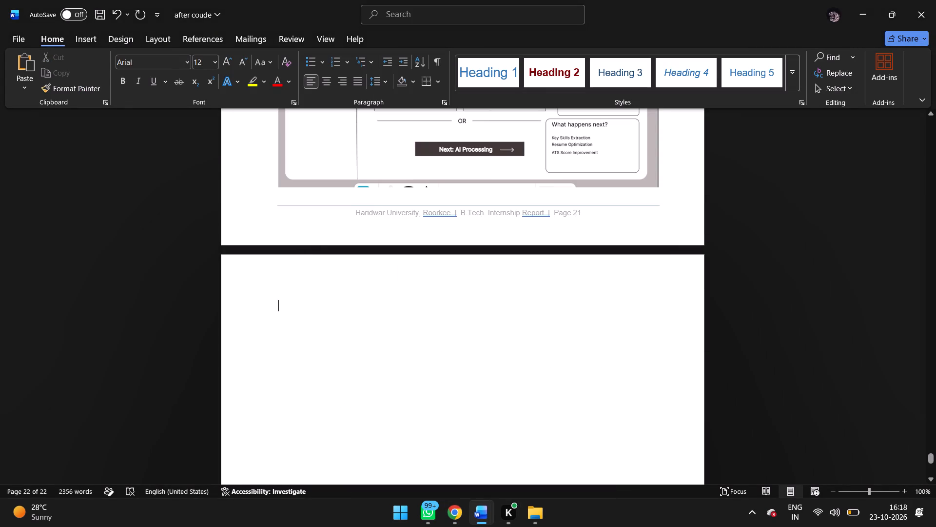
pyautogui.write('Fig')
pyautogui.hotkey('shift', 'd')
pyautogui.press('5')
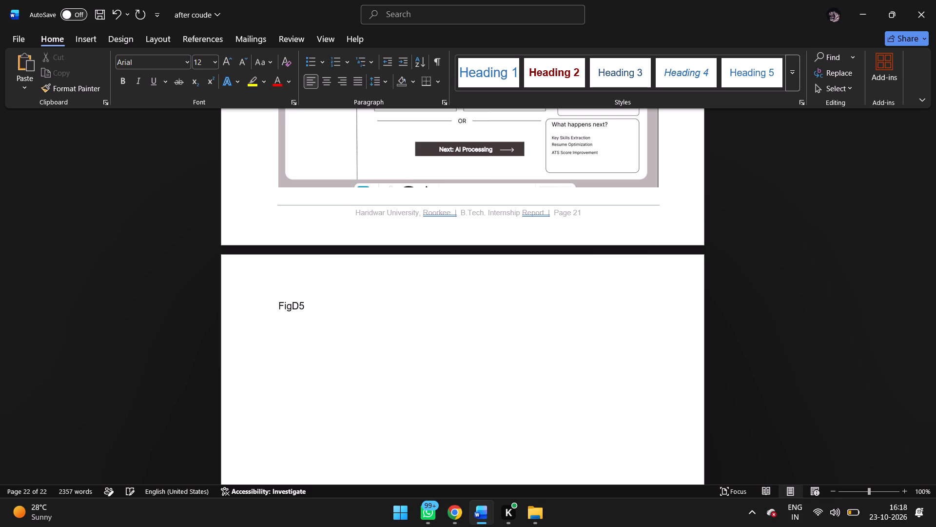
pyautogui.press('Left')
pyautogui.press('Left')
pyautogui.press('.')
pyautogui.press('Right')
pyautogui.press('Right')
pyautogui.hotkey('shift', ':')
# Make the label "Fig.D5" bold and put a space before and after the colon.
pyautogui.press('Left')
pyautogui.hotkey('shift', 'Left')
pyautogui.hotkey('shift', 'Left')
pyautogui.hotkey('shift', 'Left')
pyautogui.hotkey('shift', 'Left')
pyautogui.hotkey('shift', 'Left')
pyautogui.hotkey('shift', 'Left')
pyautogui.hotkey('ctrl', 'b')
pyautogui.press('Right')
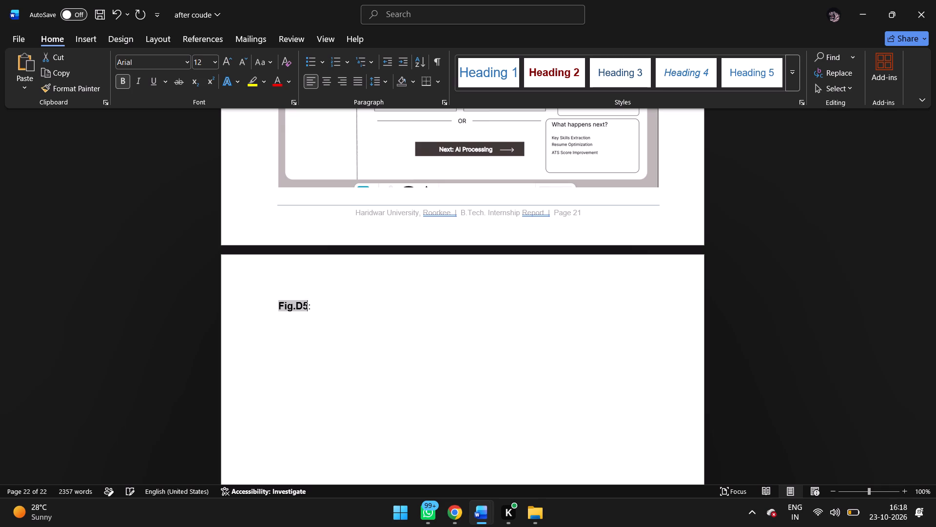
pyautogui.press('space')
pyautogui.press('Right')
pyautogui.press('space')
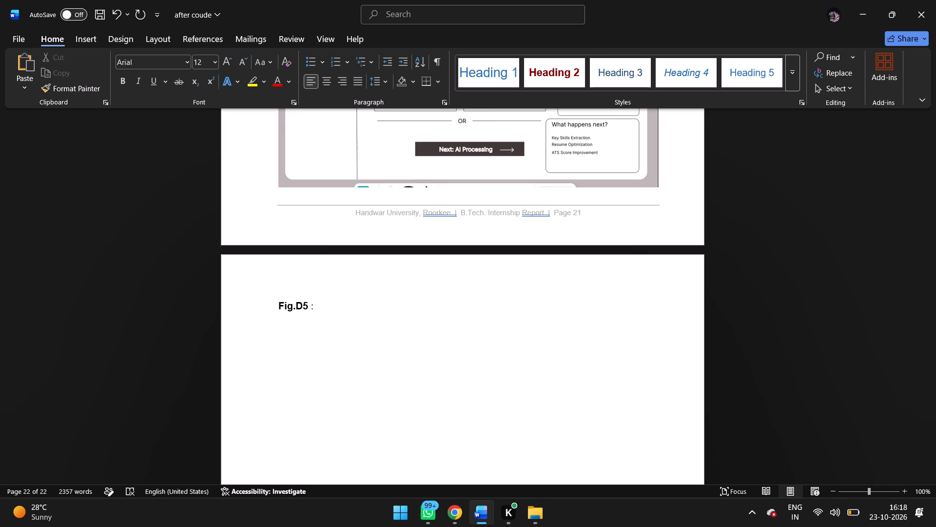
# Continue the Fig.D5 caption with the text "Before And After Result using".
pyautogui.write('Be')
pyautogui.write('fore')
pyautogui.press('space')
pyautogui.write('And')
pyautogui.press('space')
pyautogui.write('Afterr')
pyautogui.press('space')
pyautogui.press('BackSpace')
pyautogui.press('BackSpace')
pyautogui.press('space')
pyautogui.write('Re')
pyautogui.write('sult')
pyautogui.press('space')
pyautogui.write('using')
pyautogui.press('space')
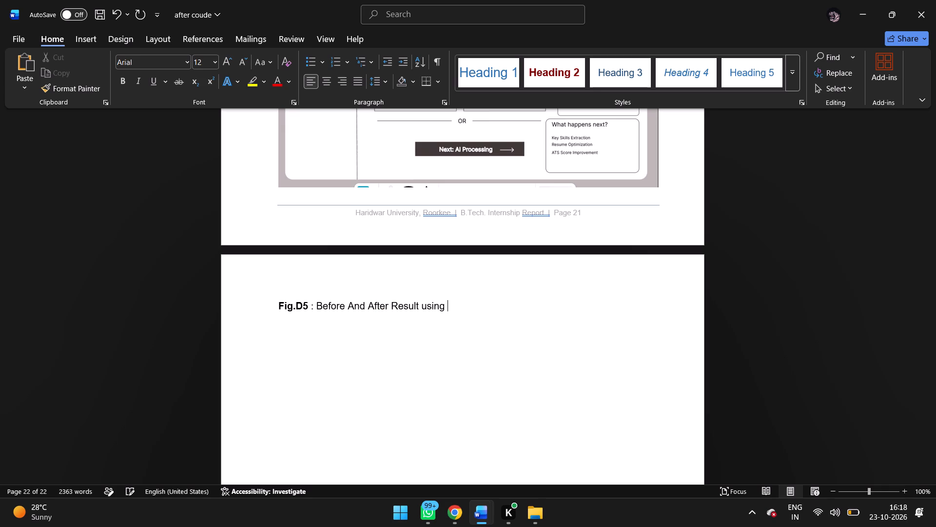
# Complete the Fig.D5 caption with "ResumeIQ System.".
pyautogui.write('Resume')
pyautogui.press('space')
pyautogui.write('IW')
pyautogui.press('BackSpace')
pyautogui.press('q')
pyautogui.press('BackSpace')
pyautogui.hotkey('shift', 'q')
pyautogui.press('Left')
pyautogui.press('Left')
pyautogui.press('BackSpace')
pyautogui.press('Right')
pyautogui.press('Right')
pyautogui.press('Right')
pyautogui.press('space')
pyautogui.write('System')
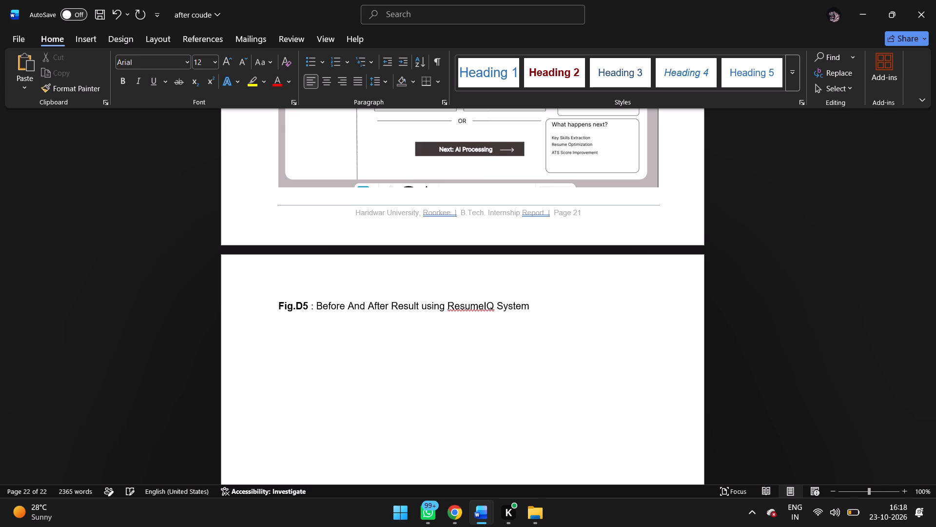
pyautogui.press('.')
# Italicise the word "ResumeIQ" in the Fig.D5 caption.
pyautogui.press('Down')
pyautogui.press('Left')
pyautogui.press('Left')
pyautogui.press('Left')
pyautogui.press('Left')
pyautogui.press('Left')
pyautogui.press('Left')
pyautogui.press('Left')
pyautogui.press('Left')
pyautogui.press('Left')
pyautogui.press('Left')
pyautogui.press('Right')
pyautogui.press('Right')
pyautogui.hotkey('shift', 'Left')
pyautogui.hotkey('shift', 'Left')
pyautogui.hotkey('shift', 'Left')
pyautogui.hotkey('shift', 'Left')
pyautogui.hotkey('shift', 'Left')
pyautogui.hotkey('shift', 'Left')
pyautogui.hotkey('shift', 'Left')
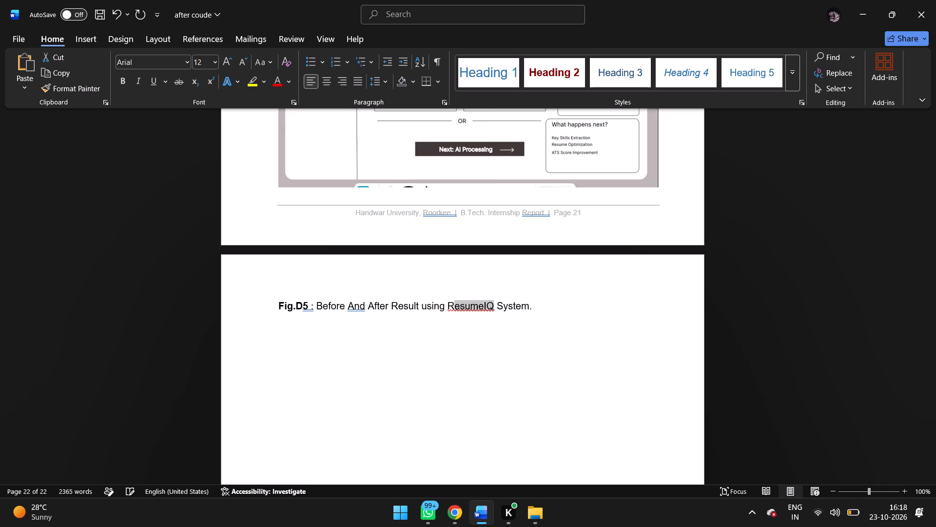
pyautogui.hotkey('shift', 'Left')
pyautogui.hotkey('ctrl', 'i')
pyautogui.press('Right')
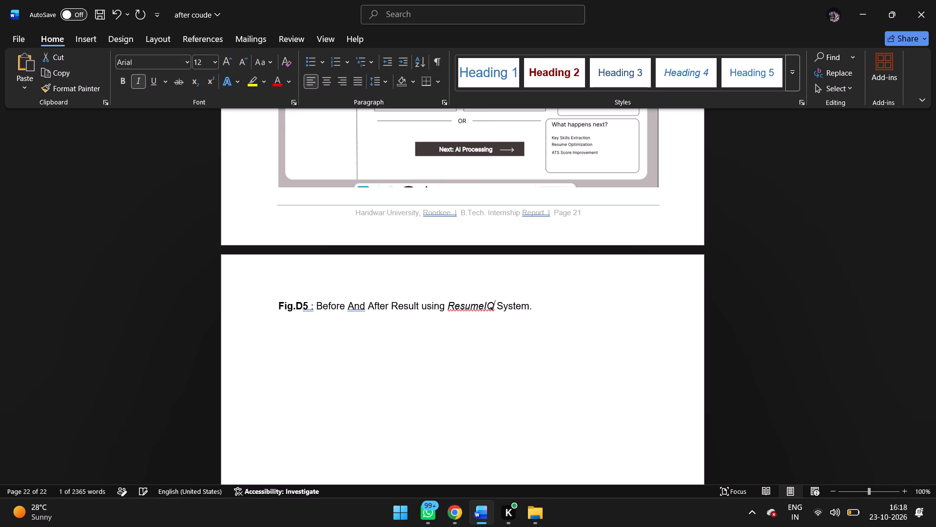
# Start a new line after the end of the Fig.D5 caption.
pyautogui.press('Right')
pyautogui.press('Right')
pyautogui.press('Right')
pyautogui.press('Right')
pyautogui.press('Right')
pyautogui.press('Right')
pyautogui.press('Right')
pyautogui.press('Right')
pyautogui.press('Return')
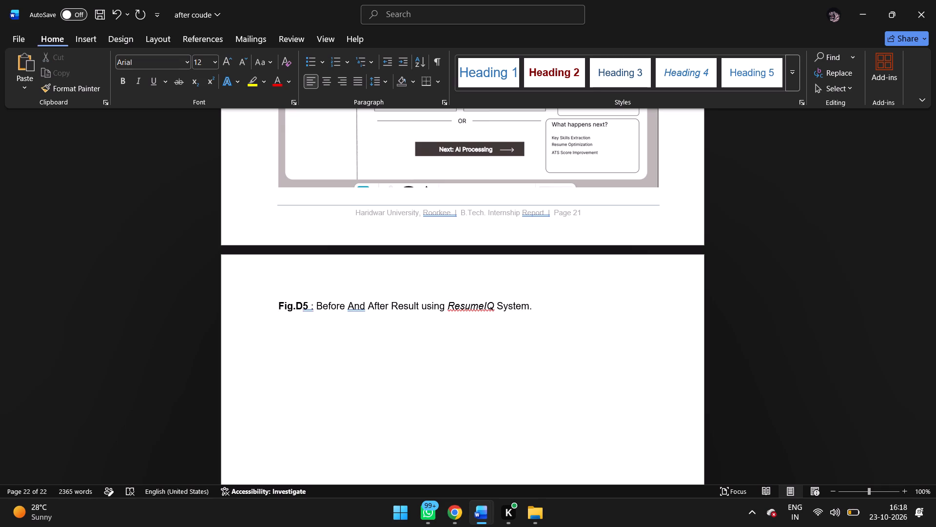
# Insert the downloaded ResuMatch AI Before and After picture from Downloads on D: in place of the JD page picture above the Fig.D5 caption.
pyautogui.click(70, 23)
pyautogui.click(77, 37)
pyautogui.click(97, 101)
pyautogui.click(120, 146)
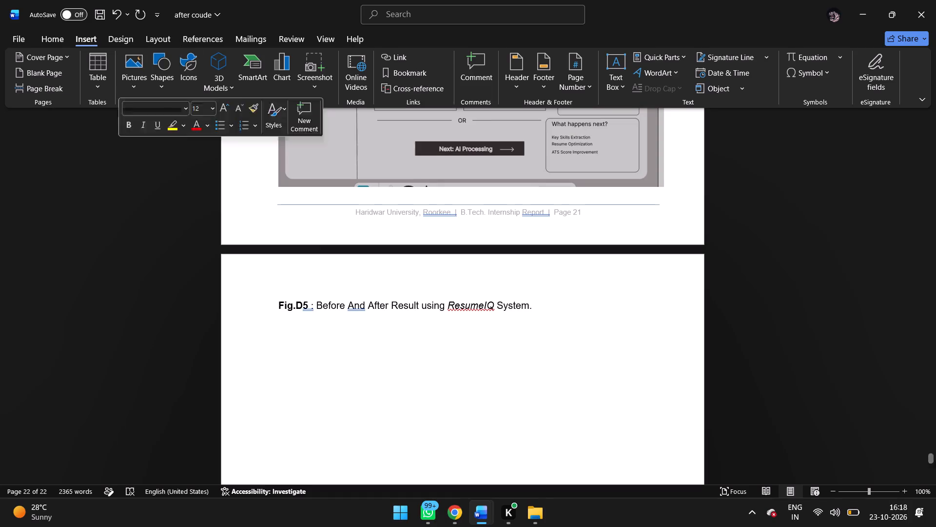
pyautogui.click(127, 68)
pyautogui.click(155, 127)
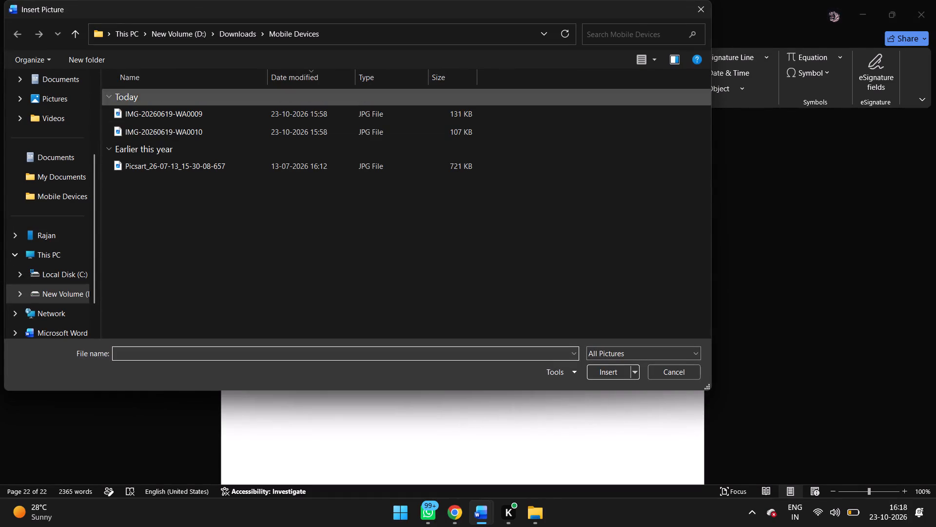
pyautogui.click(68, 294)
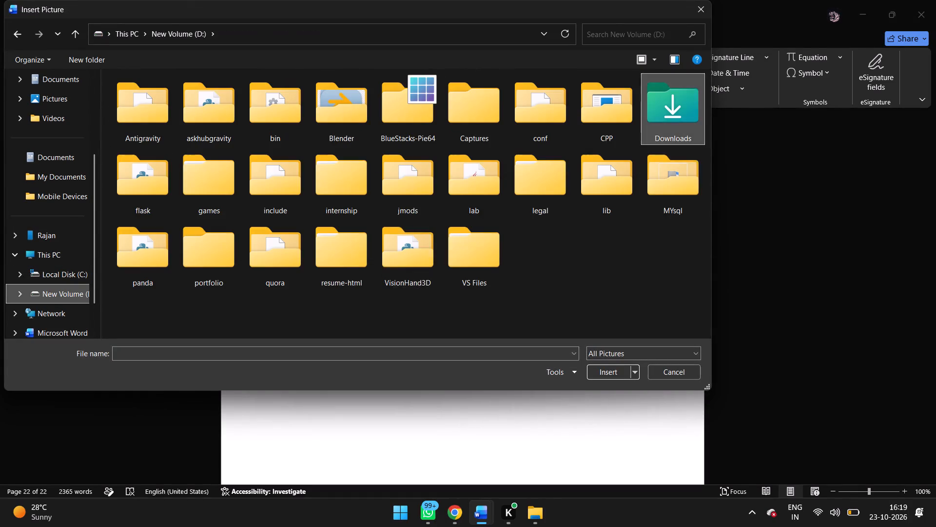
pyautogui.doubleClick(700, 118)
pyautogui.doubleClick(202, 120)
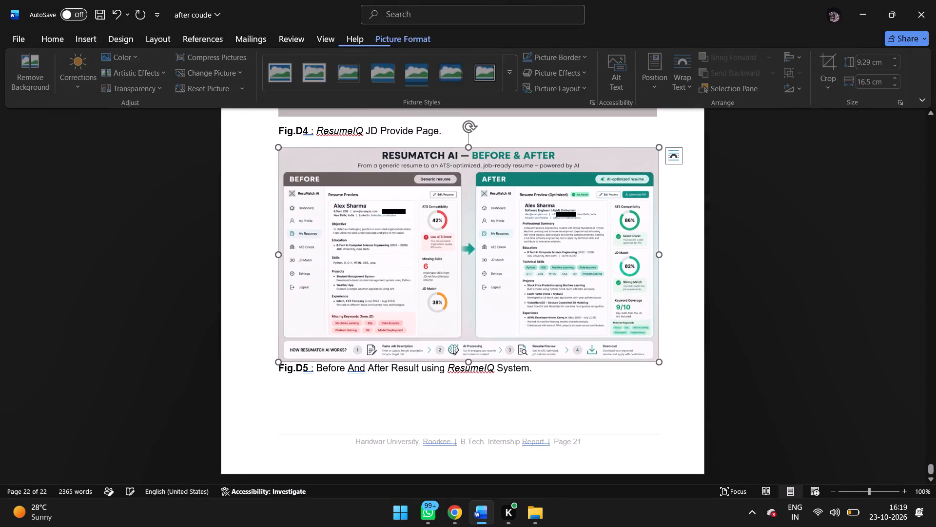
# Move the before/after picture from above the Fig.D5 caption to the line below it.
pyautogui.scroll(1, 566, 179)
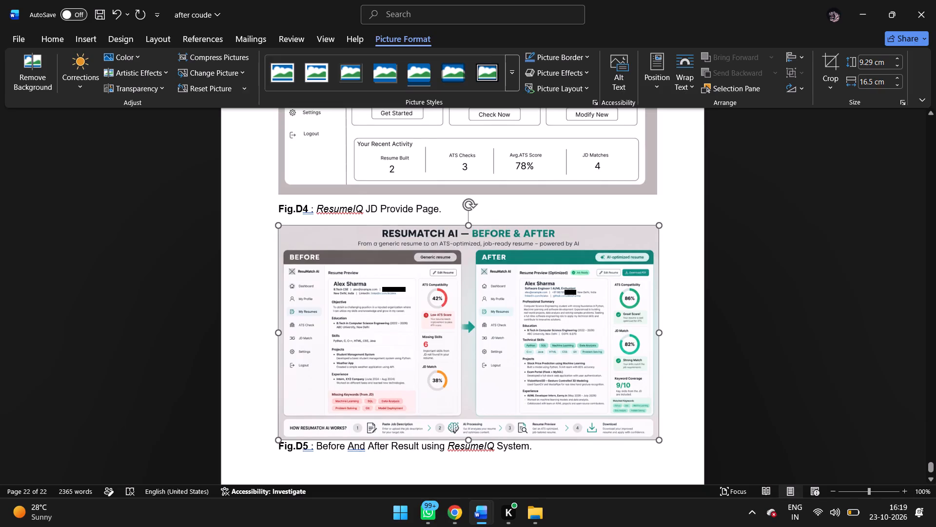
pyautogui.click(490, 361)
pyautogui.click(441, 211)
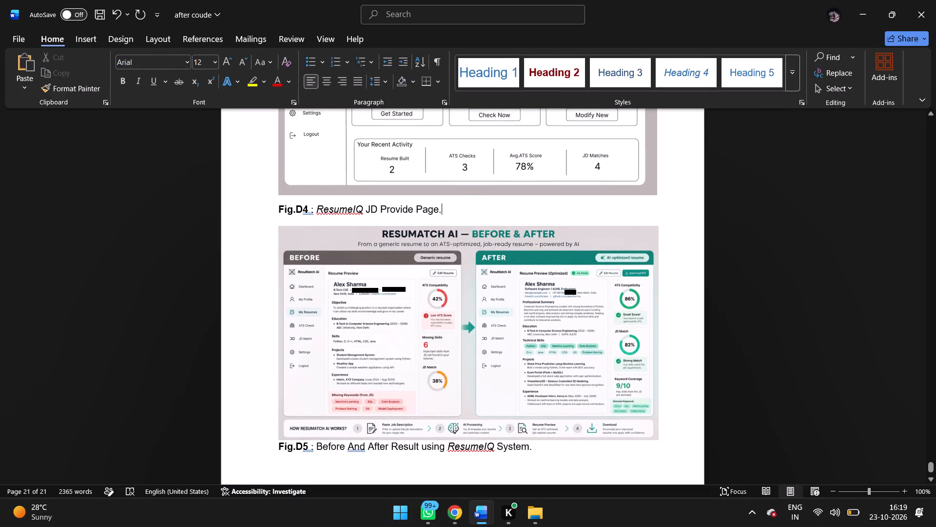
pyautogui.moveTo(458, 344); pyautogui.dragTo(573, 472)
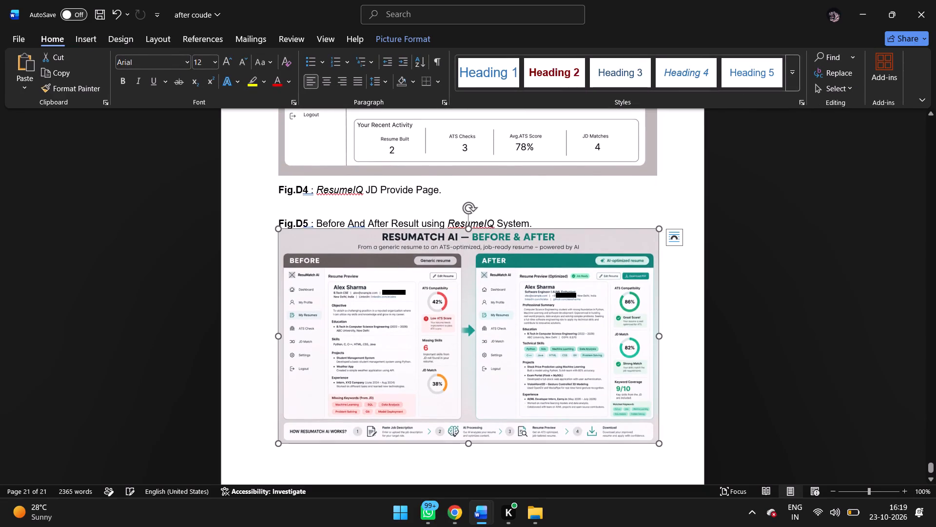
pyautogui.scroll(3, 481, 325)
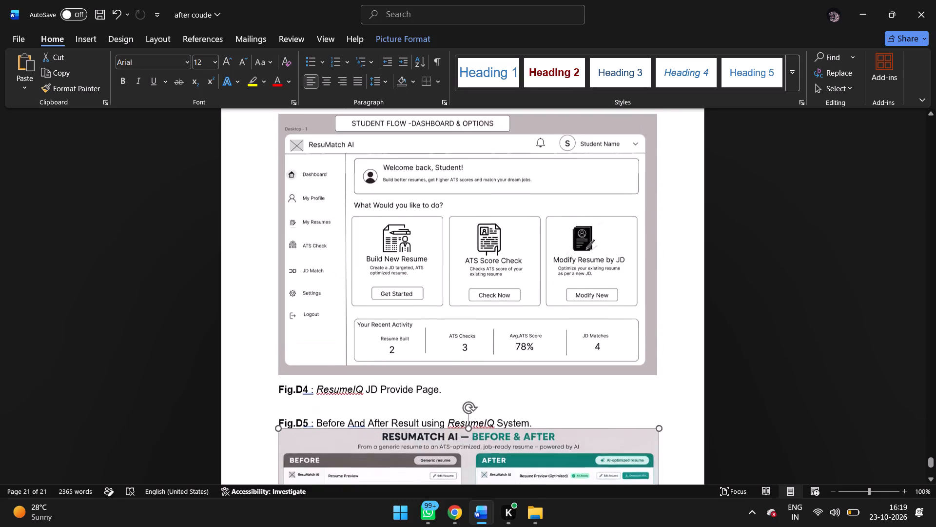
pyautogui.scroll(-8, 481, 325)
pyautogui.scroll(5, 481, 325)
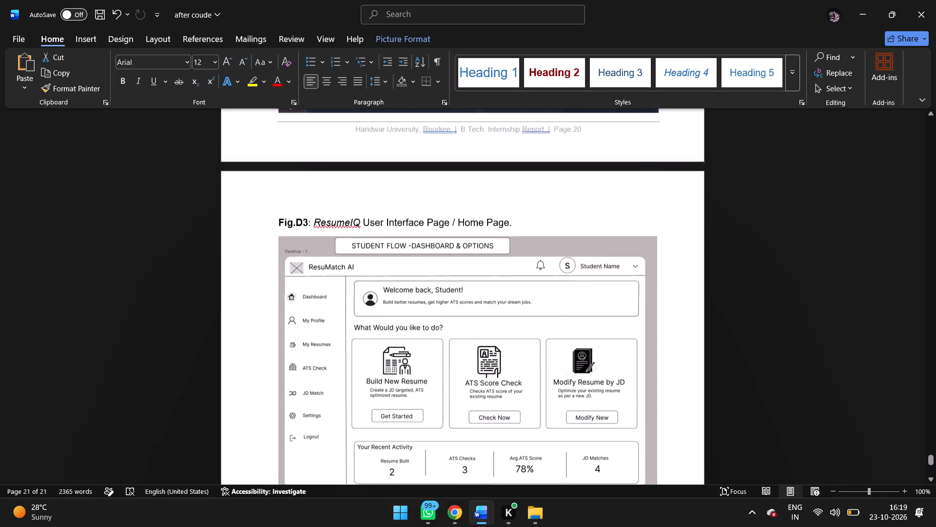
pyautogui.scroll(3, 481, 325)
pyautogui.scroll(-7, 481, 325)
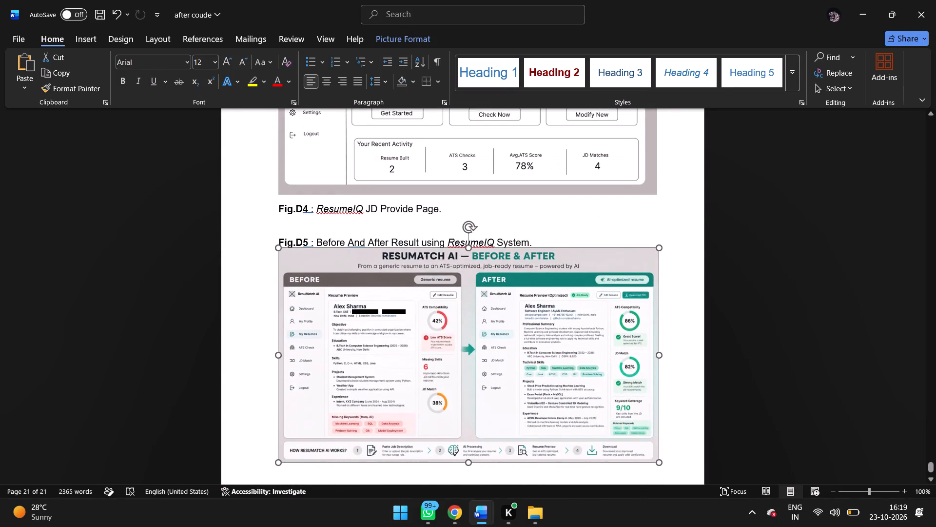
# Undo the picture move and the earlier replacement of the JD page picture above the Fig.D5 caption.
pyautogui.hotkey('ctrl', 'z')
pyautogui.hotkey('ctrl', 'z')
# Insert the ResuMatch AI Before and After picture from Downloads on D: on the line below the Fig.D5 caption.
pyautogui.click(481, 325)
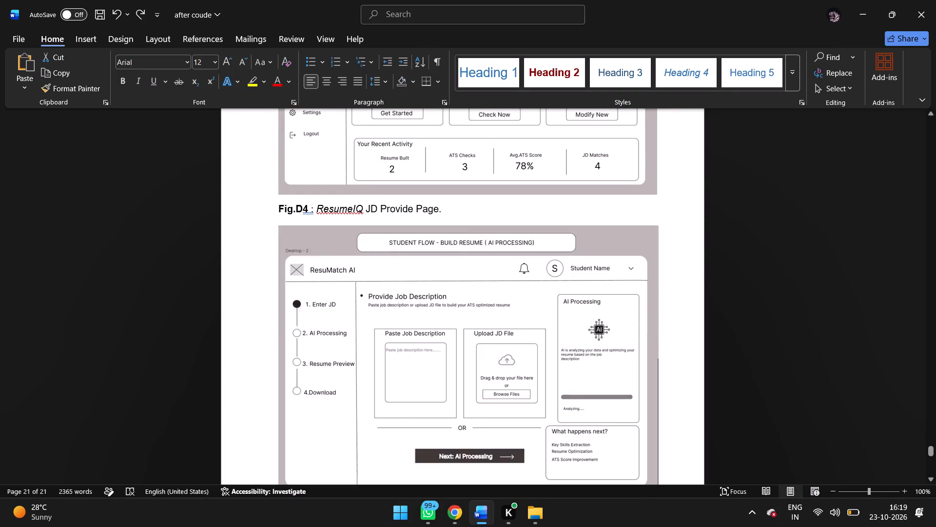
pyautogui.scroll(-5, 481, 325)
pyautogui.click(539, 335)
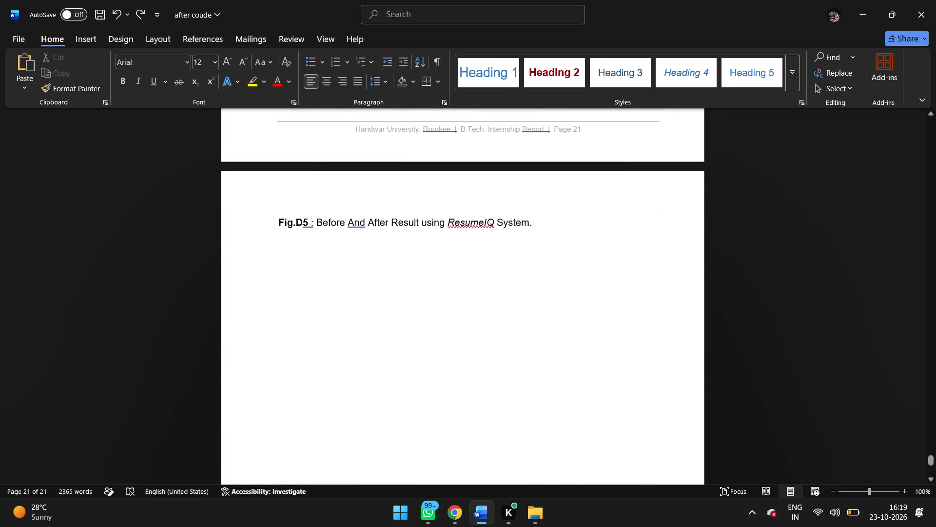
pyautogui.click(89, 38)
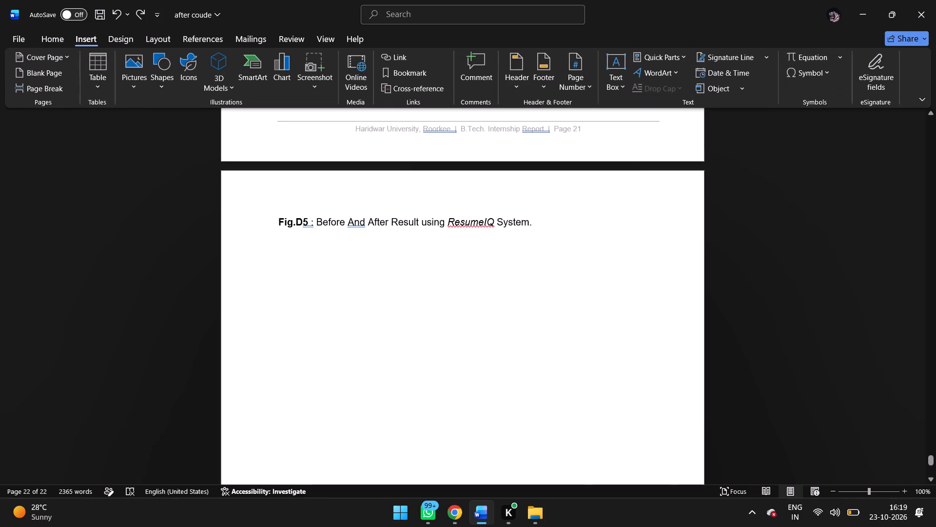
pyautogui.click(134, 81)
pyautogui.click(136, 117)
pyautogui.doubleClick(185, 103)
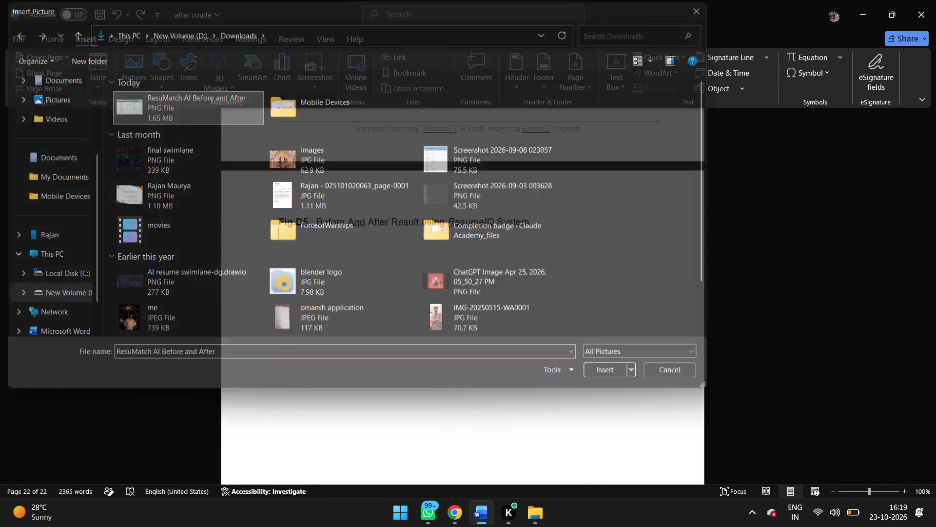
pyautogui.moveTo(481, 300); pyautogui.dragTo(477, 344)
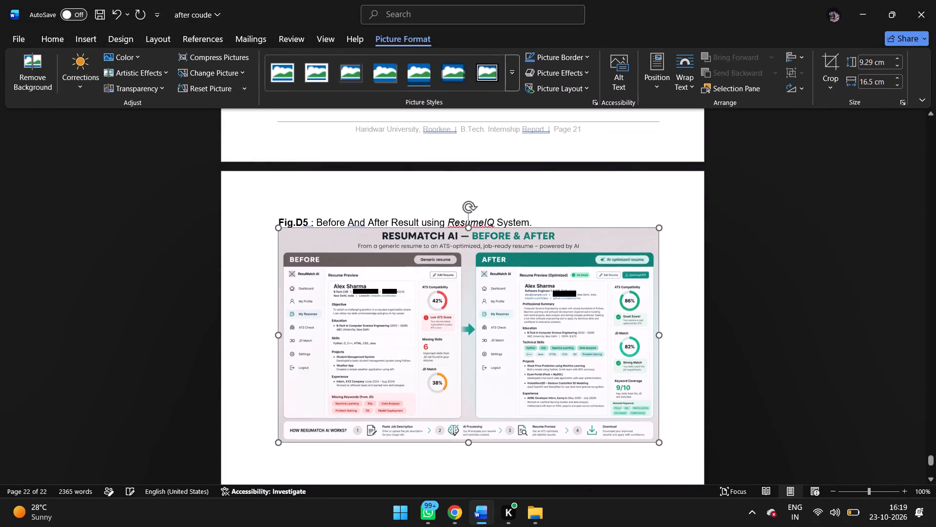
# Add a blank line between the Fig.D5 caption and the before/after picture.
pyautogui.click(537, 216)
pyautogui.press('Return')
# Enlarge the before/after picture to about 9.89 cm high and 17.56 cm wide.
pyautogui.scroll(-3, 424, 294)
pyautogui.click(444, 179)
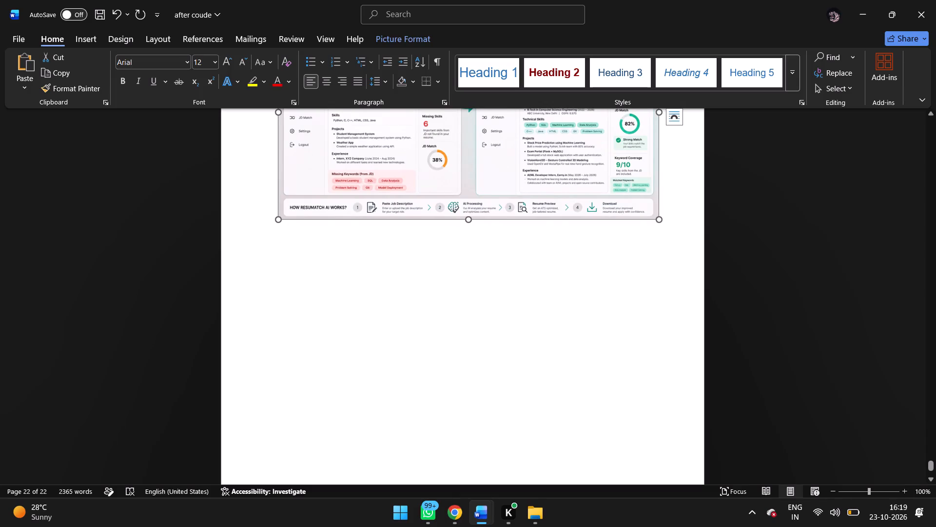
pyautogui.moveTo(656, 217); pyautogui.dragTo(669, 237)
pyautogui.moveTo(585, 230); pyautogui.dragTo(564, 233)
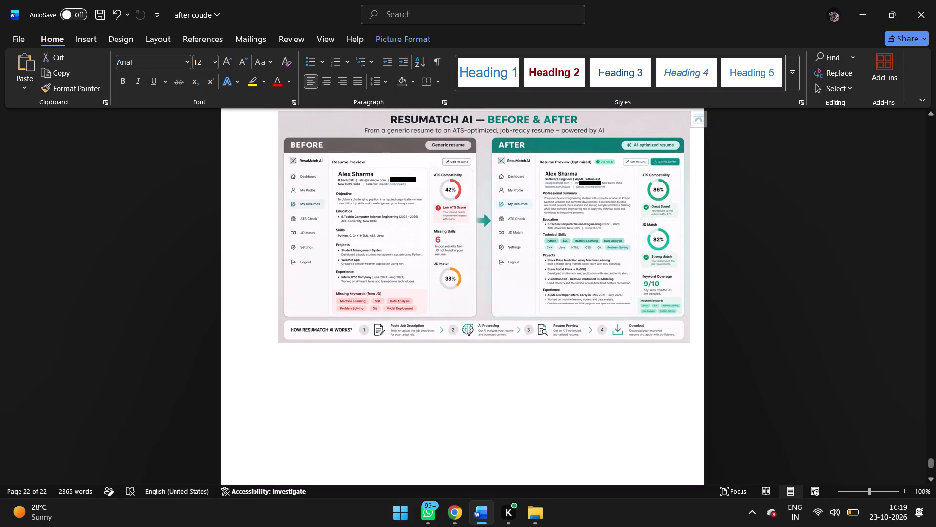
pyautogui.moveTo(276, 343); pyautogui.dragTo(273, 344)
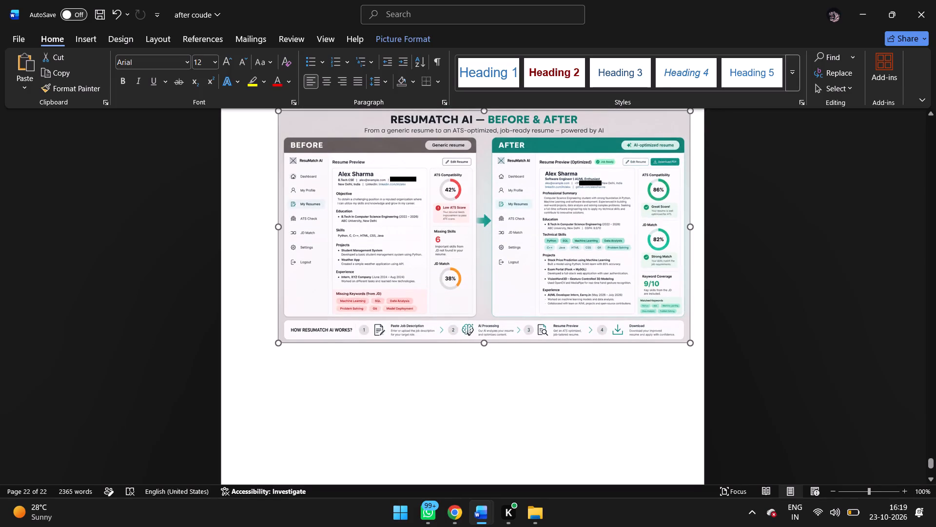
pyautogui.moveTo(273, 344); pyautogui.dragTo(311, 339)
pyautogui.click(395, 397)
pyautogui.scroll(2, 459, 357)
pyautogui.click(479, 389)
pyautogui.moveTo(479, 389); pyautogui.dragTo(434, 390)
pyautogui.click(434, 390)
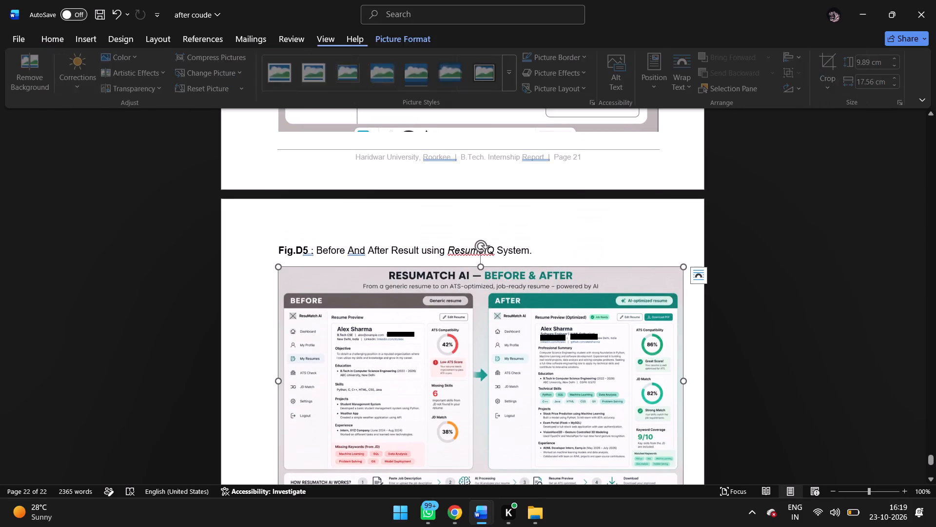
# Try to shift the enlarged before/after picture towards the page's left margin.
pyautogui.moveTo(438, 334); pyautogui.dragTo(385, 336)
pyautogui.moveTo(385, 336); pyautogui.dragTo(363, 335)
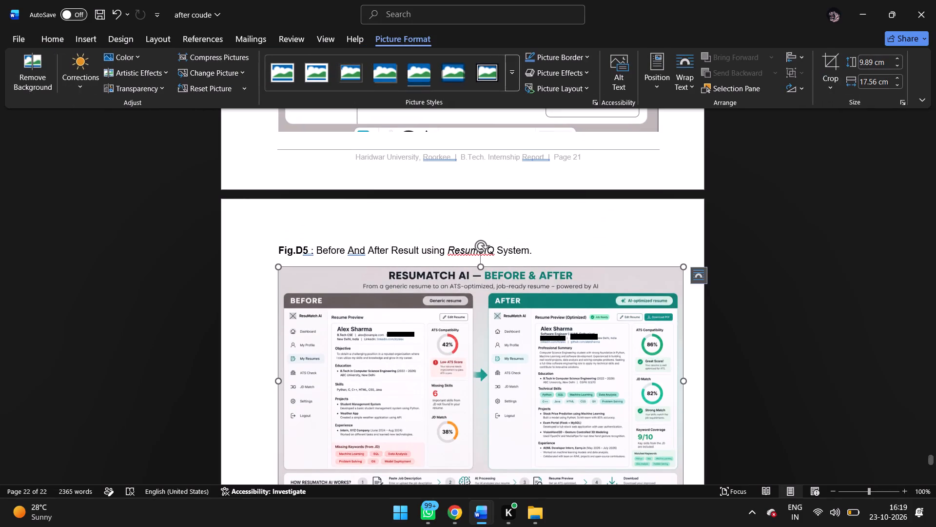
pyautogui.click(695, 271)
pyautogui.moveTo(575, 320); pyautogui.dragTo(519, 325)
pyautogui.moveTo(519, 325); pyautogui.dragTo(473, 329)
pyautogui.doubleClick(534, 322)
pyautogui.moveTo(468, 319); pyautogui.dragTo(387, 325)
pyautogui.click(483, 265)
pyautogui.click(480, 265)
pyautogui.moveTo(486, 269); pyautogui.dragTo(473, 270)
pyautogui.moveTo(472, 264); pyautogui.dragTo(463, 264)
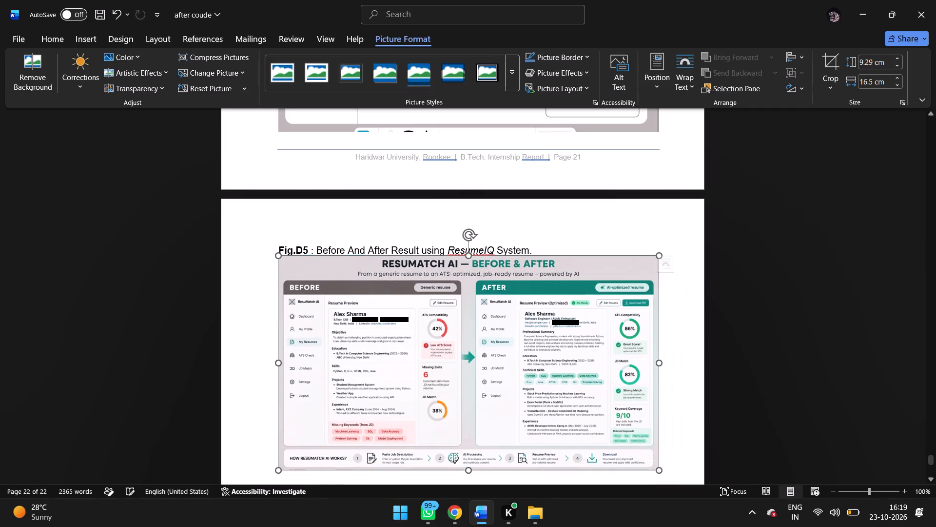
# Insert a blank line between the Fig.D5 caption and the before/after picture.
pyautogui.moveTo(464, 286); pyautogui.dragTo(465, 309)
pyautogui.click(541, 259)
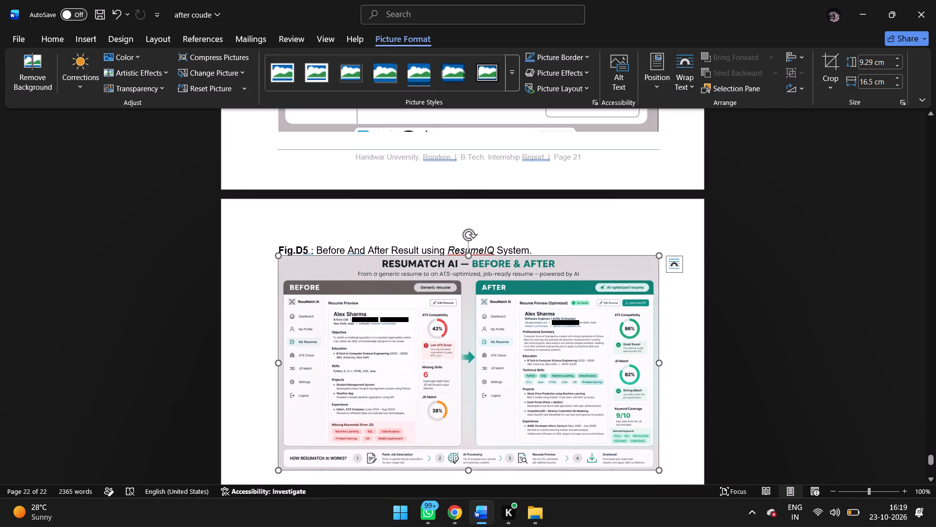
pyautogui.click(541, 247)
pyautogui.press('Return')
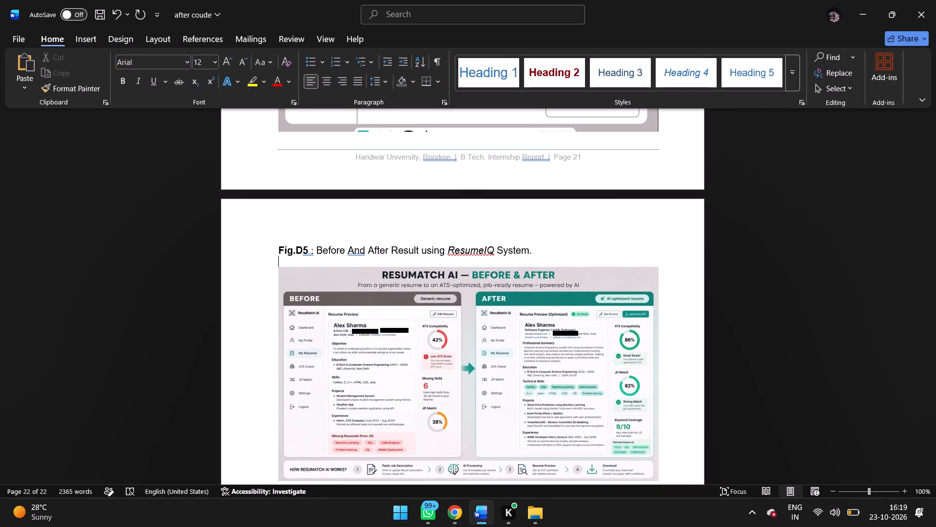
# Start a new line below the before/after picture.
pyautogui.scroll(-2, 546, 243)
pyautogui.click(435, 356)
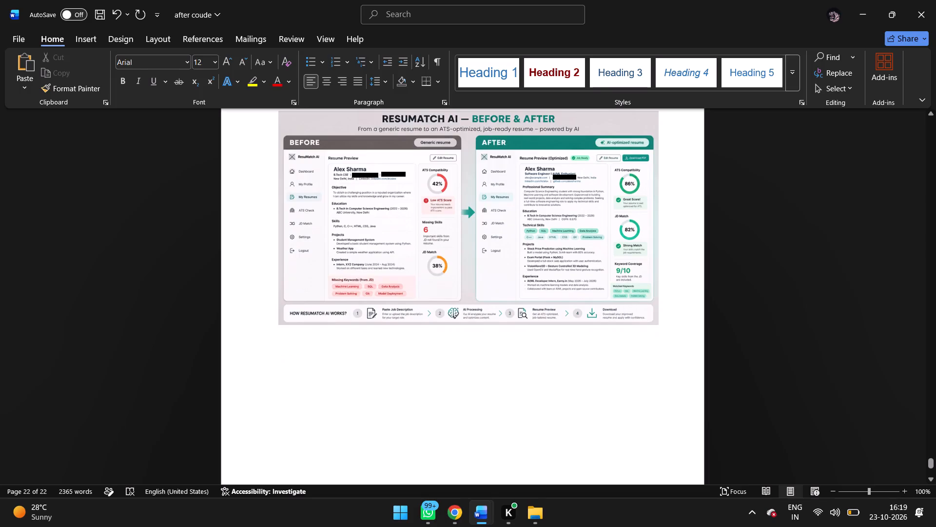
pyautogui.press('Return')
# Check the layout of the Fig.D5 caption, its picture and the remaining space on the last page.
pyautogui.scroll(-5, 468, 395)
pyautogui.scroll(3, 448, 406)
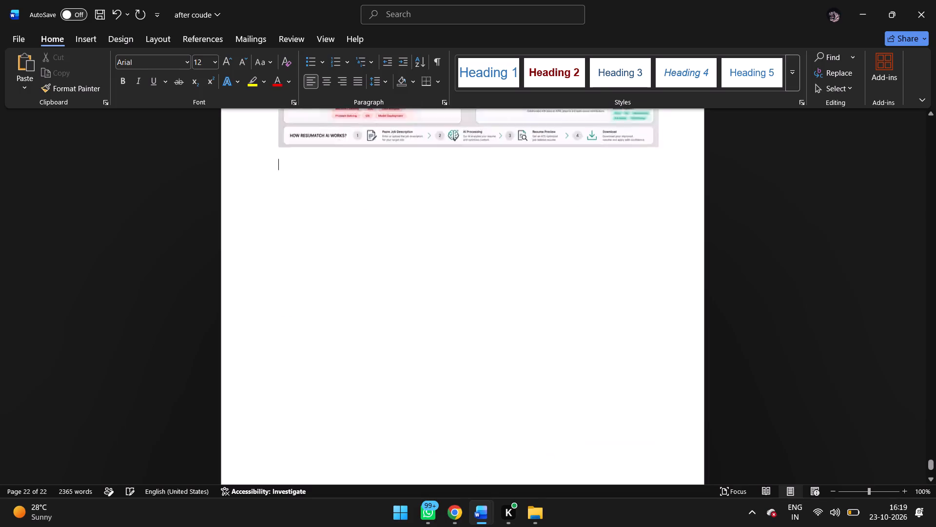
pyautogui.scroll(1, 448, 406)
pyautogui.scroll(2, 472, 362)
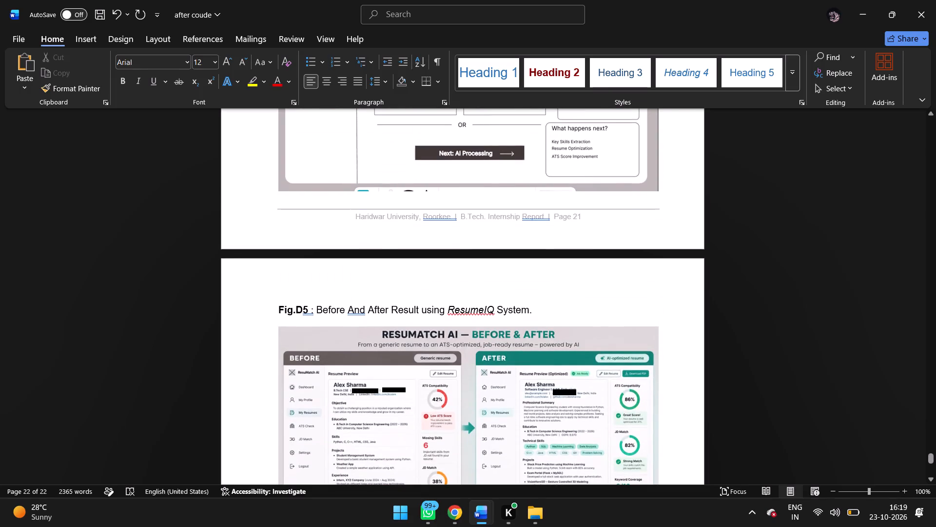
pyautogui.scroll(-2, 510, 252)
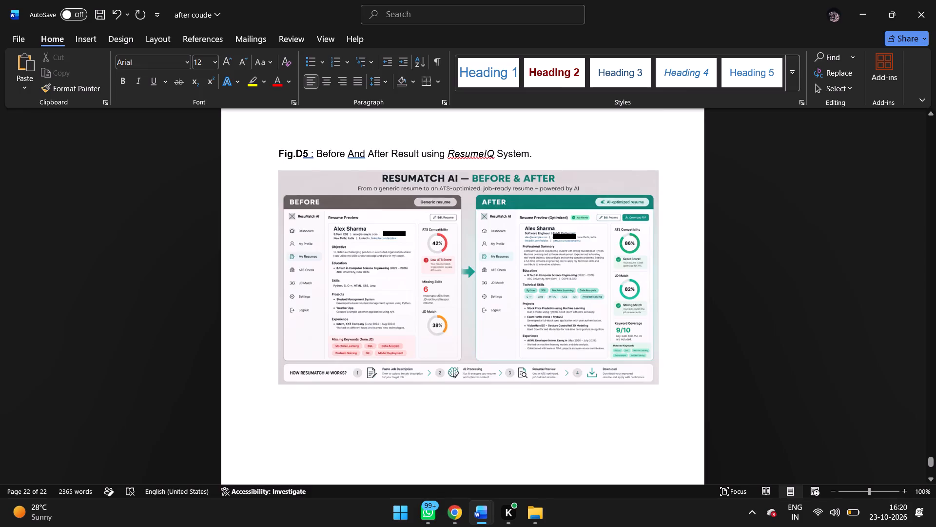
pyautogui.scroll(-4, 396, 314)
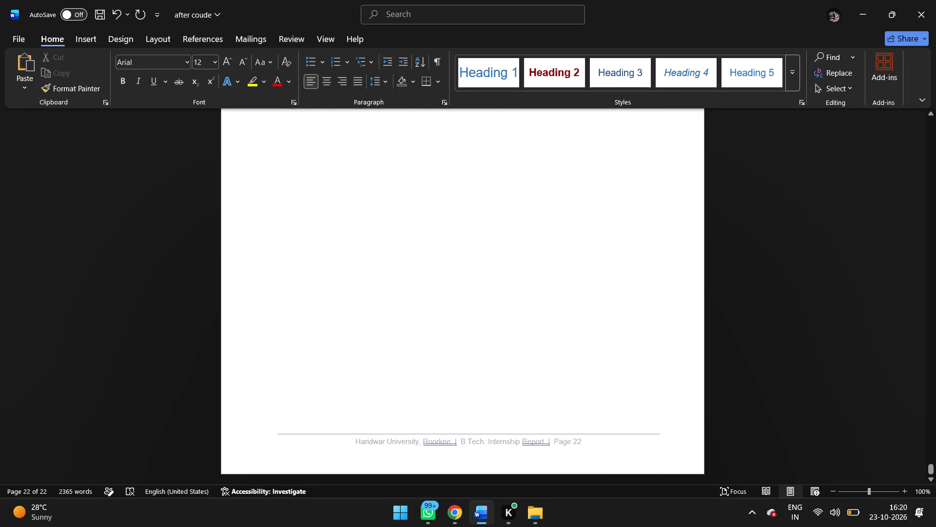
pyautogui.scroll(2, 466, 446)
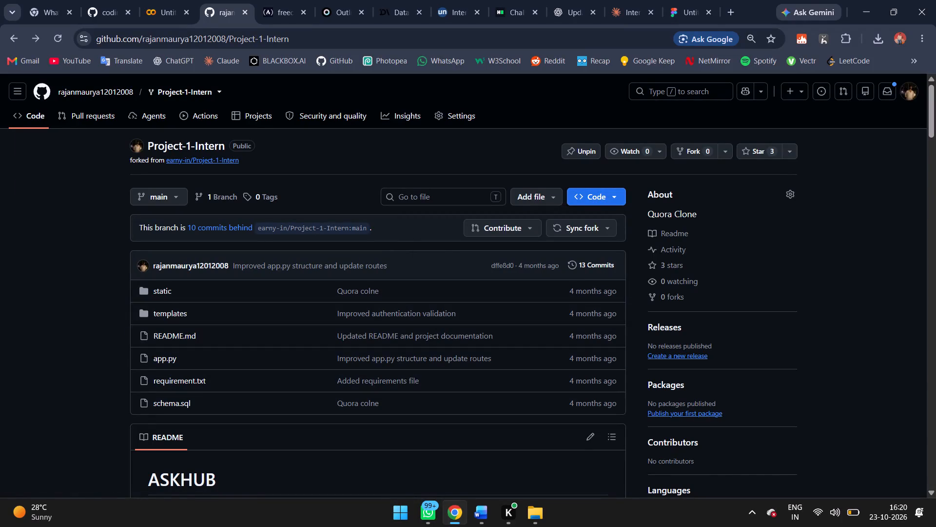
pyautogui.click(6, 41)
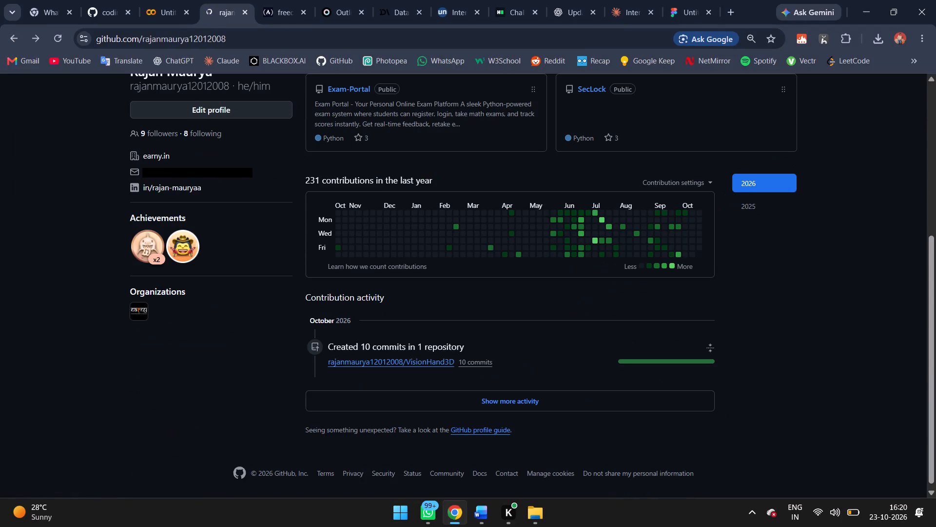
pyautogui.scroll(1, 587, 136)
pyautogui.click(594, 161)
pyautogui.doubleClick(602, 173)
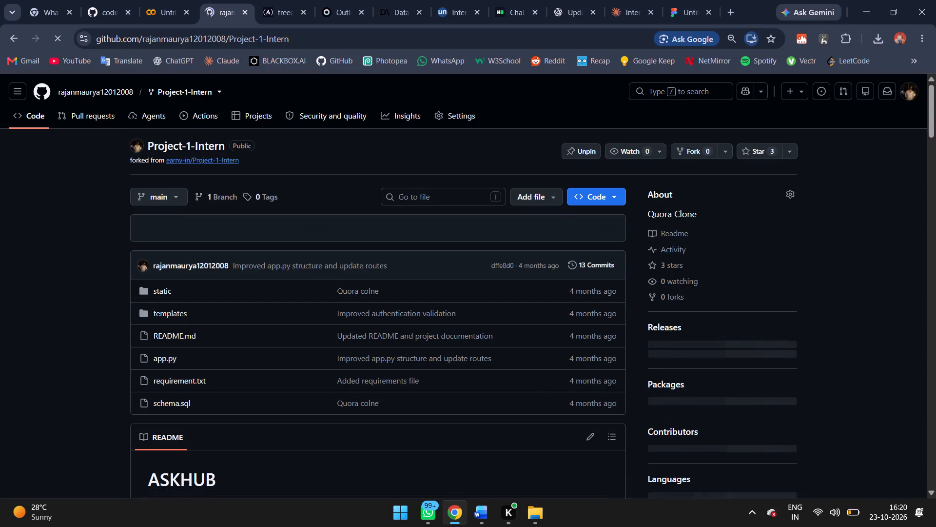
pyautogui.scroll(-2, 134, 247)
pyautogui.scroll(3, 126, 249)
pyautogui.click(10, 36)
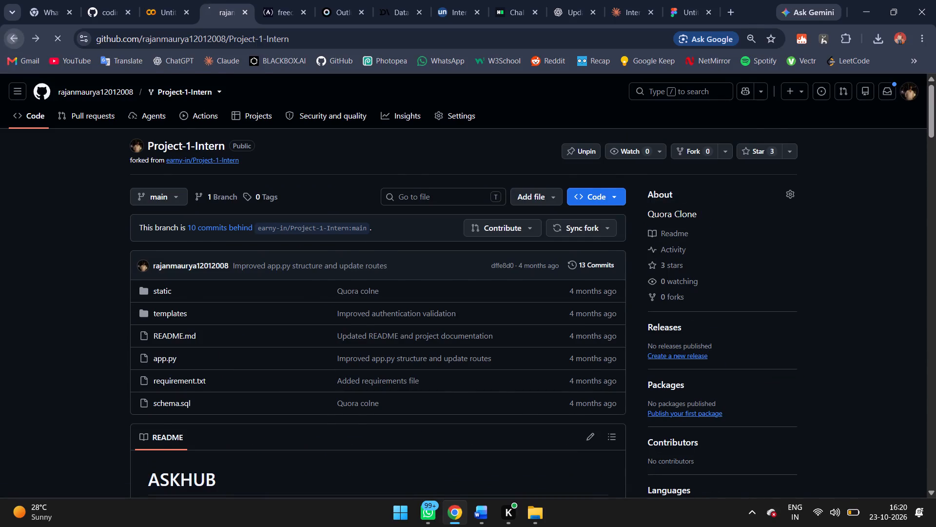
pyautogui.click(397, 169)
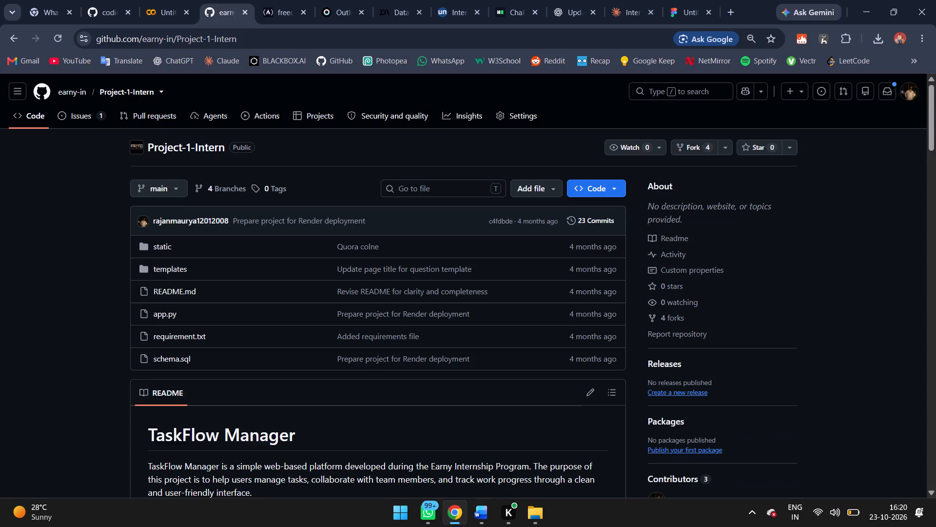
pyautogui.scroll(-1, 48, 181)
pyautogui.scroll(2, 48, 181)
pyautogui.click(8, 28)
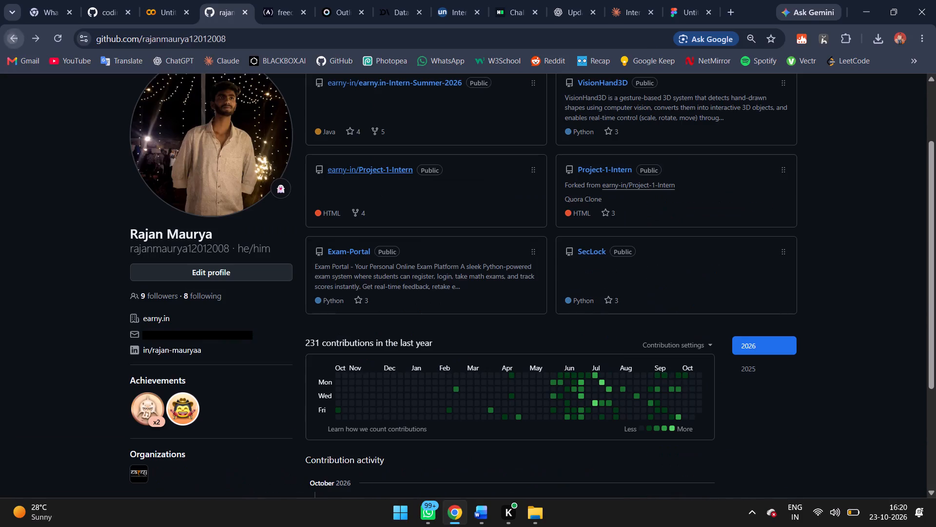
# Look through the profile's full repository list, including the front page of the forked Resume-NoCSS repository.
pyautogui.scroll(1, 632, 294)
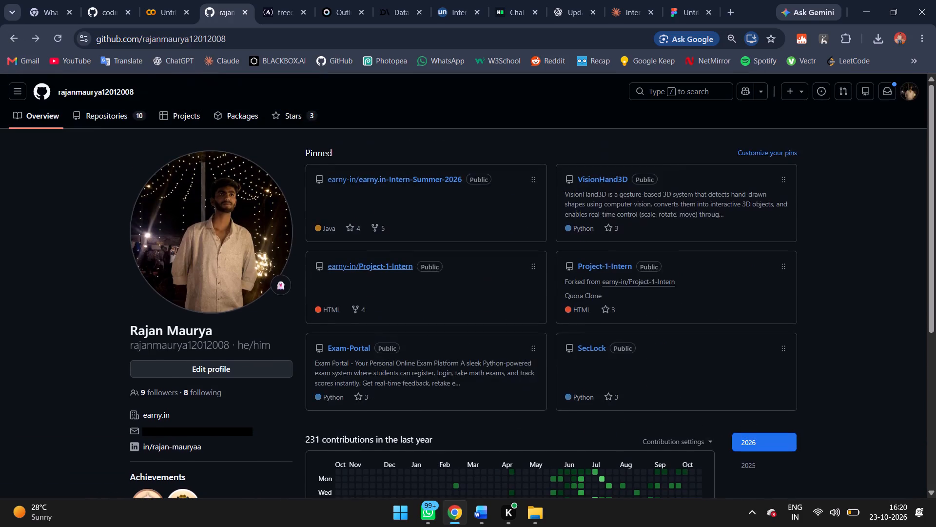
pyautogui.click(105, 108)
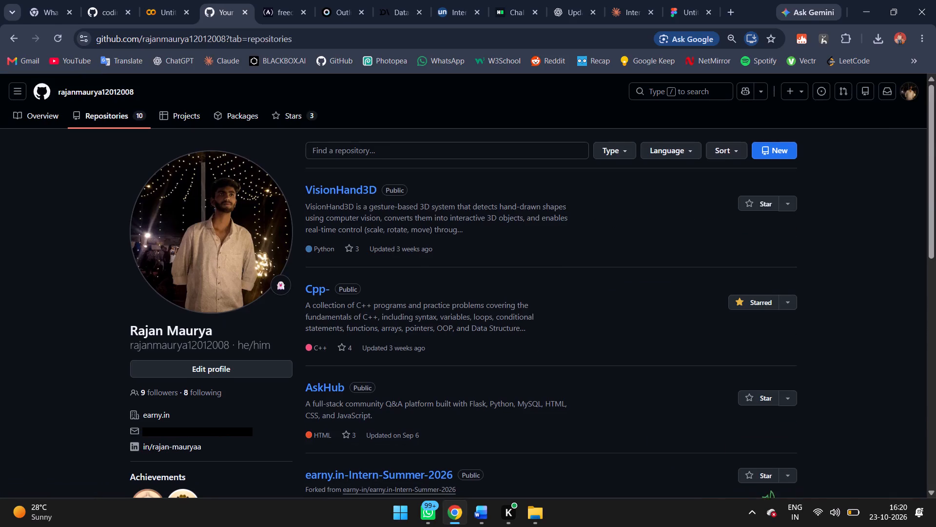
pyautogui.scroll(-2, 450, 276)
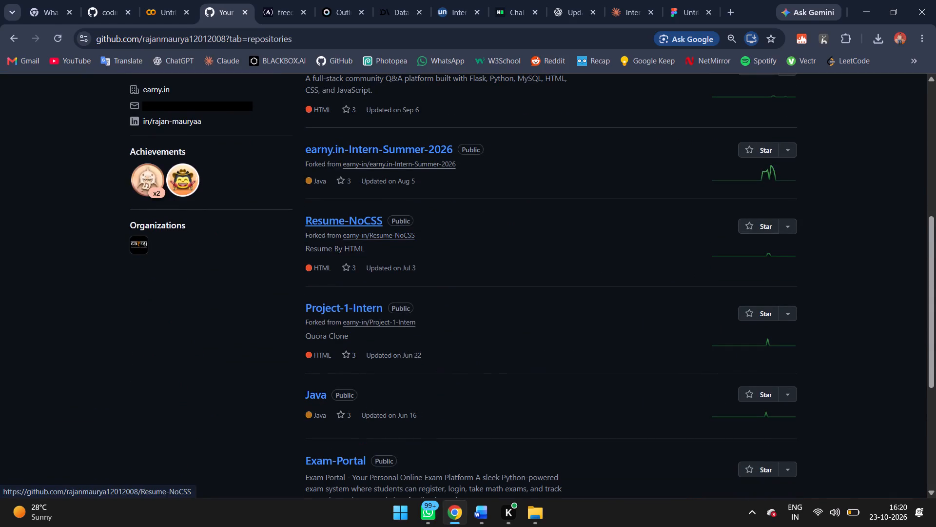
pyautogui.click(344, 225)
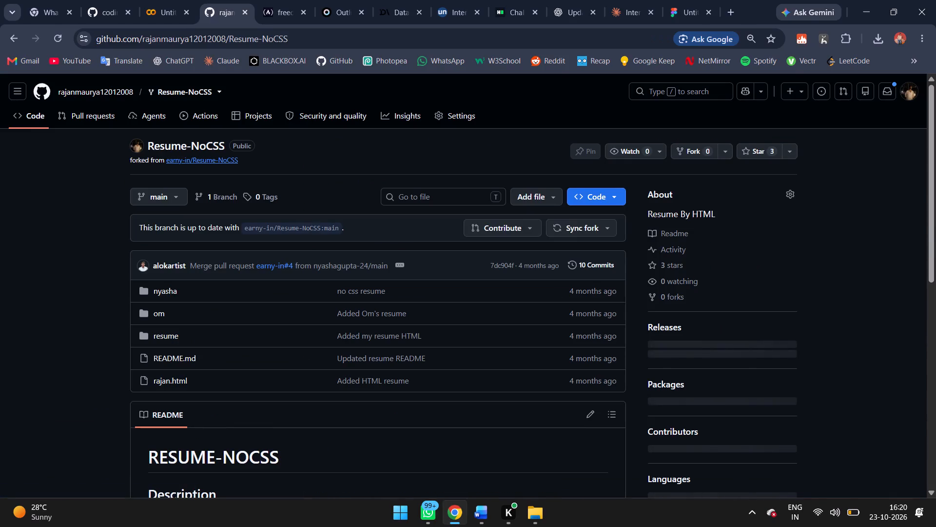
pyautogui.click(15, 38)
pyautogui.scroll(-1, 398, 324)
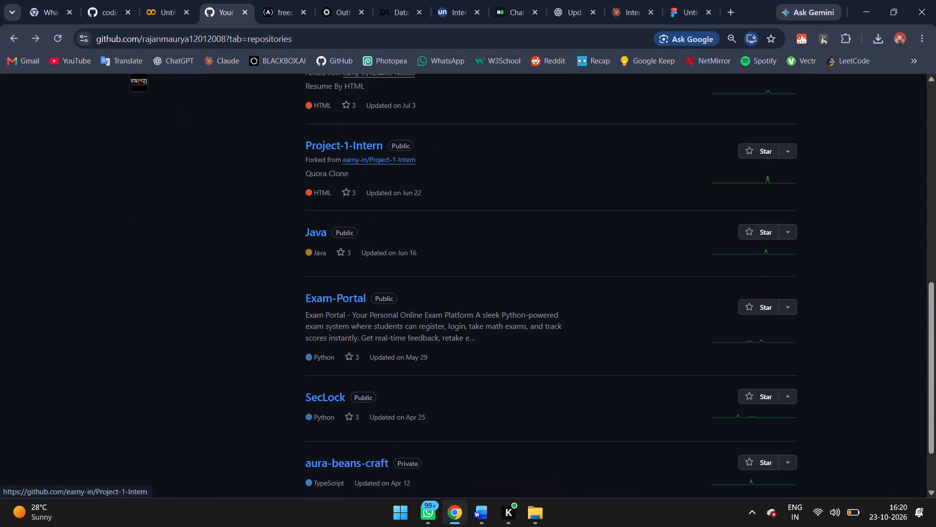
pyautogui.scroll(-1, 358, 432)
pyautogui.scroll(1, 364, 409)
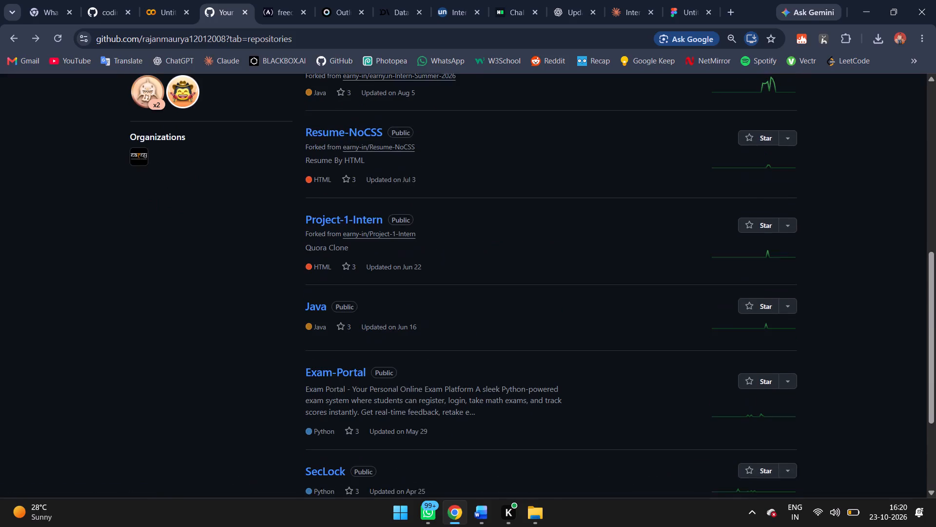
pyautogui.scroll(2, 336, 320)
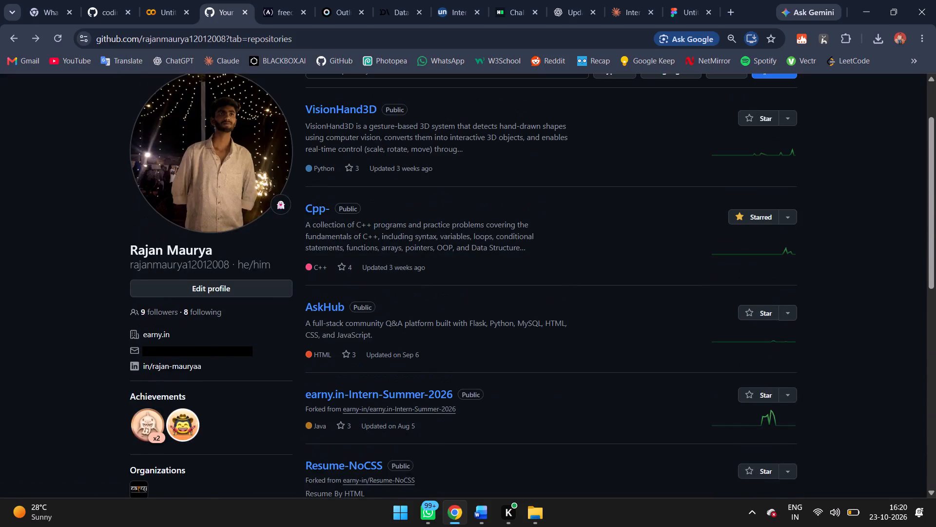
pyautogui.scroll(1, 326, 210)
pyautogui.scroll(-6, 582, 272)
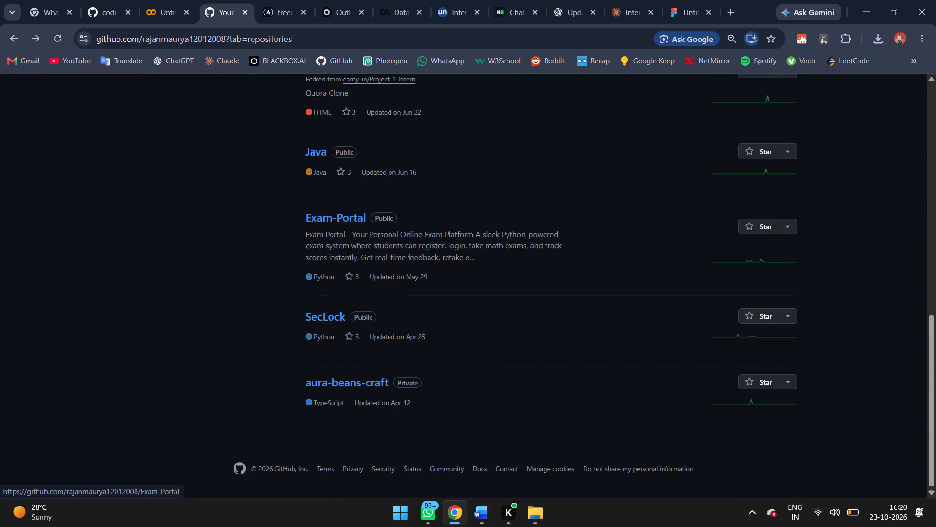
pyautogui.scroll(1, 319, 219)
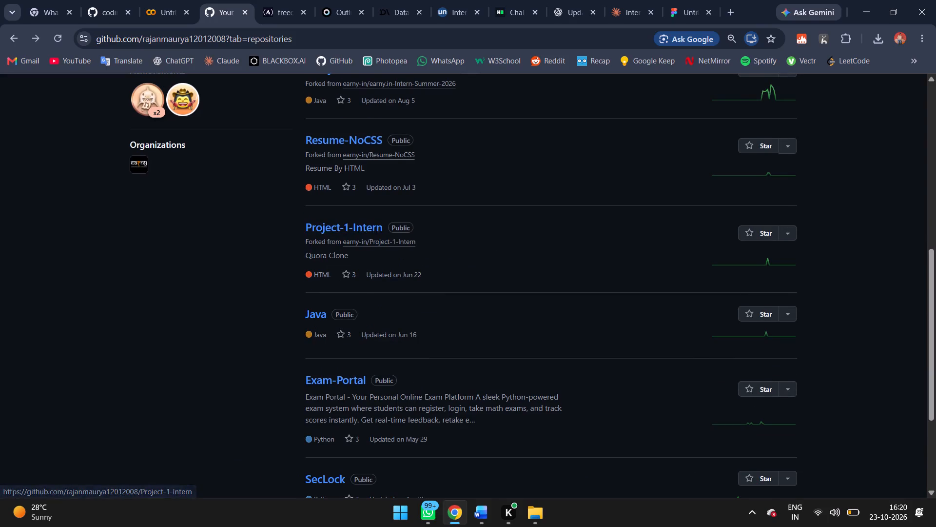
pyautogui.scroll(1, 341, 238)
# Examine the README and the rajan folder of earny-in/earny.in-Intern-Summer-2026, and return to the profile's repository list.
pyautogui.click(389, 241)
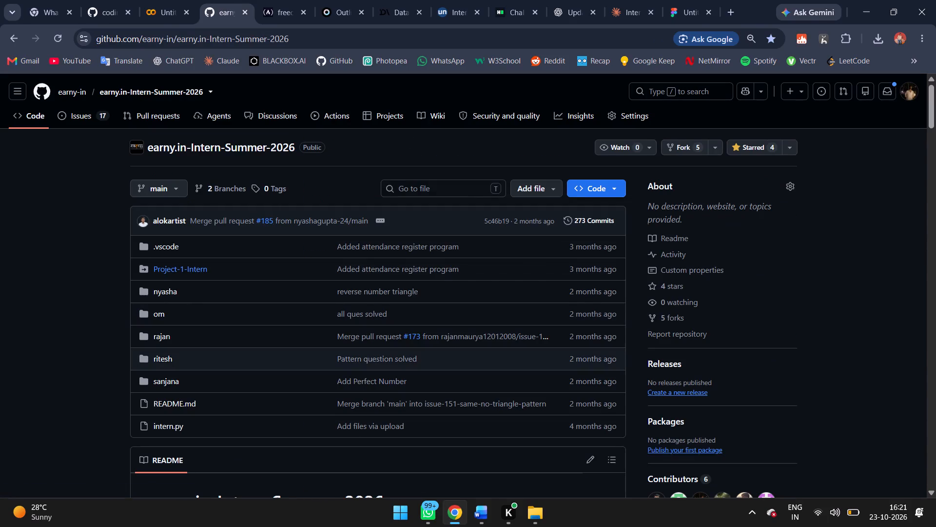
pyautogui.scroll(-1, 157, 340)
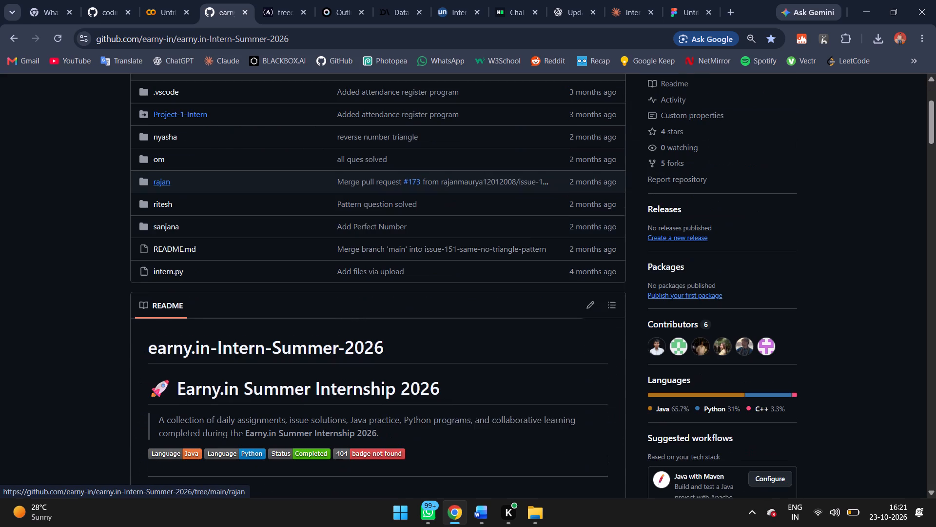
pyautogui.scroll(-3, 93, 339)
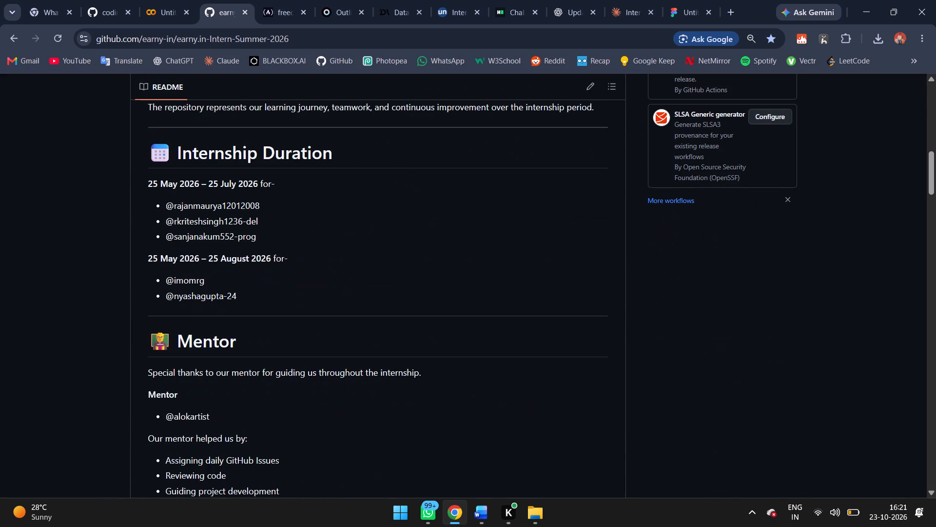
pyautogui.scroll(-2, 92, 338)
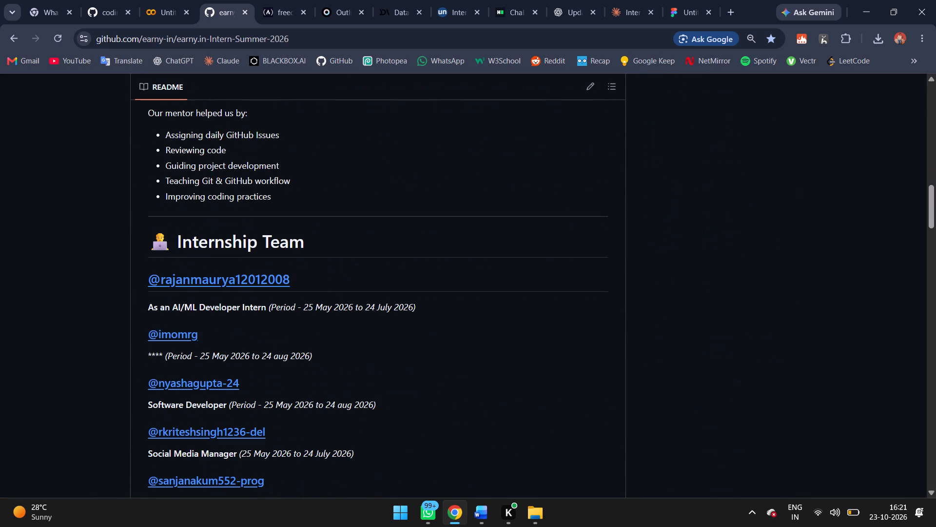
pyautogui.scroll(1, 92, 338)
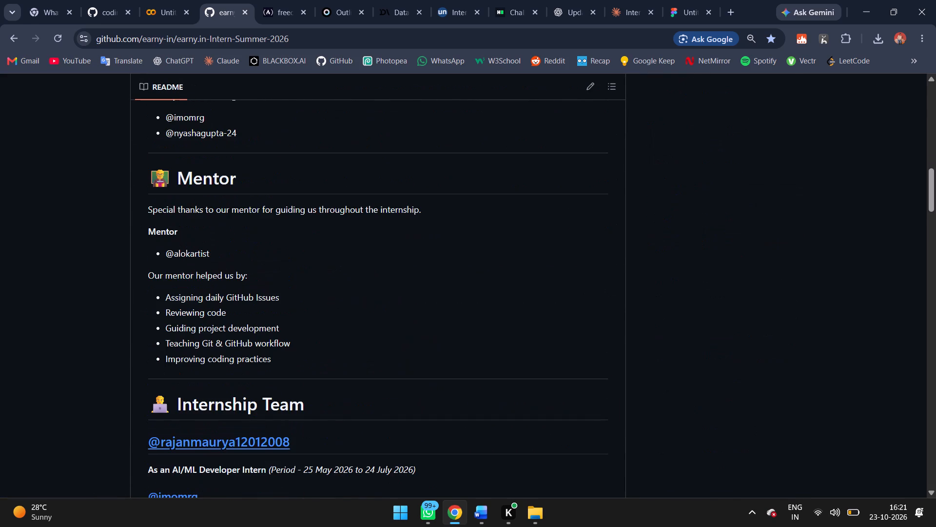
pyautogui.scroll(3, 92, 338)
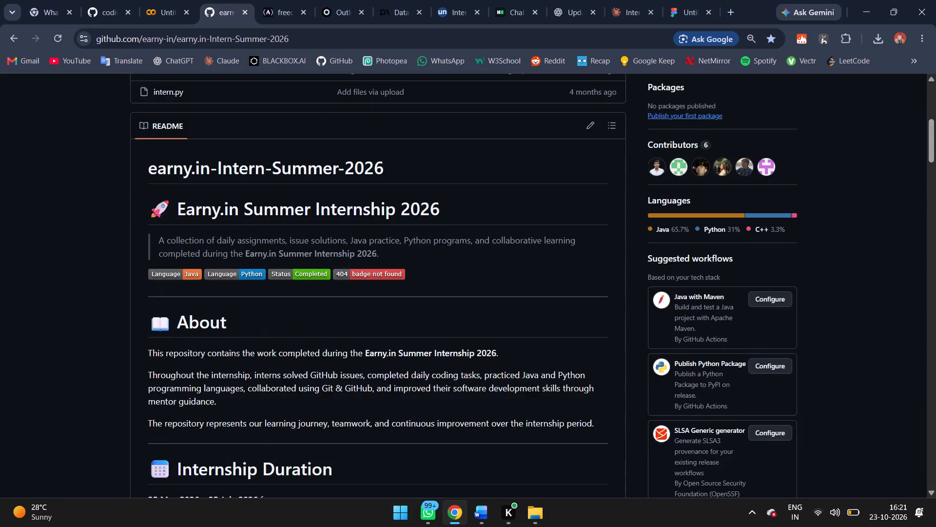
pyautogui.scroll(2, 136, 222)
pyautogui.click(157, 336)
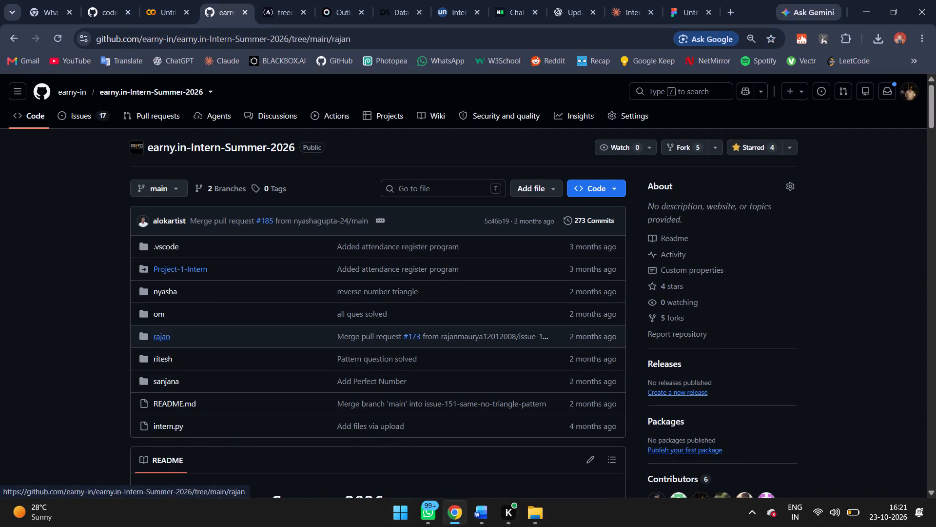
pyautogui.scroll(-3, 70, 347)
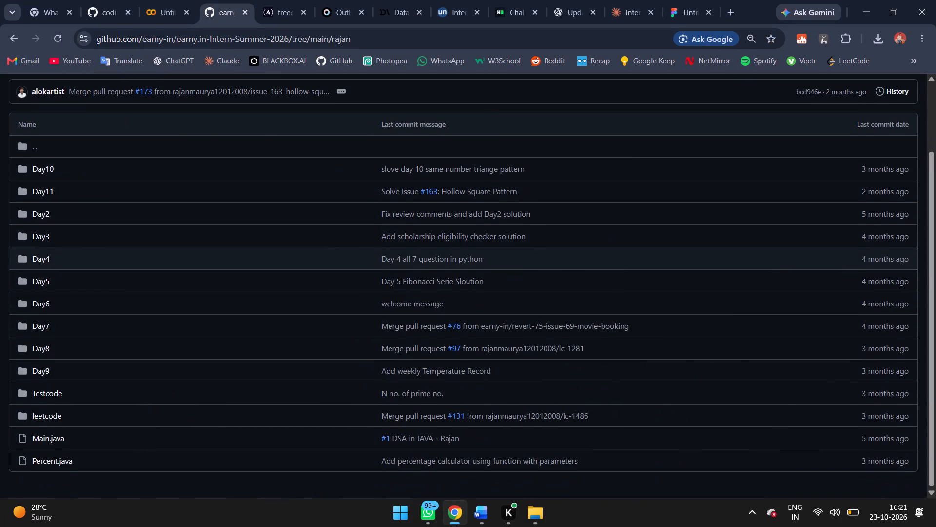
pyautogui.scroll(1, 70, 347)
pyautogui.click(16, 39)
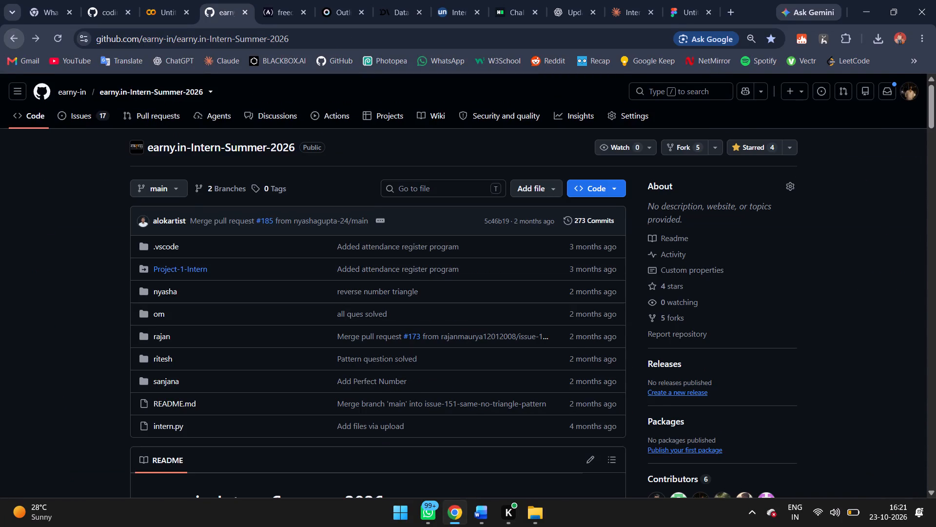
pyautogui.click(16, 39)
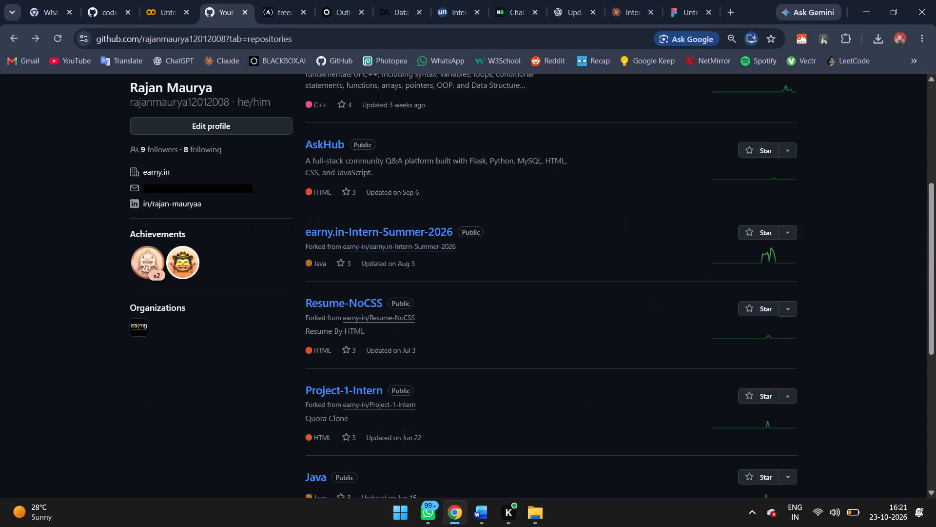
# Star the forked earny.in-Intern-Summer-2026 and Resume-NoCSS repositories in the repository list.
pyautogui.scroll(1, 389, 231)
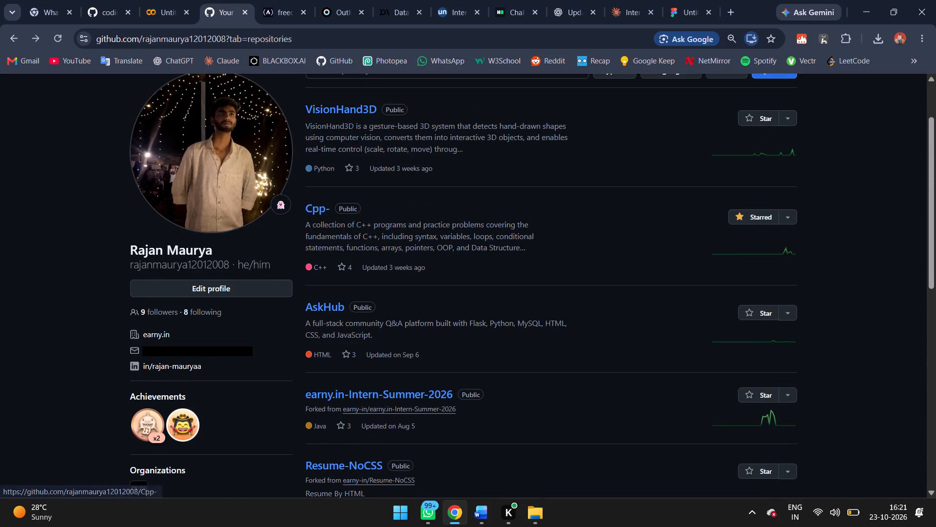
pyautogui.scroll(1, 340, 125)
pyautogui.scroll(-1, 357, 223)
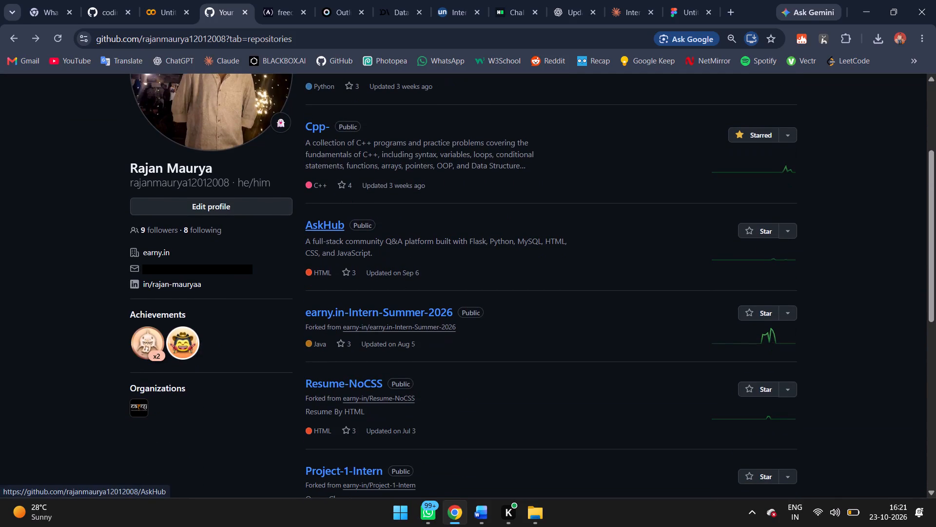
pyautogui.scroll(-1, 324, 226)
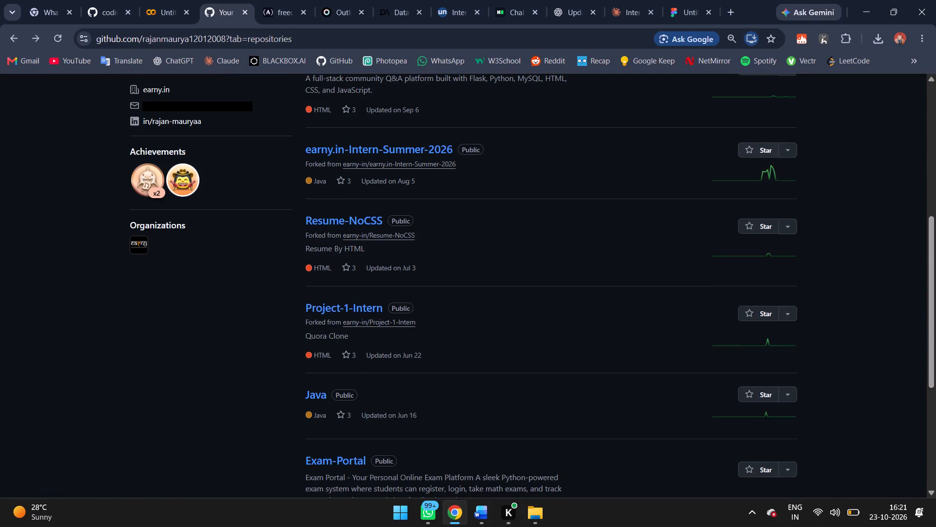
pyautogui.click(751, 149)
pyautogui.click(745, 225)
# Examine the source of rajan.html in the forked Resume-NoCSS repository and return to the repository list.
pyautogui.click(328, 218)
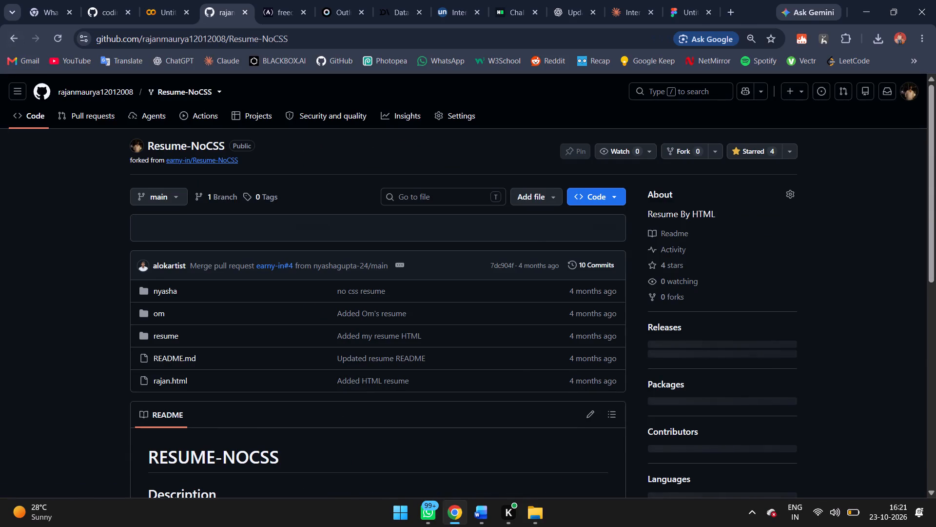
pyautogui.click(169, 378)
pyautogui.doubleClick(169, 378)
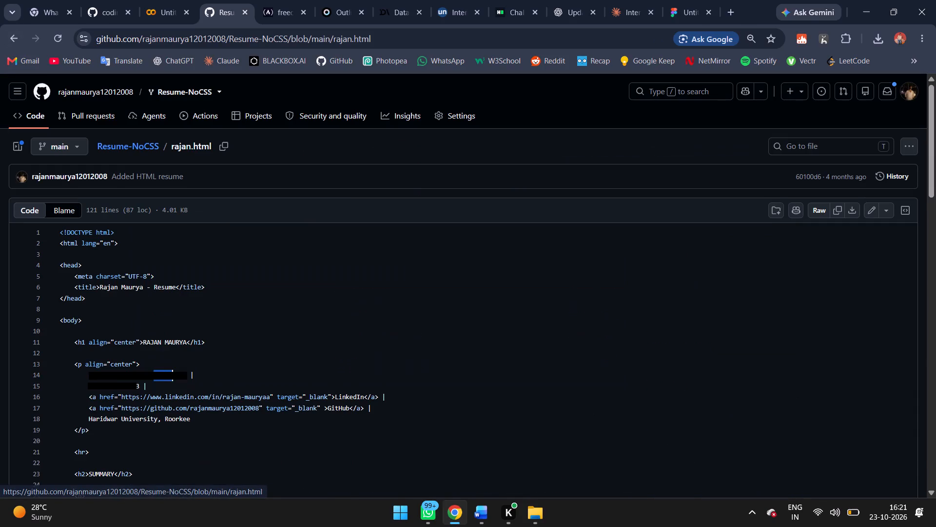
pyautogui.scroll(-3, 82, 271)
pyautogui.scroll(4, 82, 271)
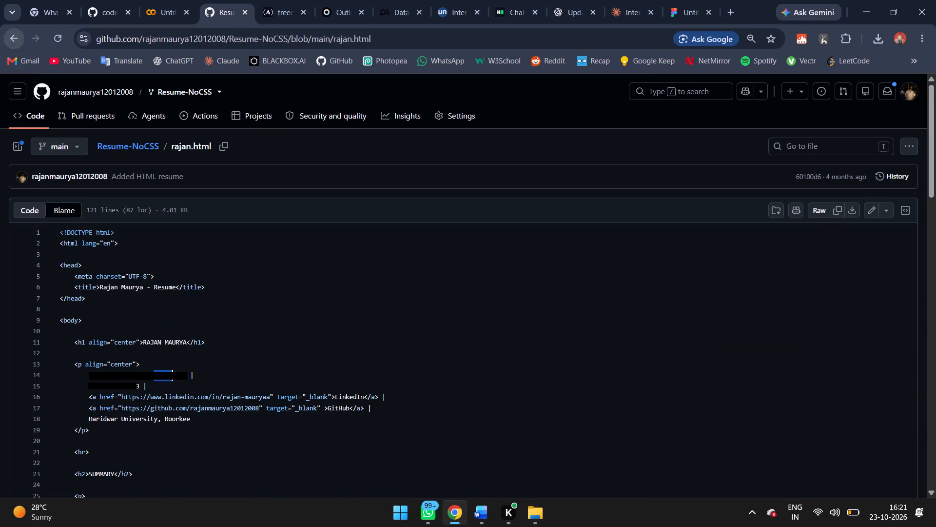
pyautogui.click(8, 41)
pyautogui.click(22, 43)
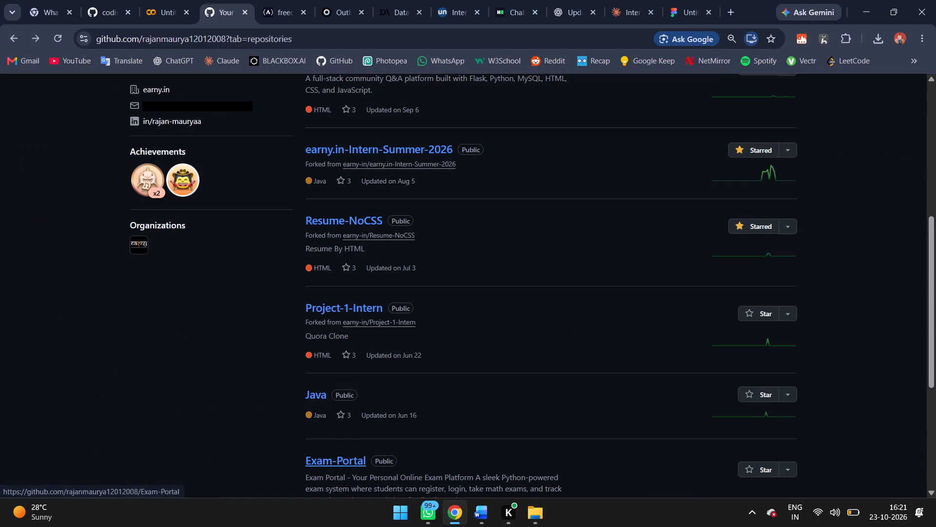
# Look over the forked earny.in-Intern-Summer-2026 repository and the day folders inside its rajan folder, returning to the repository's front page.
pyautogui.scroll(-2, 287, 303)
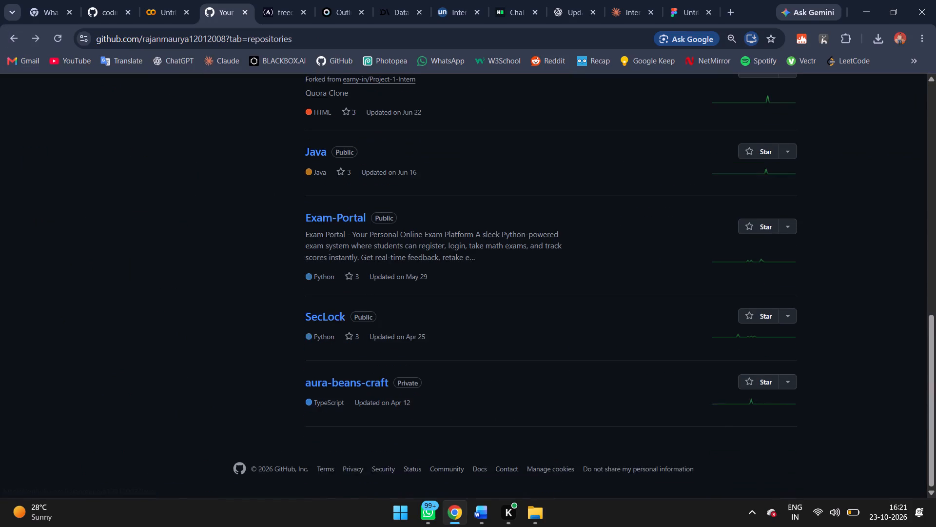
pyautogui.scroll(3, 287, 303)
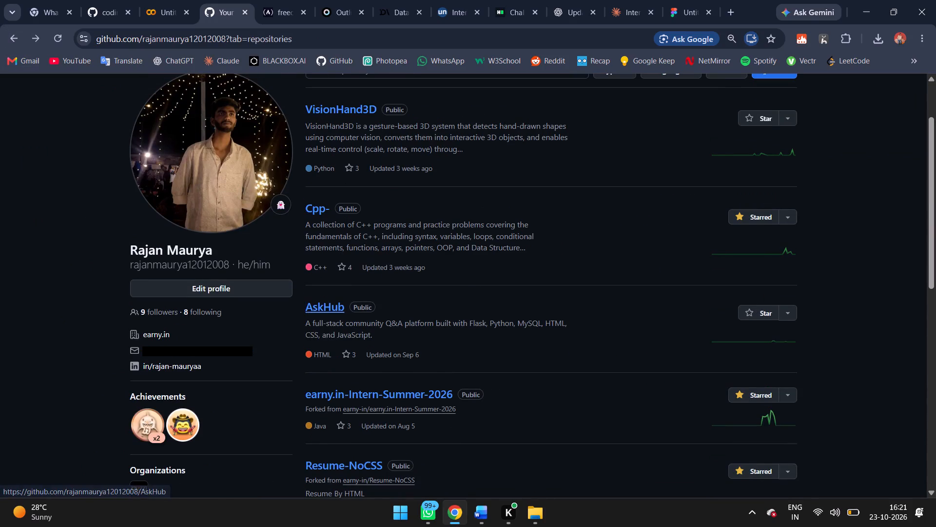
pyautogui.click(345, 401)
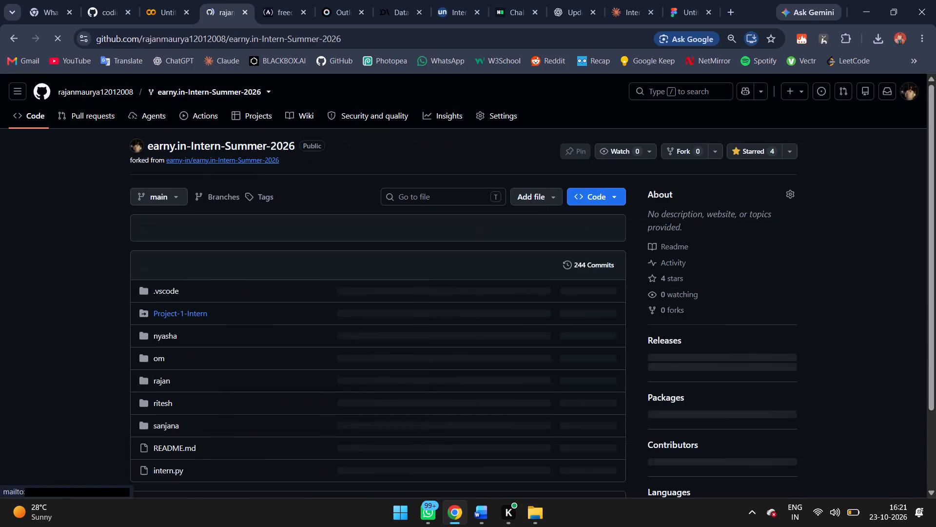
pyautogui.scroll(-4, 104, 365)
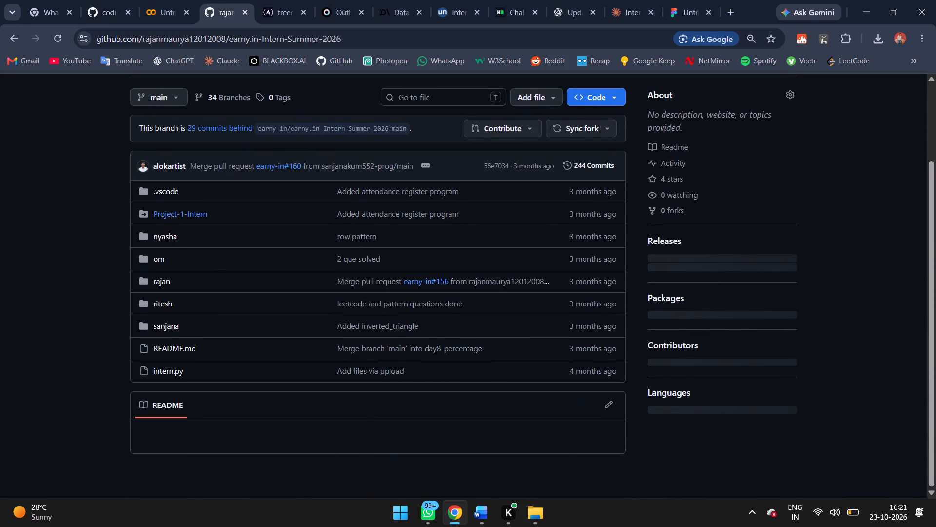
pyautogui.scroll(2, 54, 270)
pyautogui.scroll(-2, 54, 270)
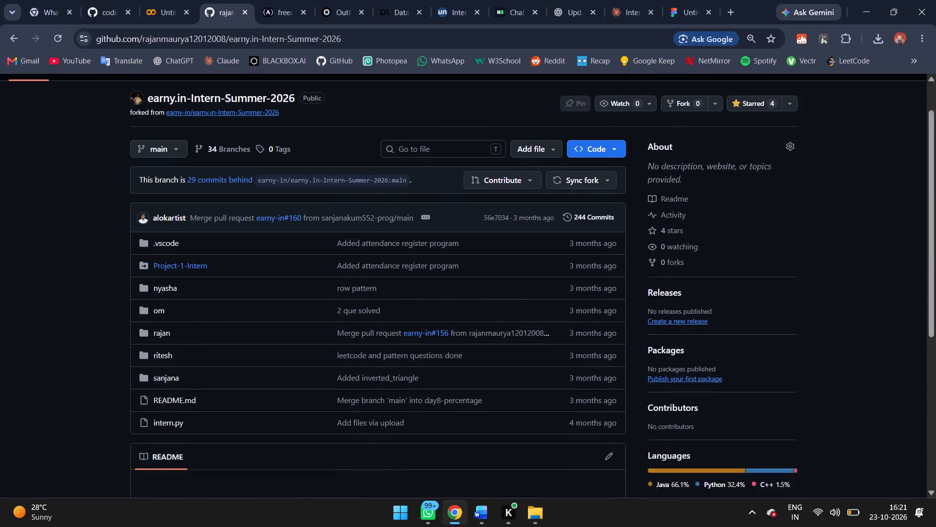
pyautogui.scroll(-1, 54, 270)
pyautogui.scroll(3, 54, 270)
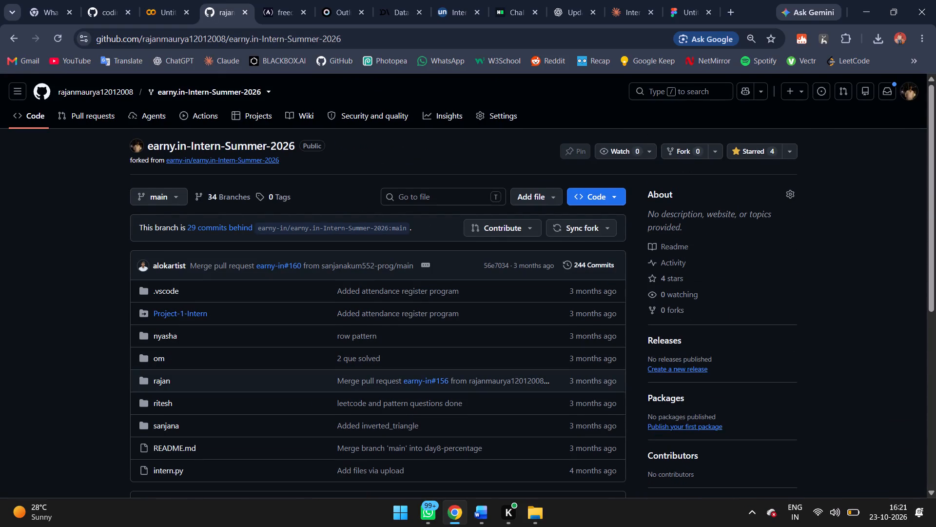
pyautogui.click(154, 382)
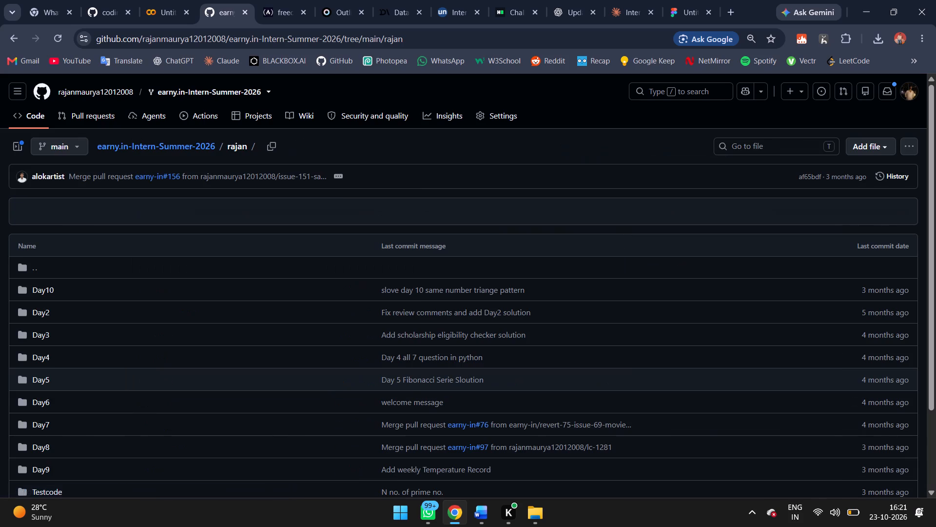
pyautogui.scroll(-2, 93, 306)
pyautogui.scroll(3, 85, 301)
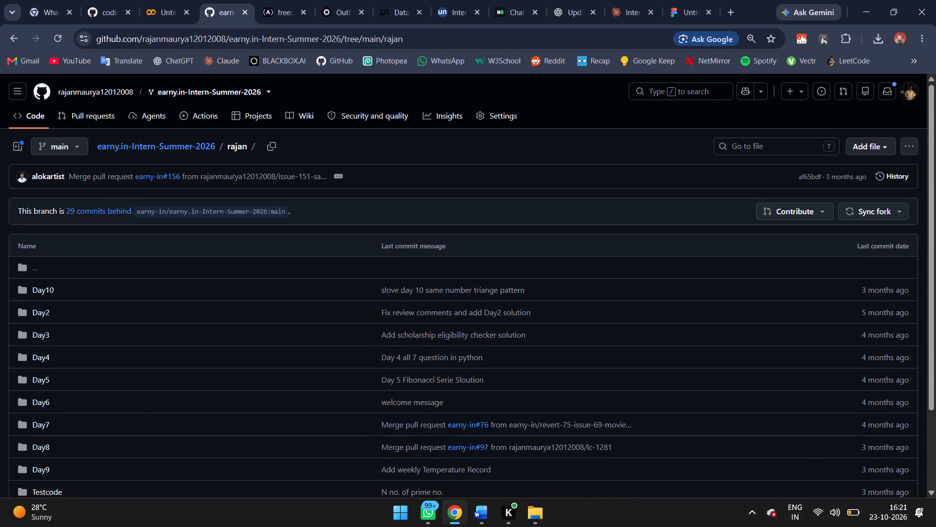
pyautogui.click(20, 46)
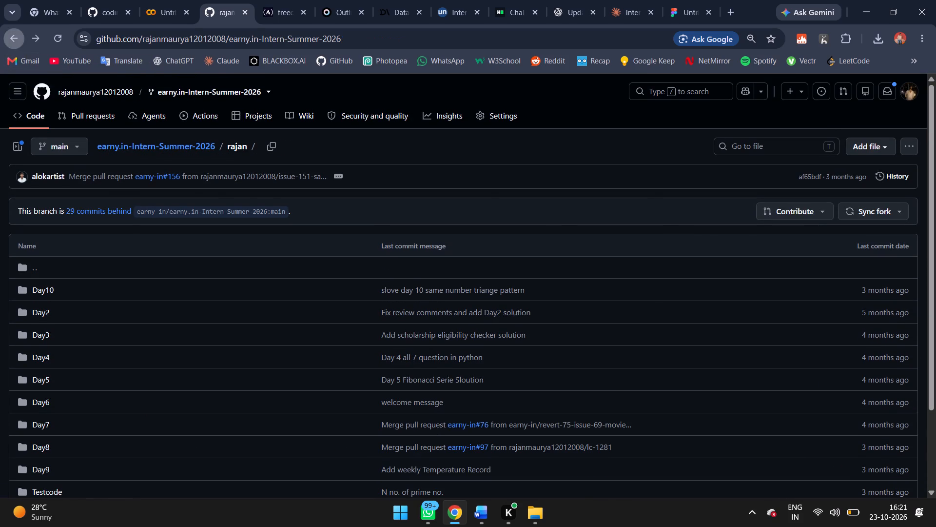
# Sync the forked earny.in-Intern-Summer-2026 repository by updating its main branch from the upstream repository.
pyautogui.scroll(-4, 33, 227)
pyautogui.scroll(4, 33, 227)
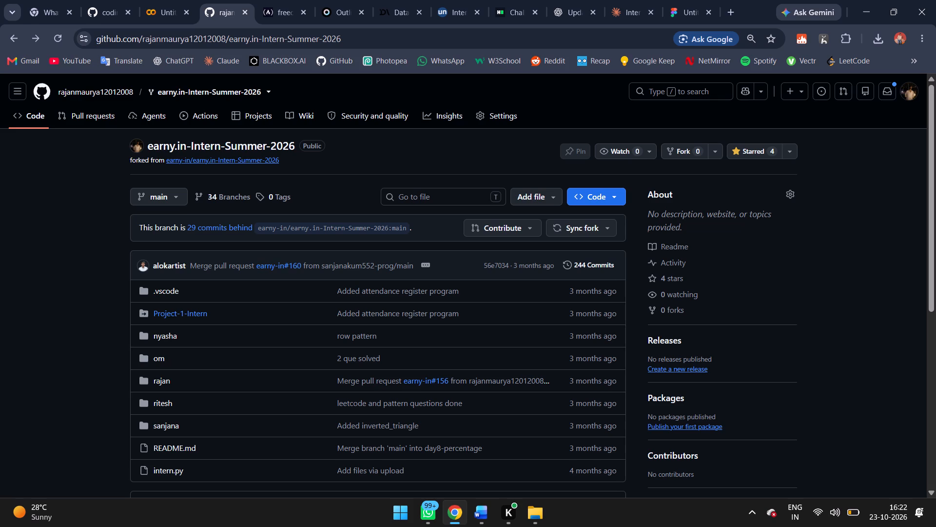
pyautogui.click(590, 228)
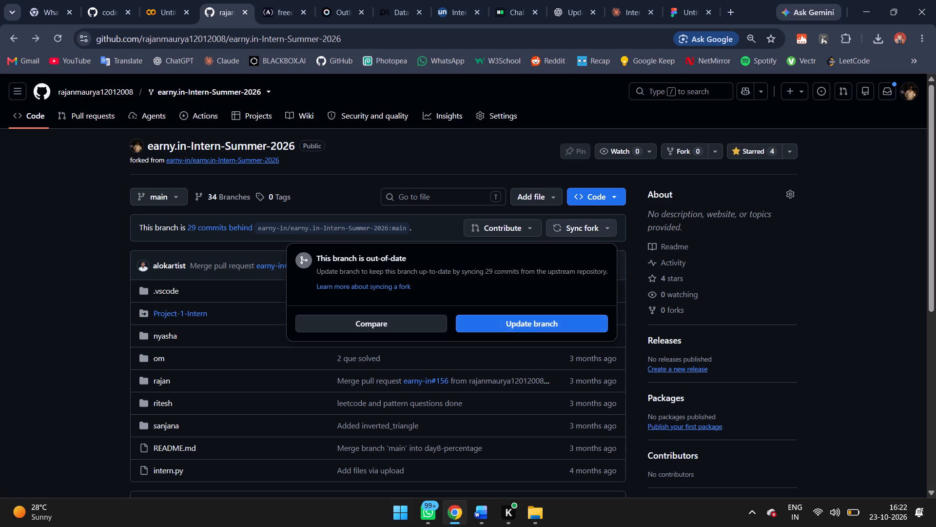
pyautogui.click(482, 326)
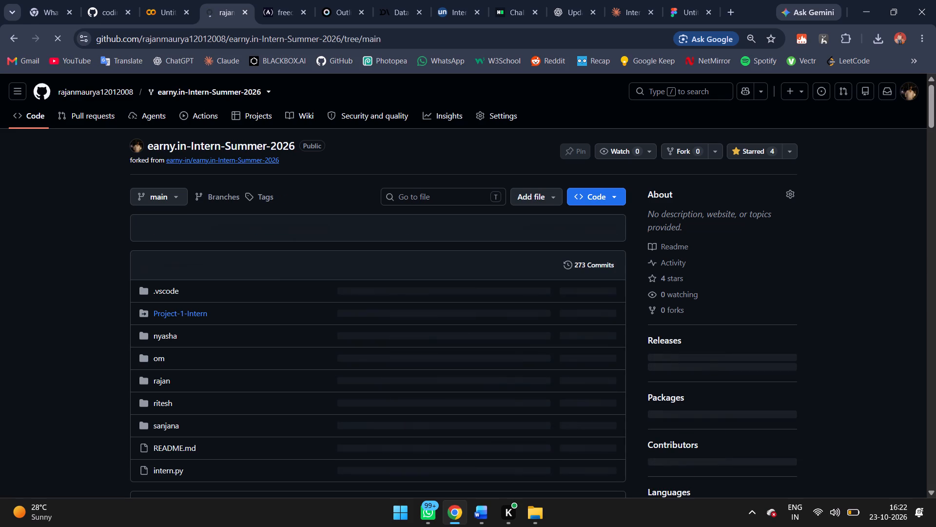
# Look over the synced fork's README and its Project-1-Intern entry, returning to the repository's front page.
pyautogui.scroll(-3, 96, 235)
pyautogui.scroll(1, 96, 235)
pyautogui.scroll(-2, 96, 235)
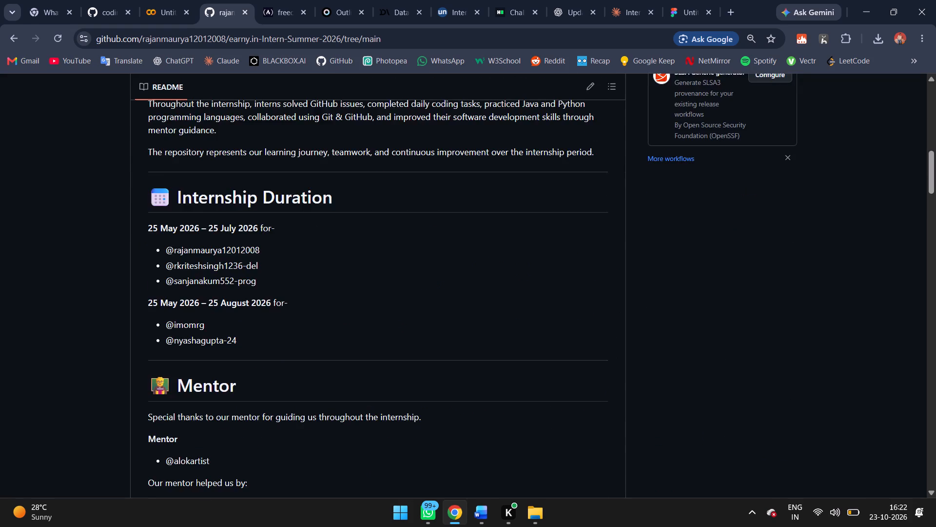
pyautogui.scroll(-3, 96, 235)
pyautogui.scroll(7, 96, 235)
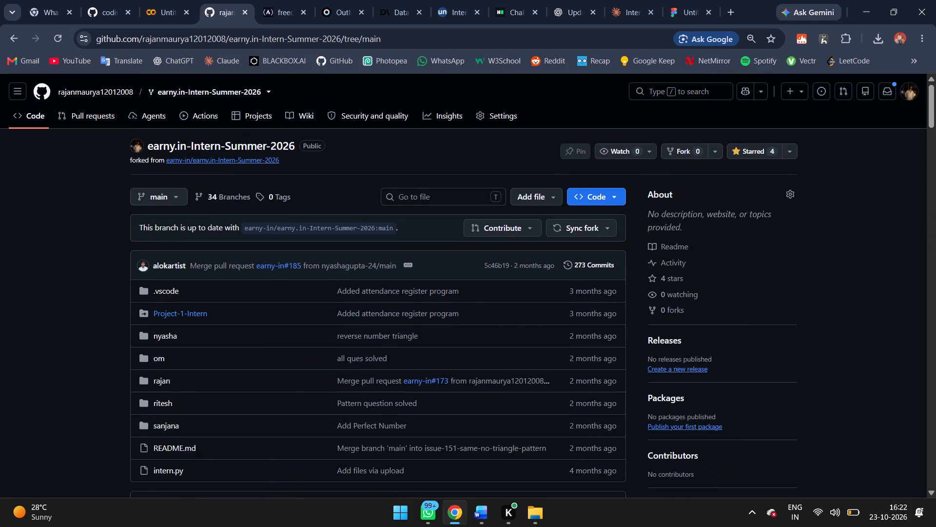
pyautogui.click(170, 313)
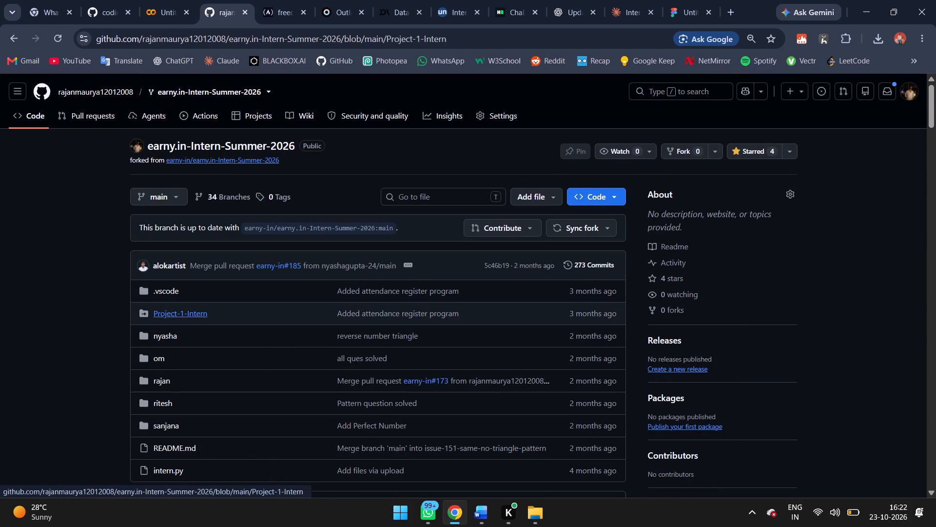
pyautogui.click(13, 39)
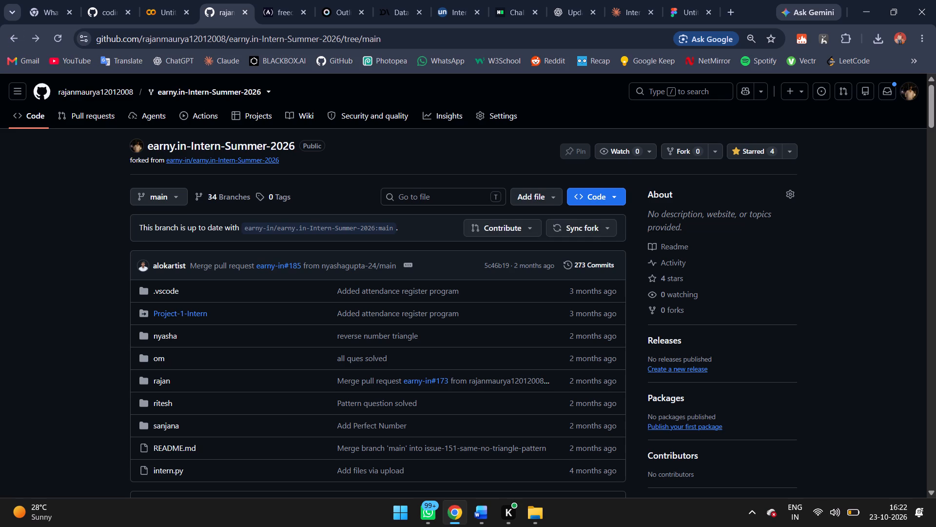
# Examine intern.py and the file list in the forked earny.in-Intern-Summer-2026 repository, and return to the profile's repository list.
pyautogui.click(619, 231)
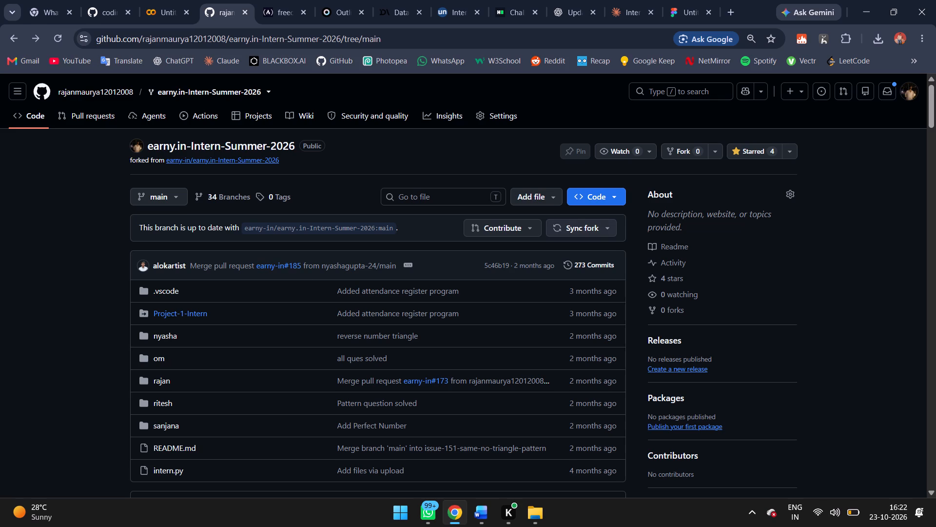
pyautogui.click(600, 231)
pyautogui.click(591, 245)
pyautogui.click(586, 231)
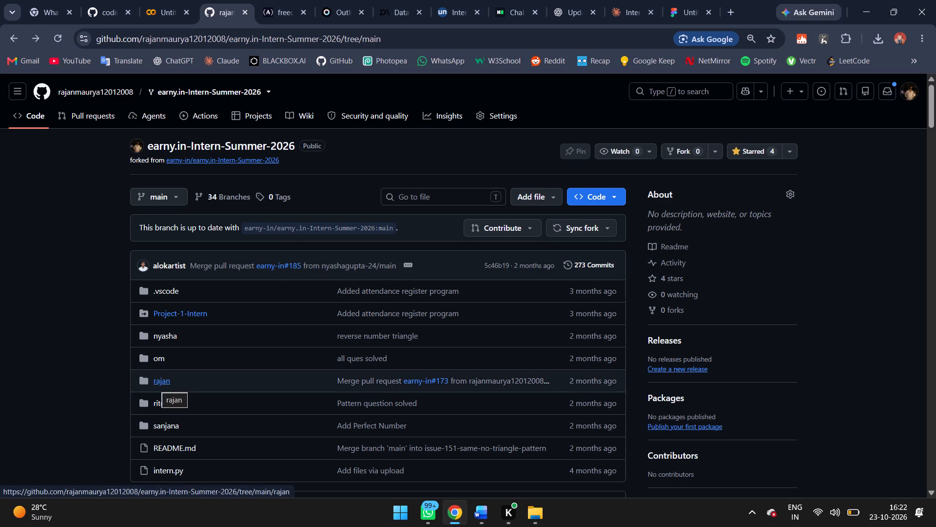
pyautogui.click(163, 471)
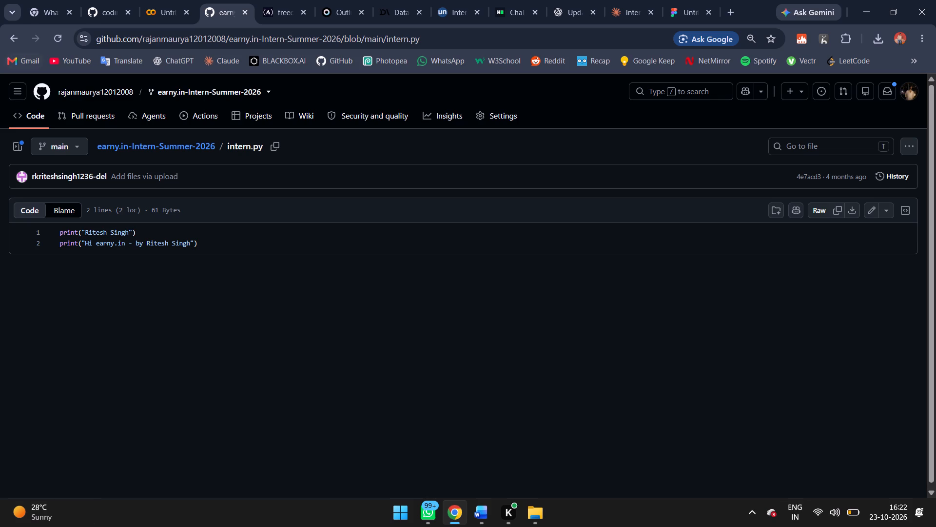
pyautogui.click(9, 36)
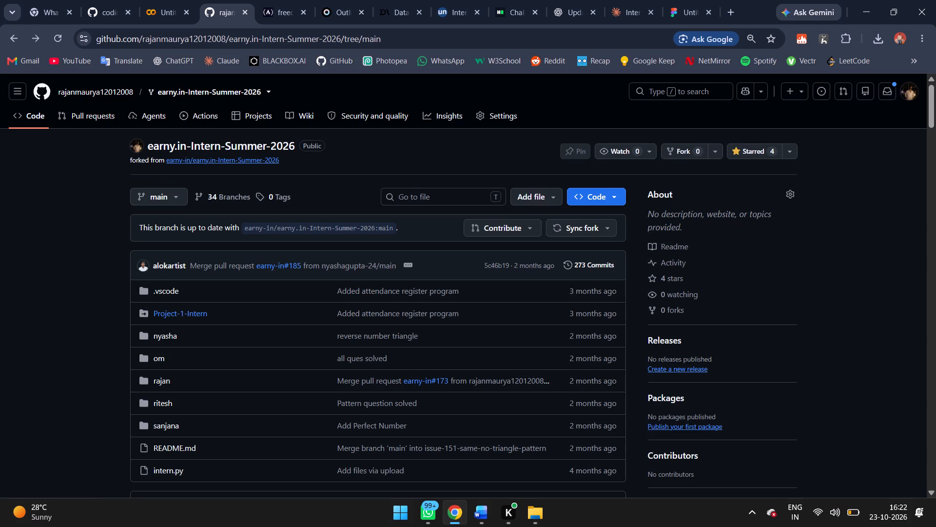
pyautogui.click(7, 42)
pyautogui.scroll(-1, 130, 370)
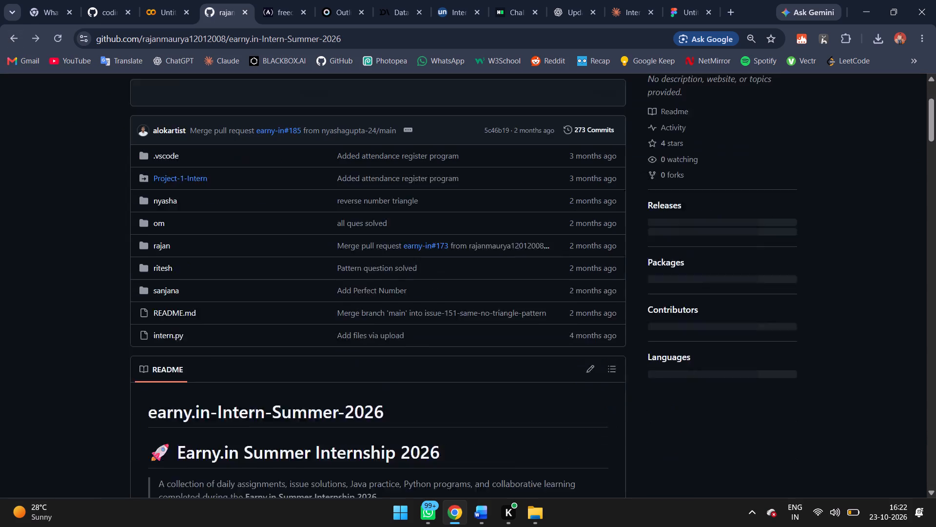
pyautogui.scroll(1, 98, 350)
pyautogui.scroll(-1, 87, 280)
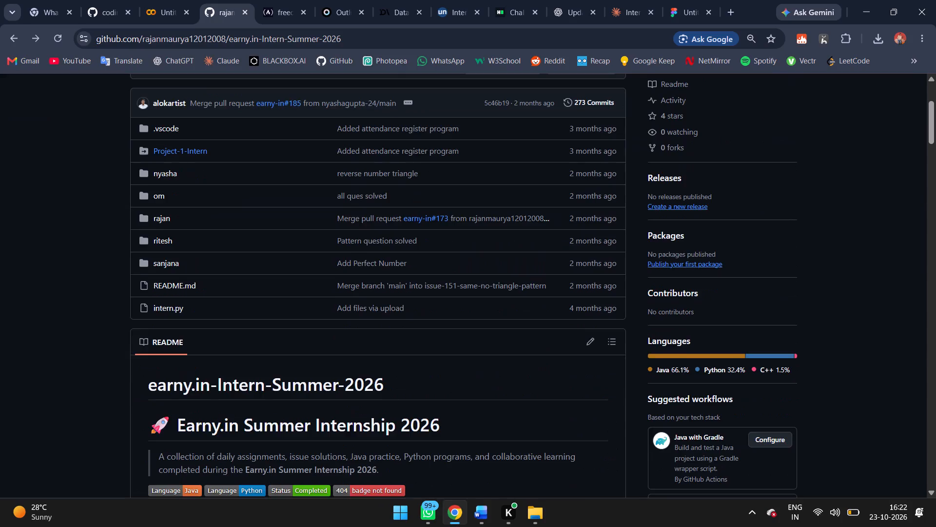
pyautogui.scroll(1, 87, 280)
pyautogui.click(4, 42)
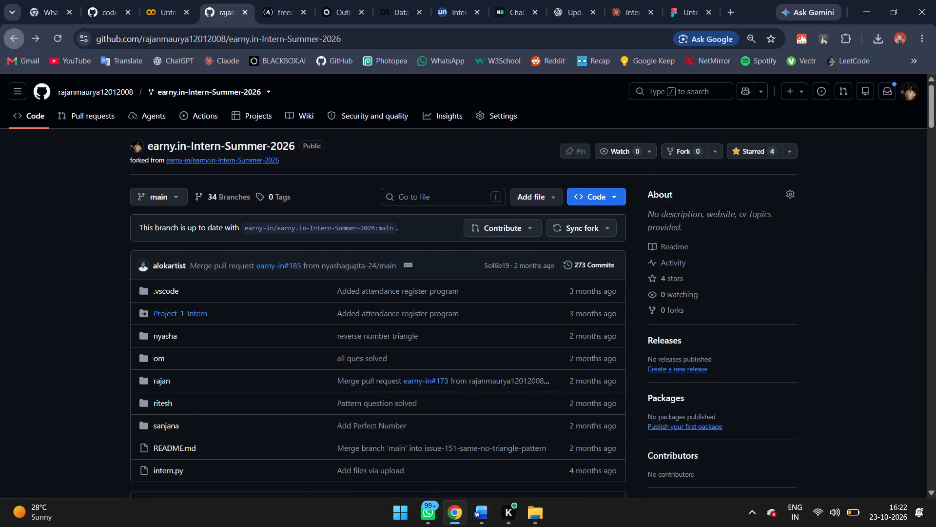
# Examine the README and files of the forked Project-1-Intern repository and return to the repository list.
pyautogui.scroll(-2, 333, 392)
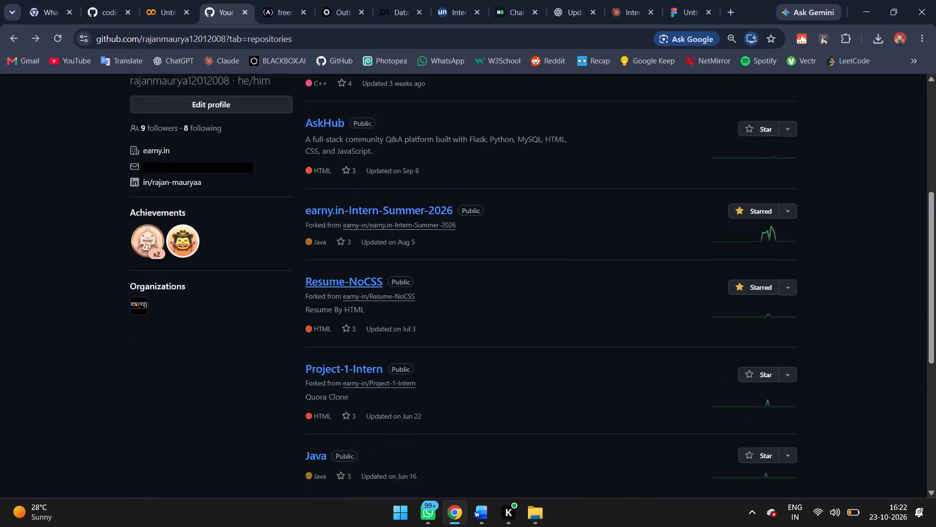
pyautogui.click(330, 229)
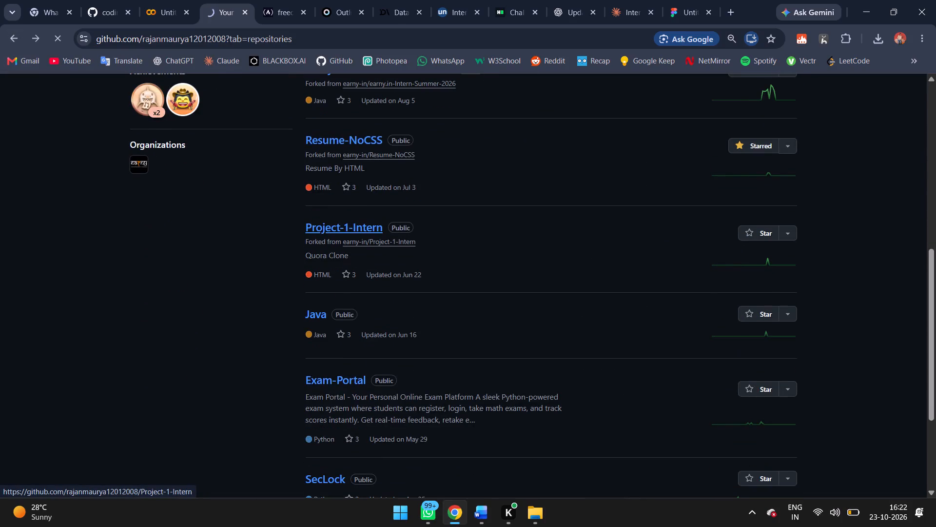
pyautogui.scroll(-5, 112, 238)
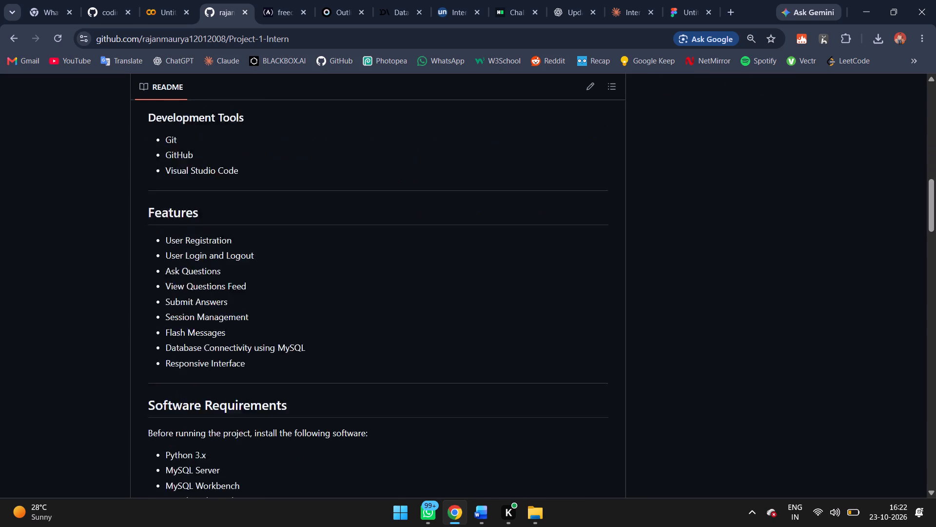
pyautogui.scroll(4, 112, 238)
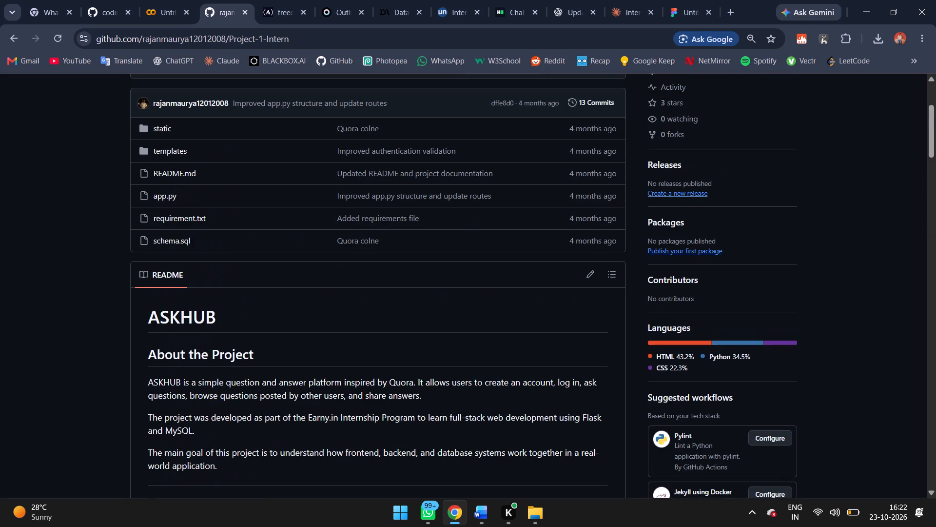
pyautogui.scroll(2, 112, 238)
pyautogui.click(11, 18)
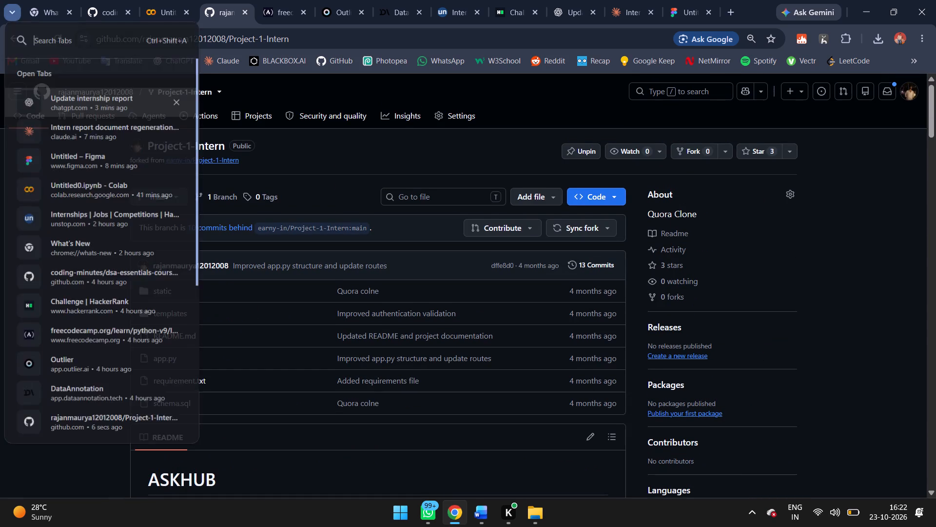
pyautogui.click(11, 18)
pyautogui.click(16, 36)
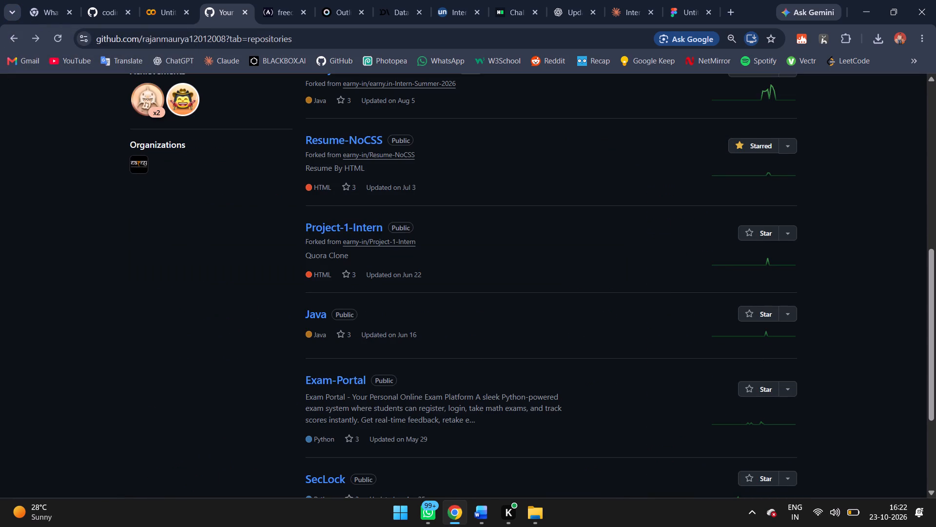
# Examine the README of the upstream earny-in/Project-1-Intern repository and return to the repository list.
pyautogui.click(376, 240)
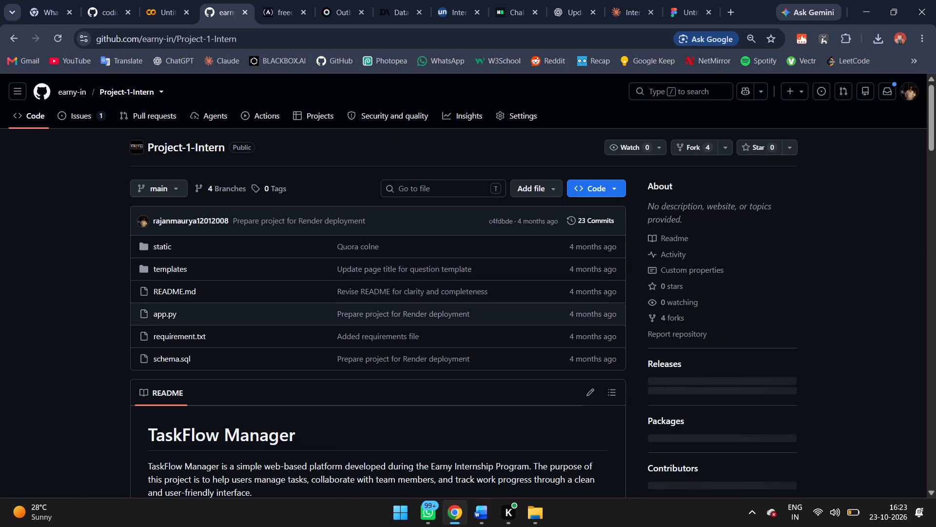
pyautogui.scroll(-3, 97, 166)
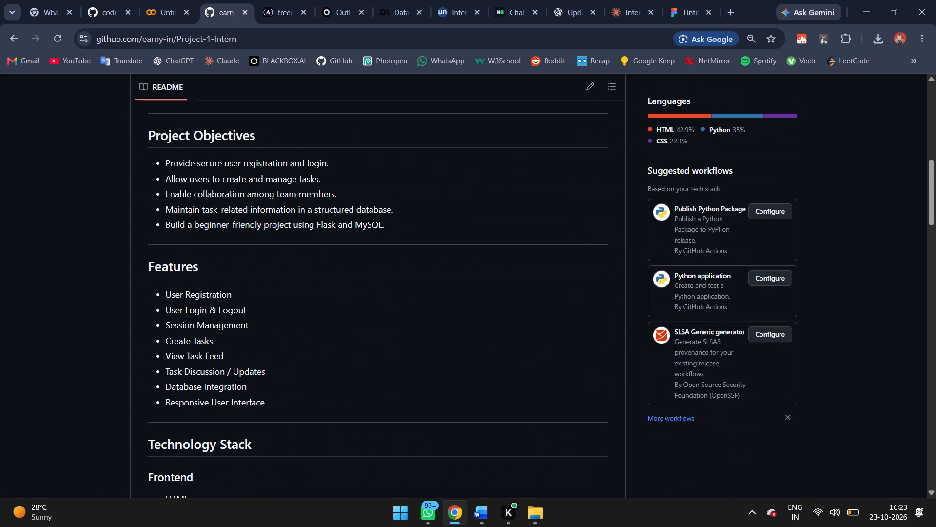
pyautogui.scroll(1, 78, 162)
pyautogui.click(11, 34)
# Look over the files and README of the aura-beans-craft repository and return to the repository list.
pyautogui.scroll(-3, 204, 239)
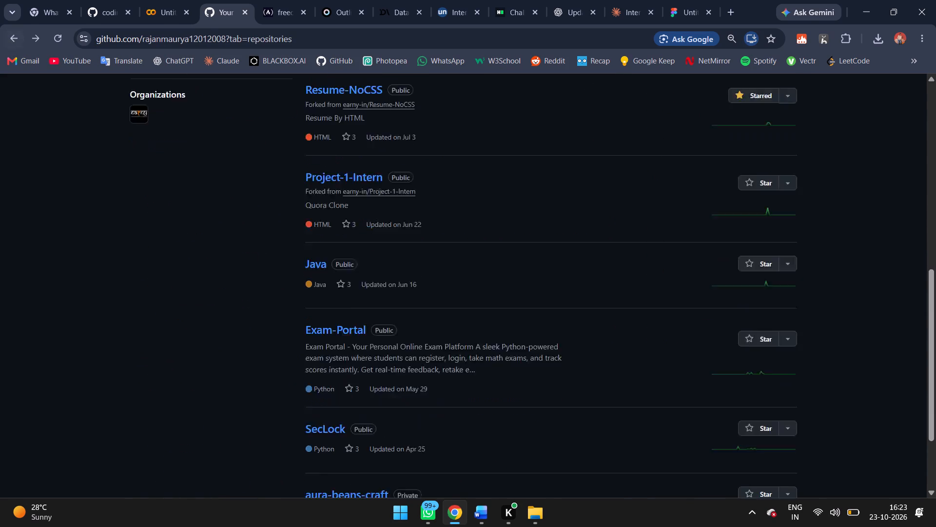
pyautogui.click(368, 379)
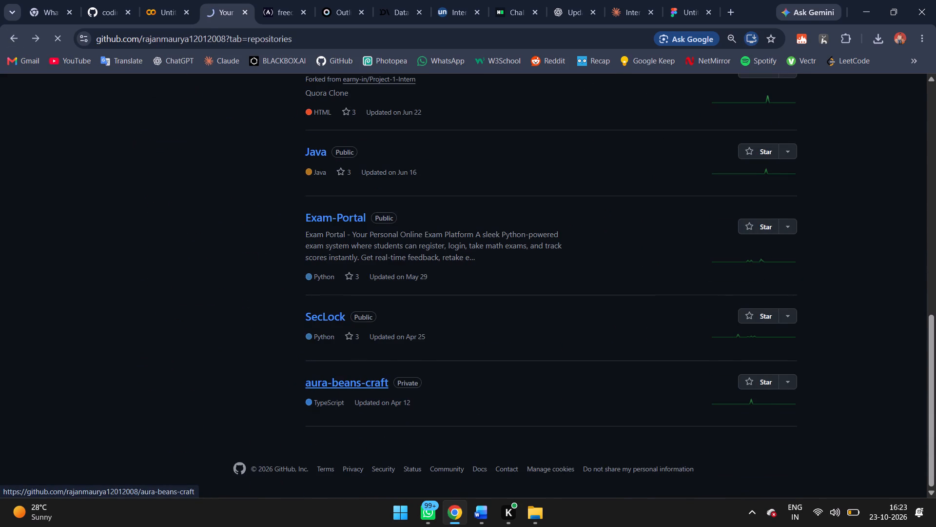
pyautogui.scroll(-3, 37, 294)
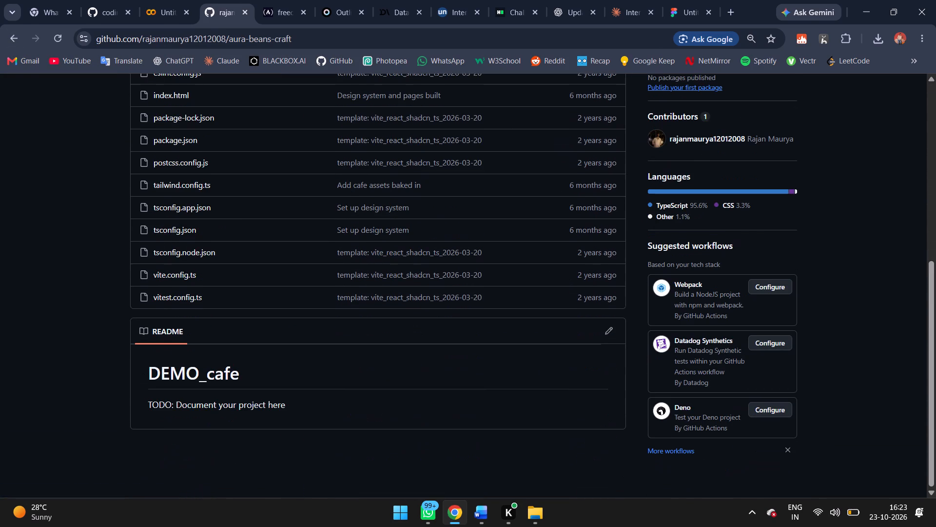
pyautogui.scroll(6, 37, 294)
pyautogui.click(7, 49)
pyautogui.click(16, 42)
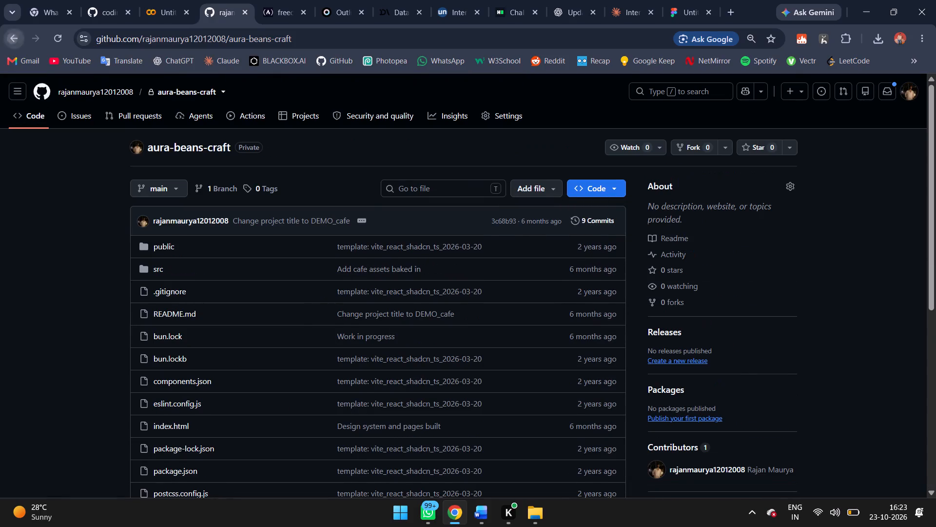
# Star the VisionHand3D repository in the repository list.
pyautogui.scroll(3, 247, 263)
pyautogui.scroll(1, 318, 311)
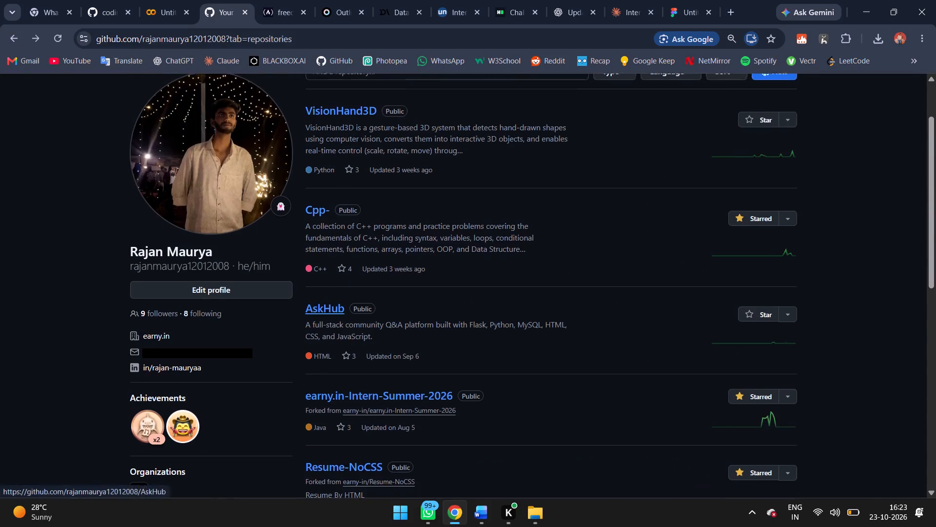
pyautogui.scroll(2, 318, 311)
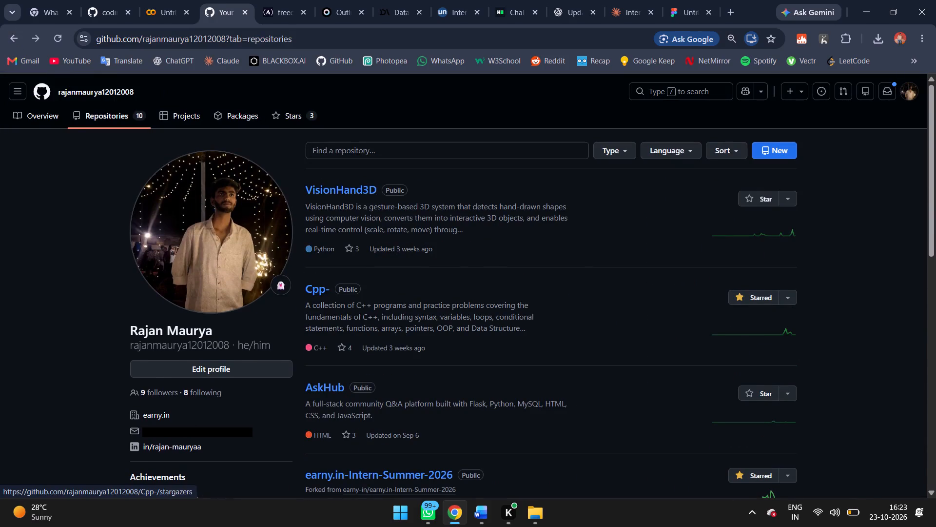
pyautogui.click(760, 199)
# Look over the day folders in the rajan folder of the forked earny.in-Intern-Summer-2026 repository, and return to the repository list.
pyautogui.scroll(-1, 500, 292)
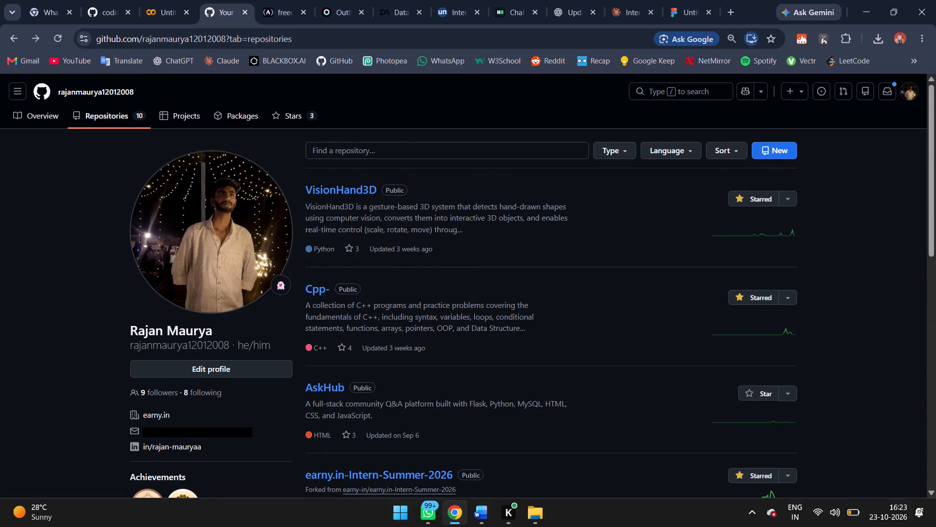
pyautogui.scroll(-1, 430, 318)
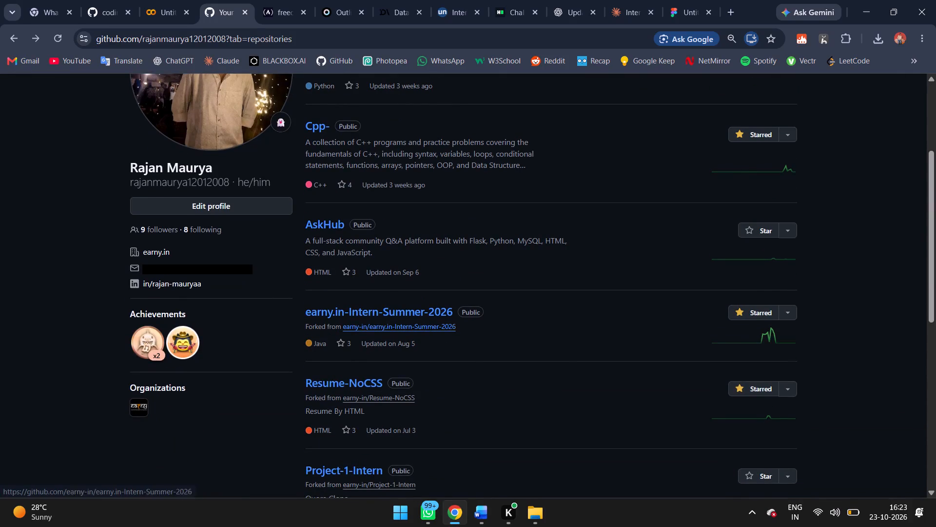
pyautogui.click(369, 318)
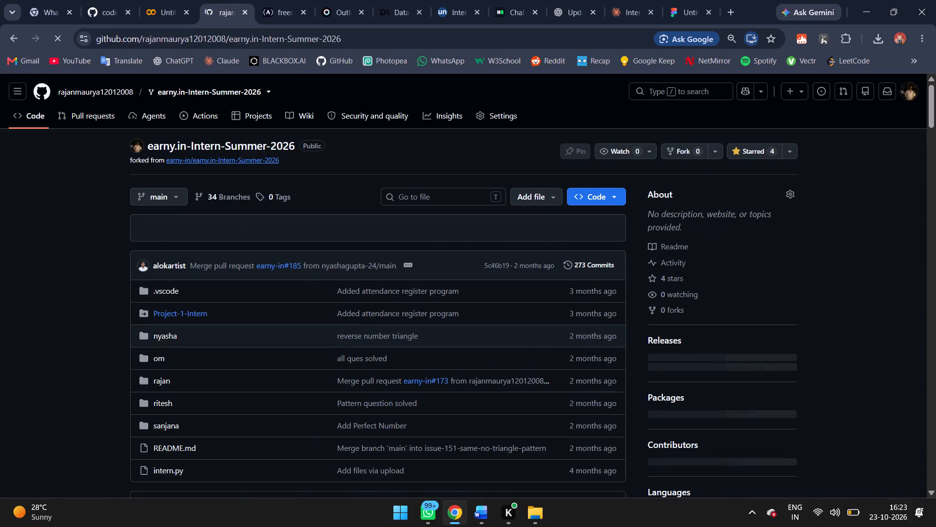
pyautogui.click(157, 383)
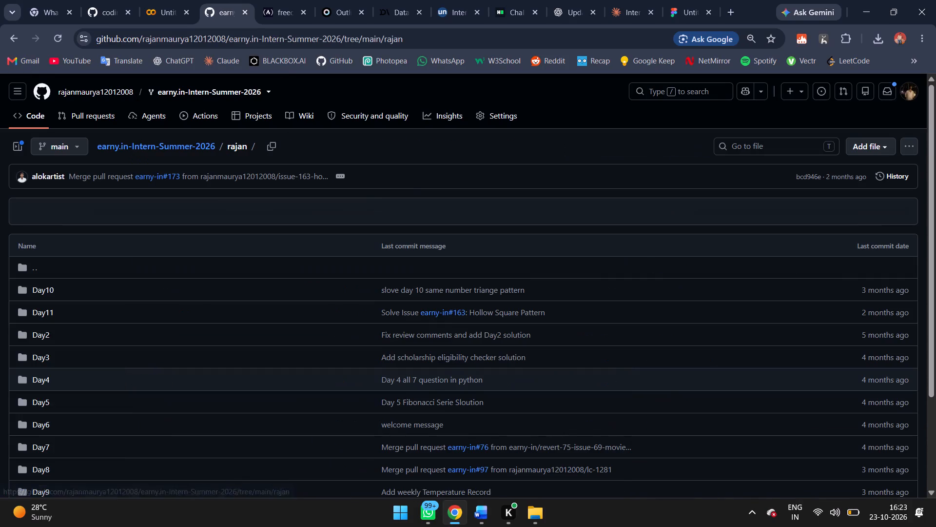
pyautogui.click(17, 42)
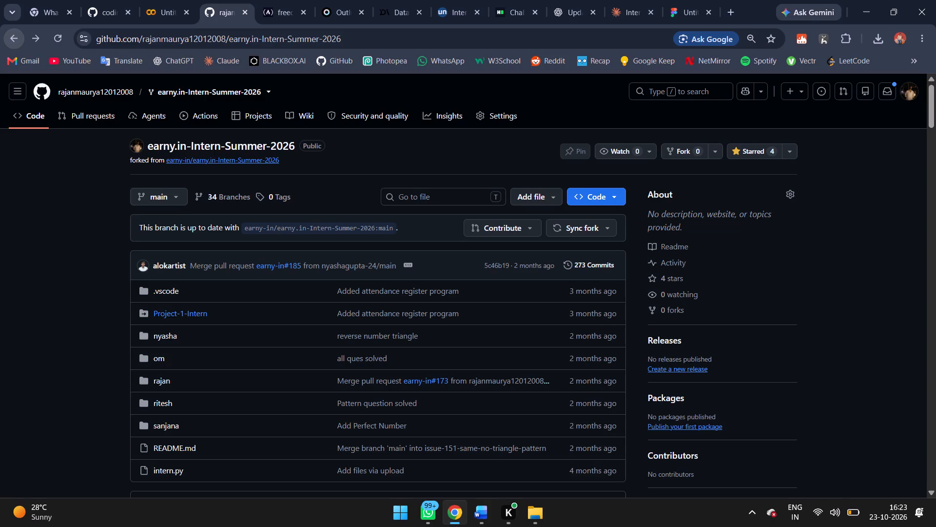
pyautogui.click(17, 42)
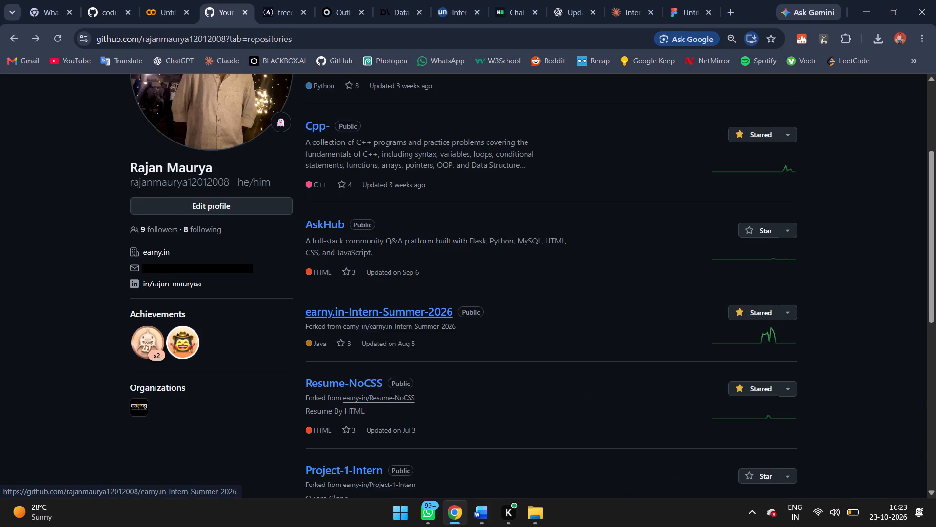
pyautogui.click(341, 472)
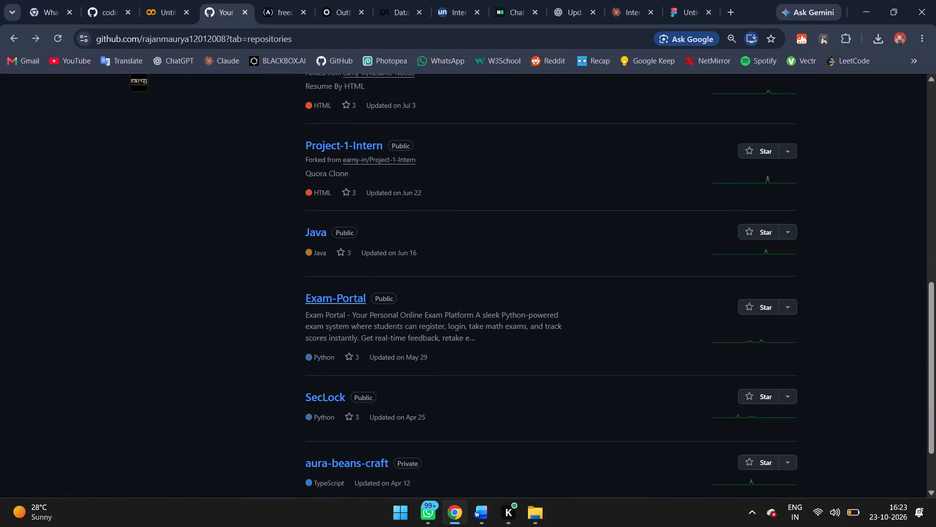
pyautogui.scroll(1, 309, 294)
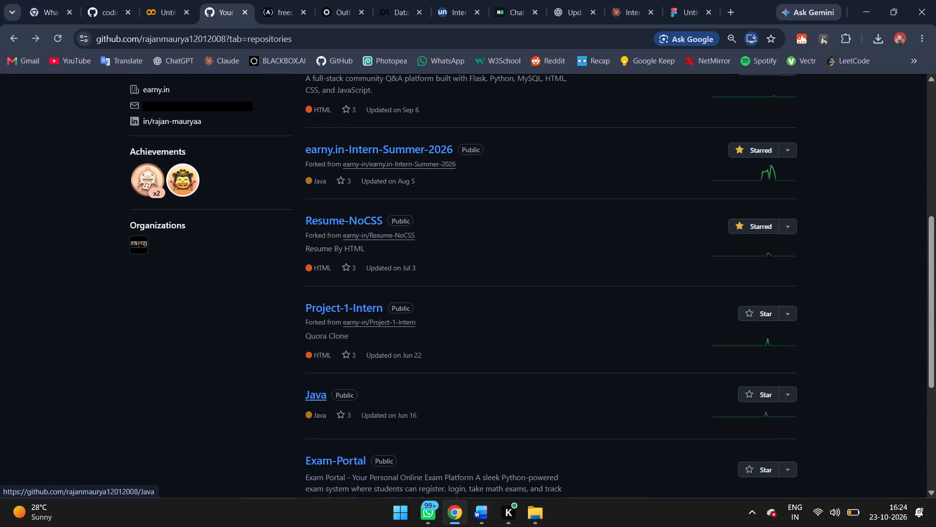
pyautogui.scroll(3, 313, 394)
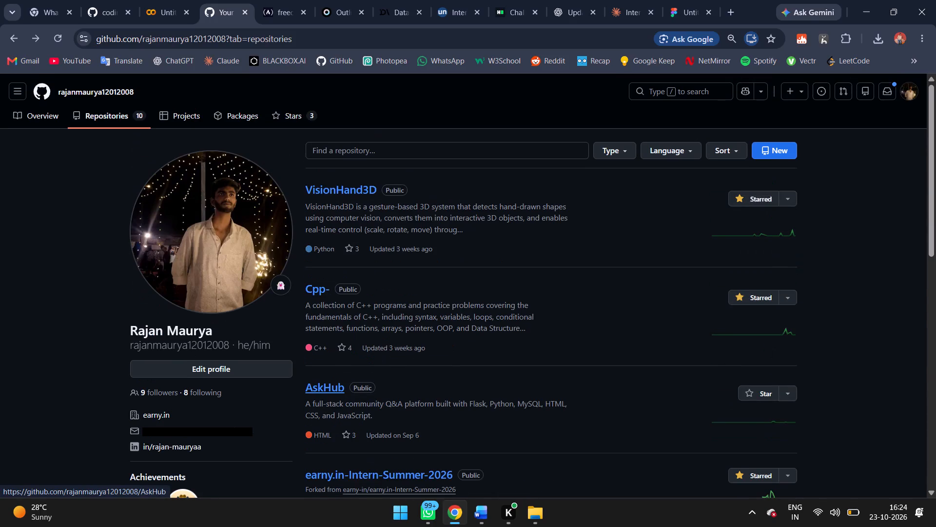
pyautogui.scroll(-2, 313, 394)
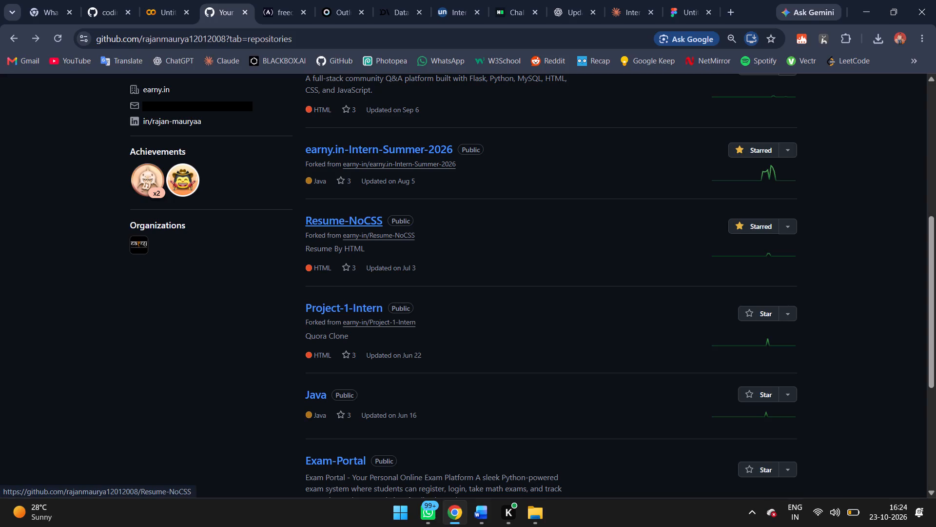
pyautogui.click(350, 149)
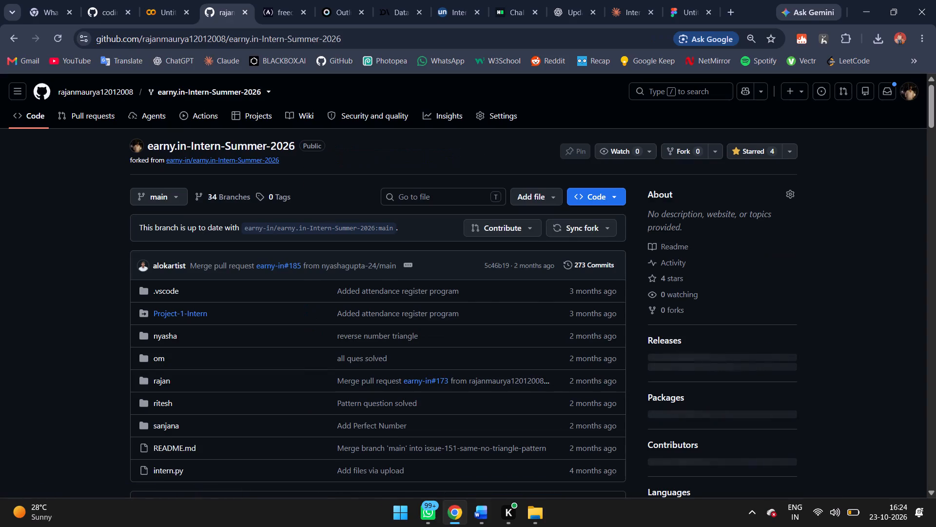
# Switch to the after coude document in Word and check the Fig.D5 page at the end of Appendix D.
pyautogui.click(534, 515)
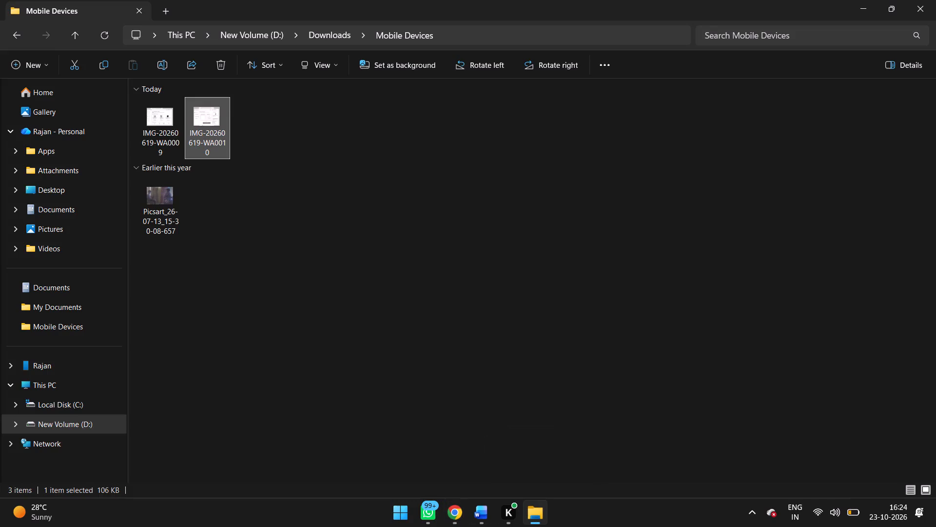
pyautogui.click(534, 515)
pyautogui.click(483, 516)
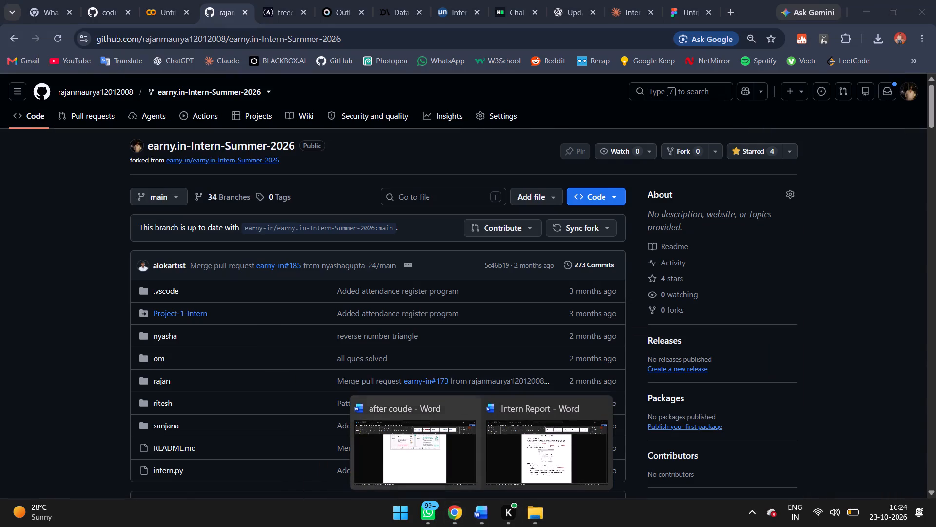
pyautogui.click(453, 482)
pyautogui.click(394, 306)
pyautogui.scroll(3, 394, 306)
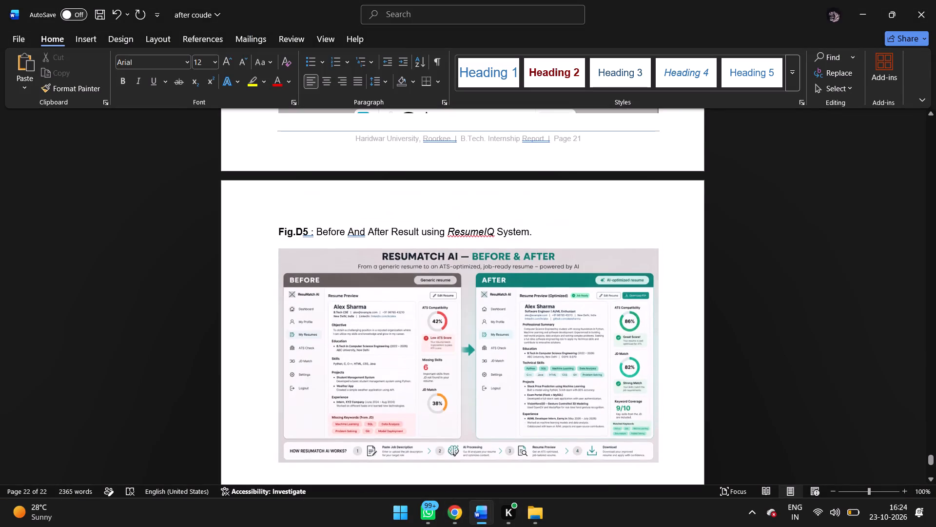
pyautogui.scroll(-2, 394, 306)
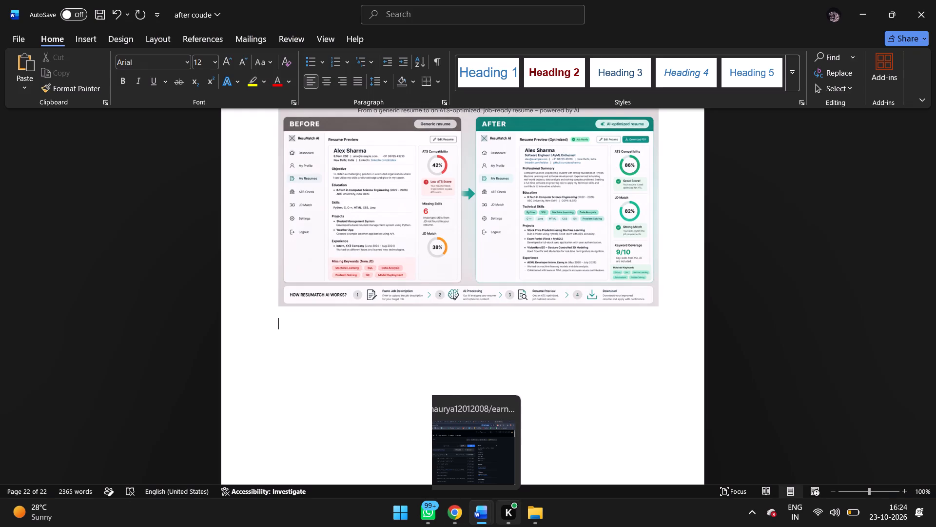
# Switch to the Intern Report document and examine its tools table, resume, TaskFlow and stock market screenshots, and project status table.
pyautogui.click(483, 526)
pyautogui.click(545, 455)
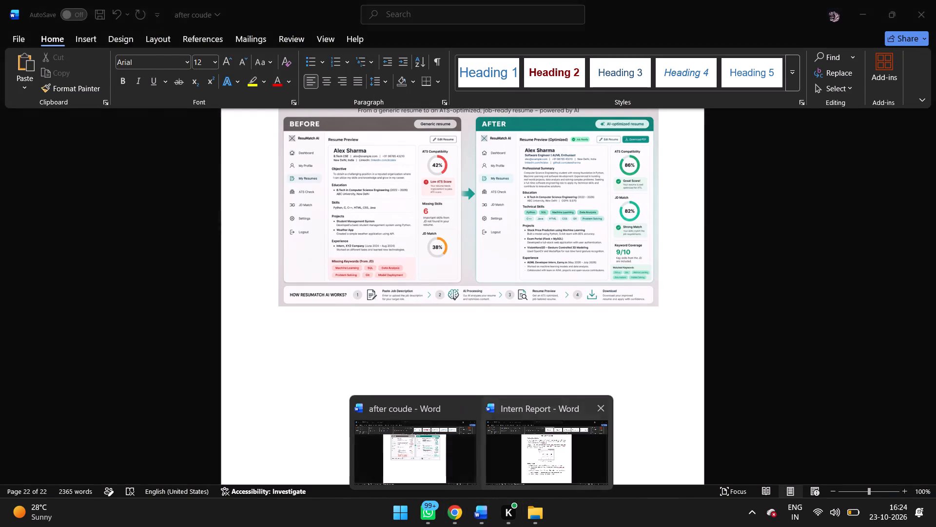
pyautogui.scroll(-11, 429, 331)
pyautogui.scroll(1, 429, 331)
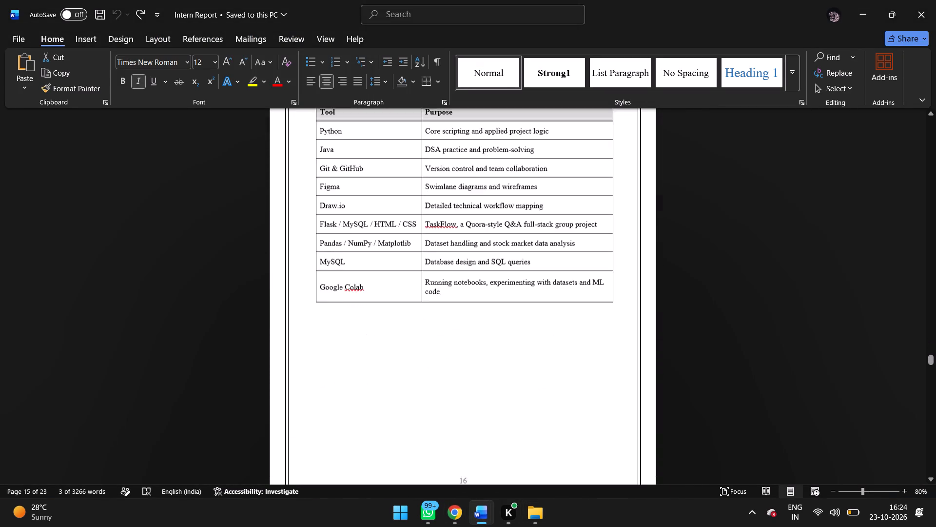
pyautogui.scroll(2, 429, 331)
pyautogui.scroll(-20, 437, 362)
pyautogui.scroll(-4, 437, 362)
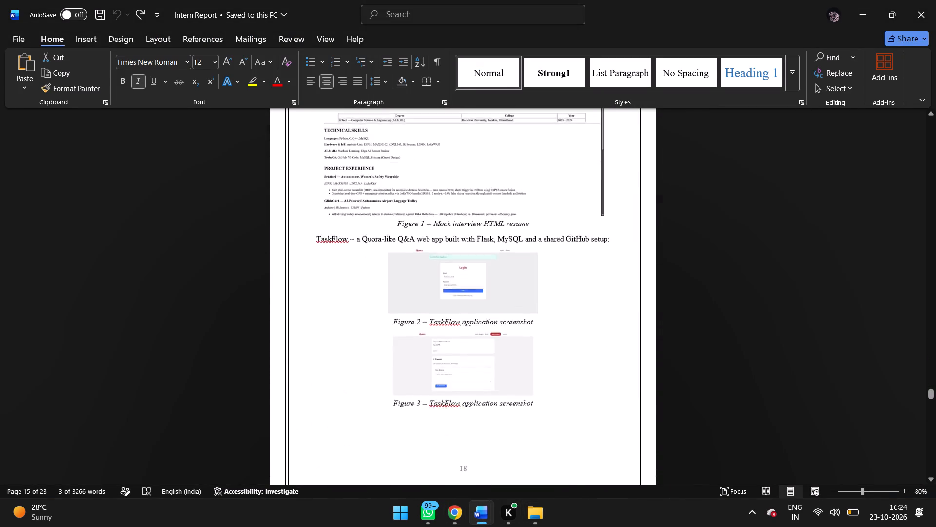
pyautogui.scroll(5, 437, 362)
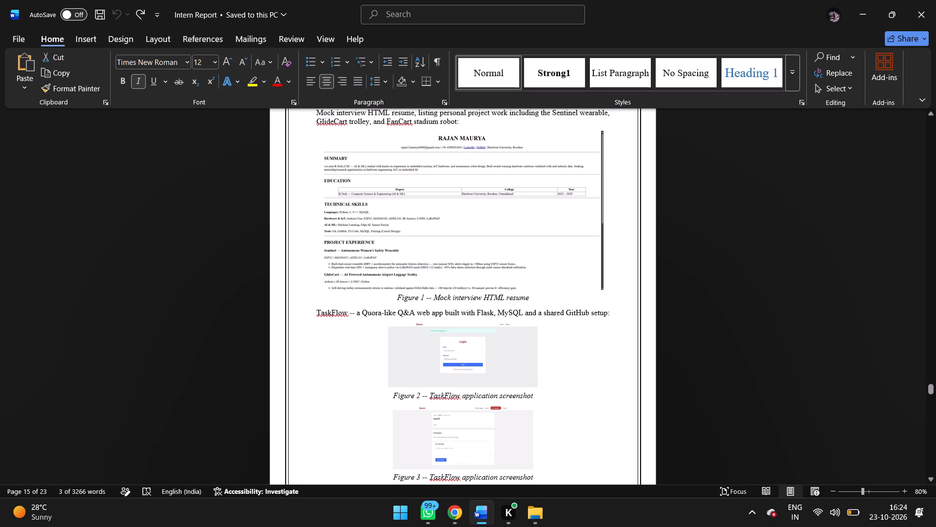
pyautogui.scroll(1, 437, 362)
pyautogui.scroll(-9, 437, 362)
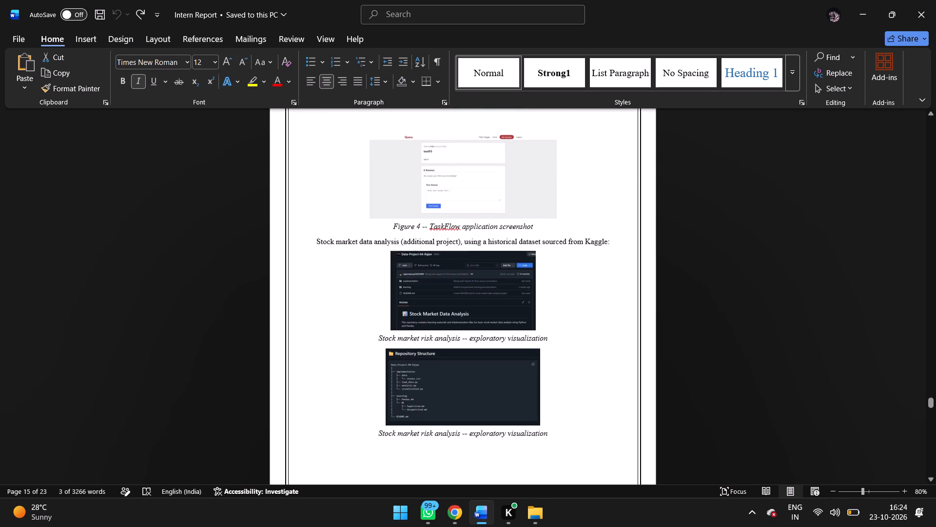
pyautogui.scroll(-3, 437, 362)
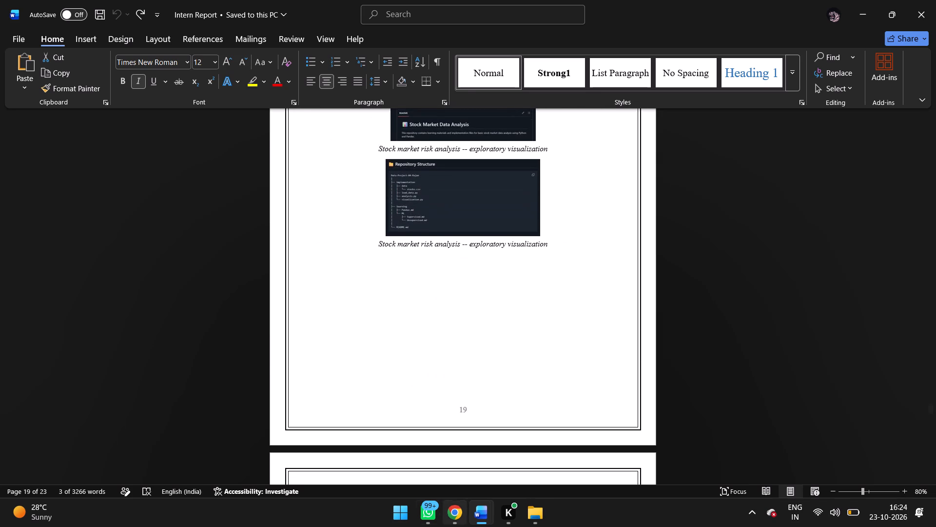
pyautogui.scroll(-8, 442, 406)
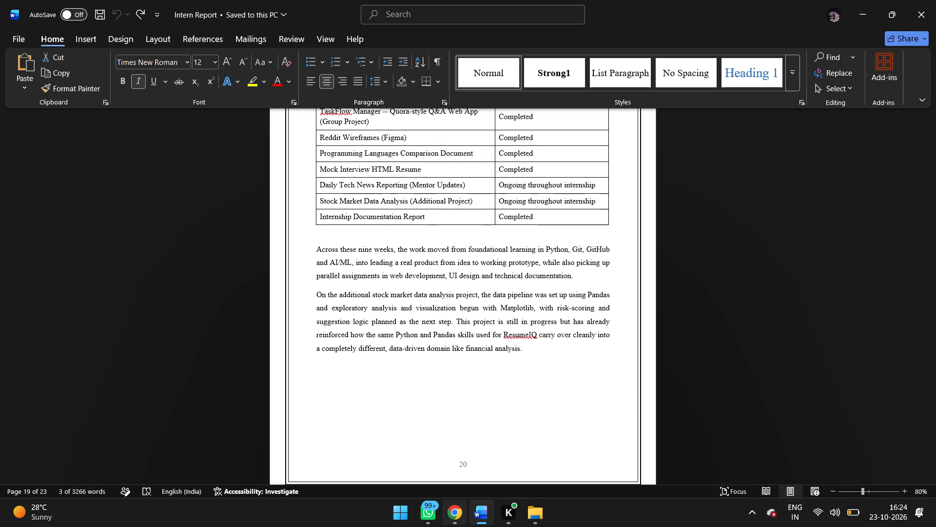
# Return to the after coude document and review the Appendix D figures and captions from Fig.D1 to Fig.D5.
pyautogui.click(477, 513)
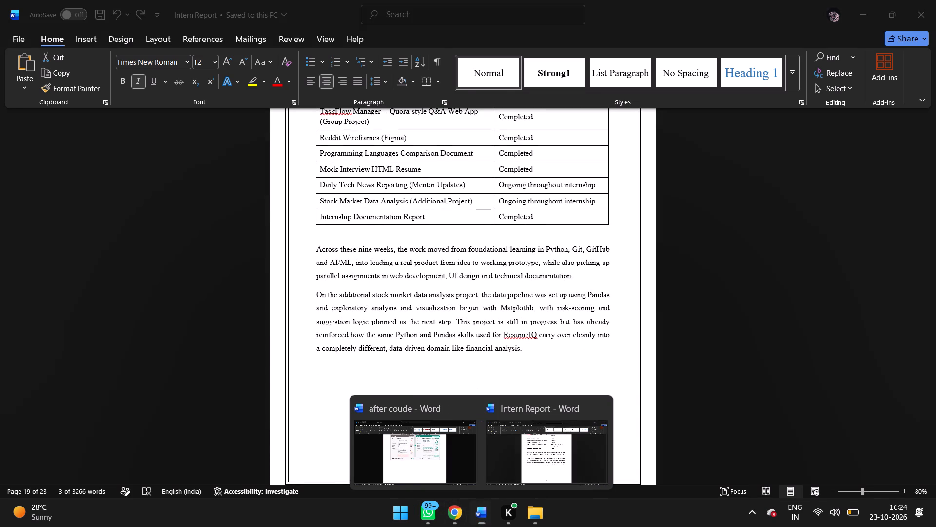
pyautogui.click(439, 457)
pyautogui.scroll(-4, 429, 348)
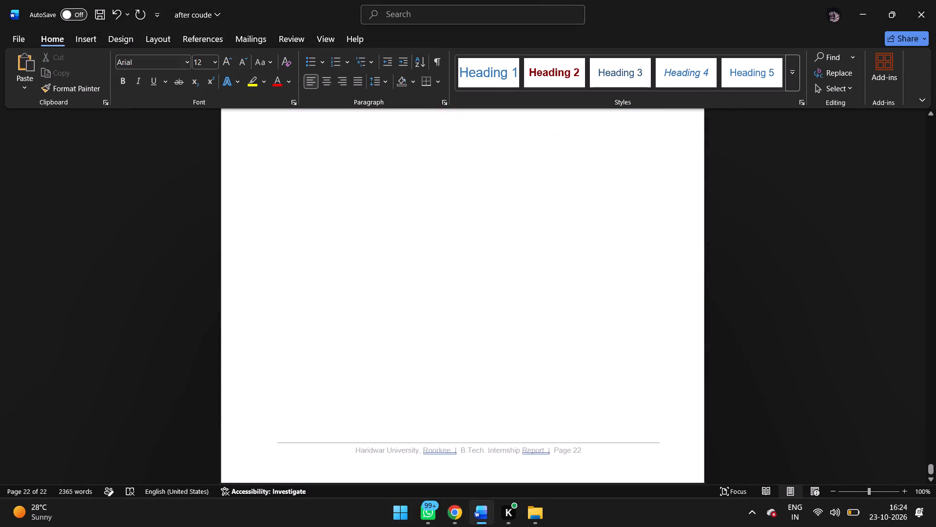
pyautogui.scroll(18, 429, 348)
pyautogui.scroll(3, 429, 348)
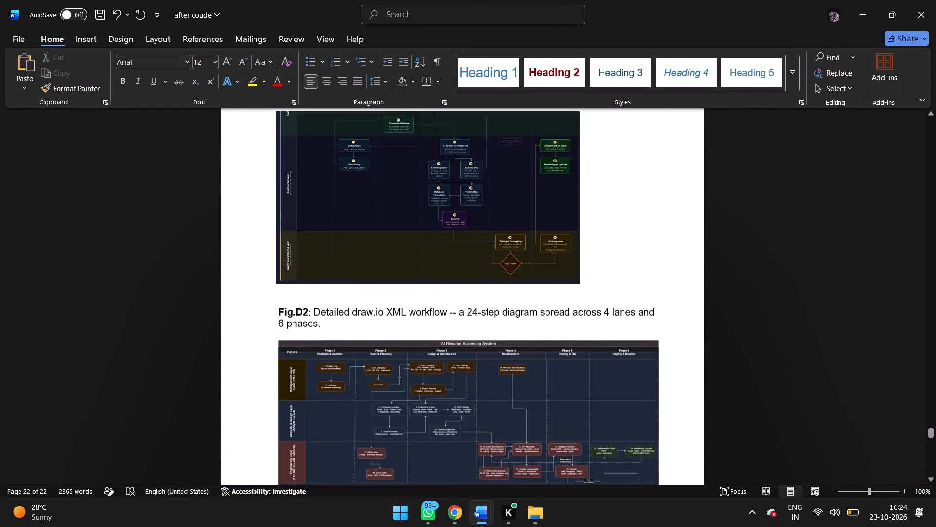
pyautogui.scroll(8, 429, 348)
pyautogui.scroll(-8, 429, 348)
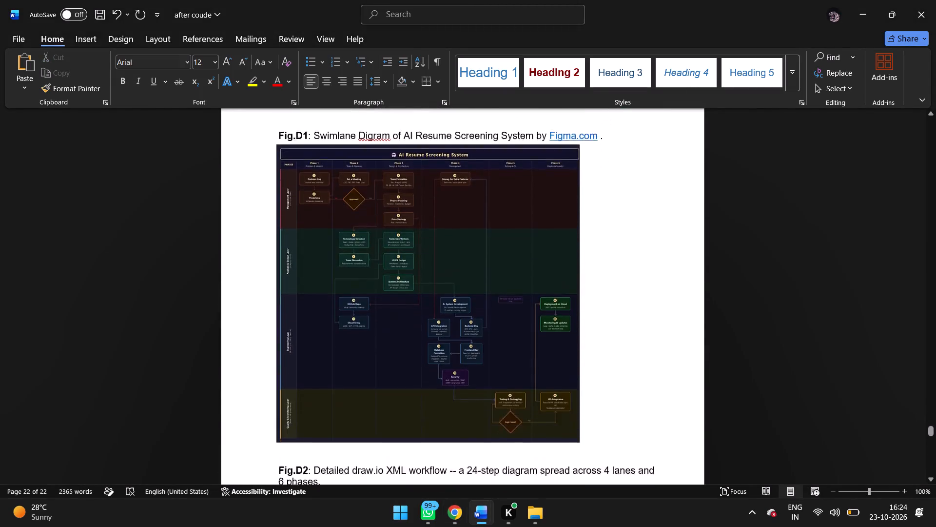
pyautogui.scroll(-1, 429, 348)
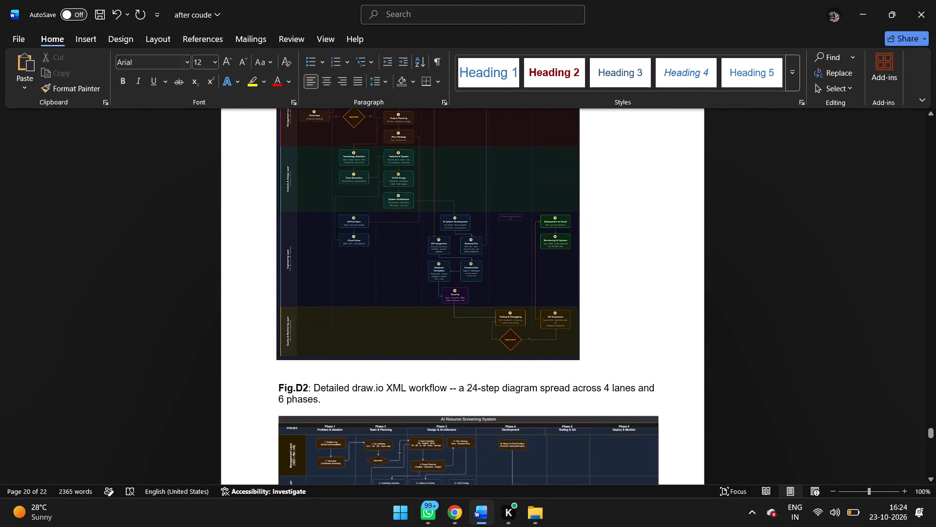
pyautogui.scroll(-7, 429, 348)
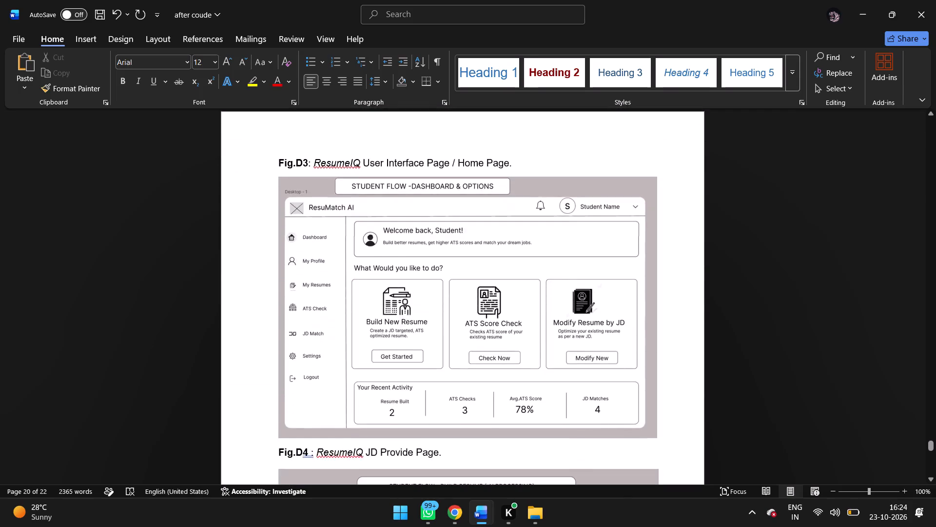
pyautogui.scroll(-6, 429, 348)
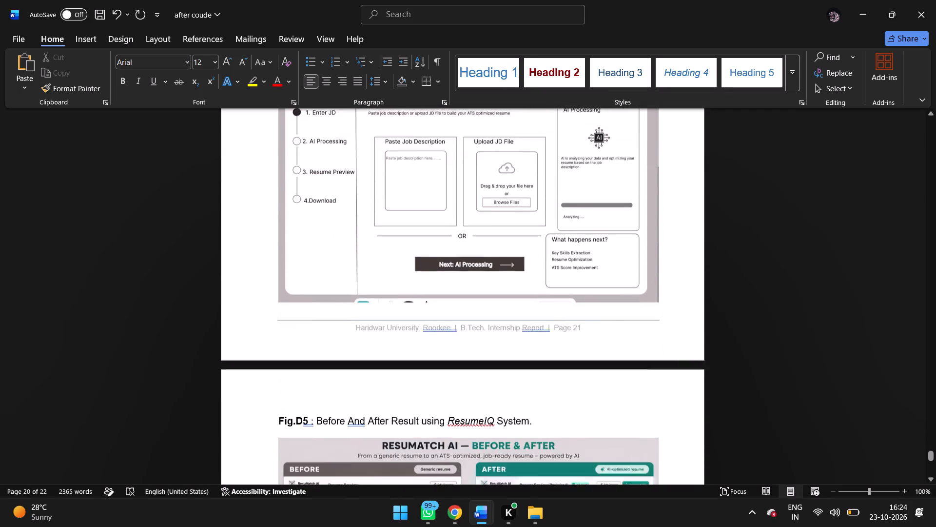
pyautogui.scroll(-4, 429, 348)
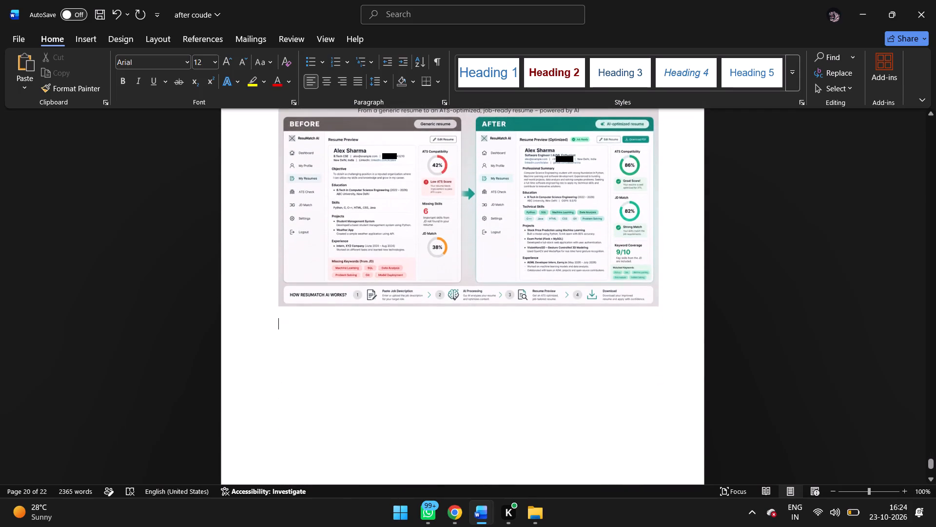
pyautogui.scroll(-4, 400, 348)
pyautogui.scroll(2, 400, 348)
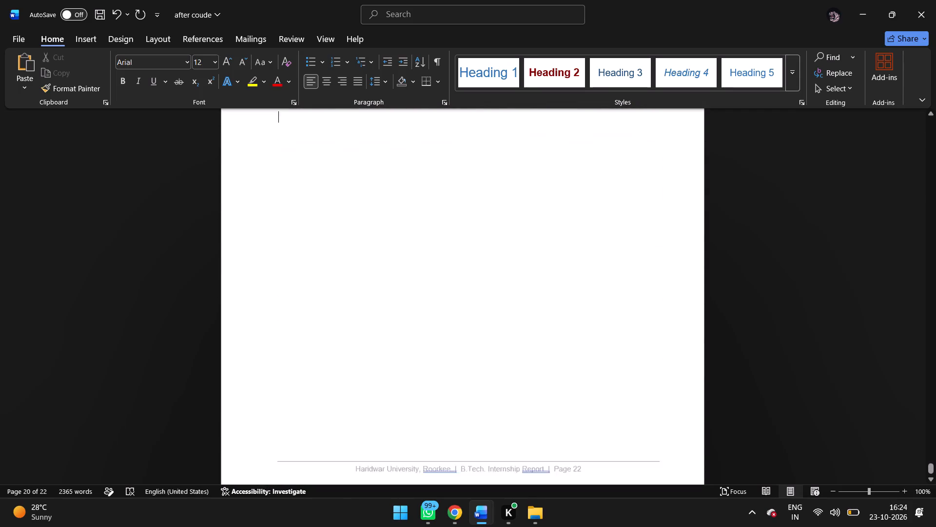
pyautogui.scroll(4, 400, 348)
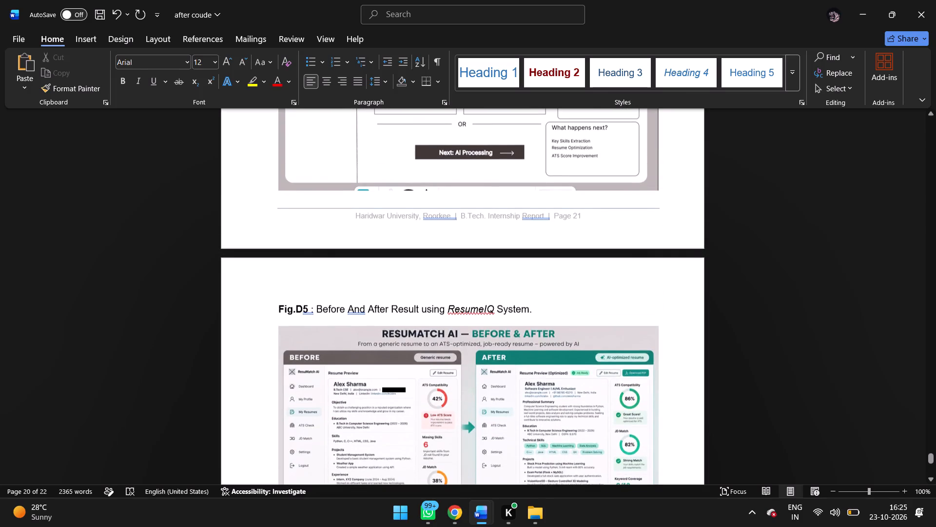
pyautogui.scroll(17, 407, 384)
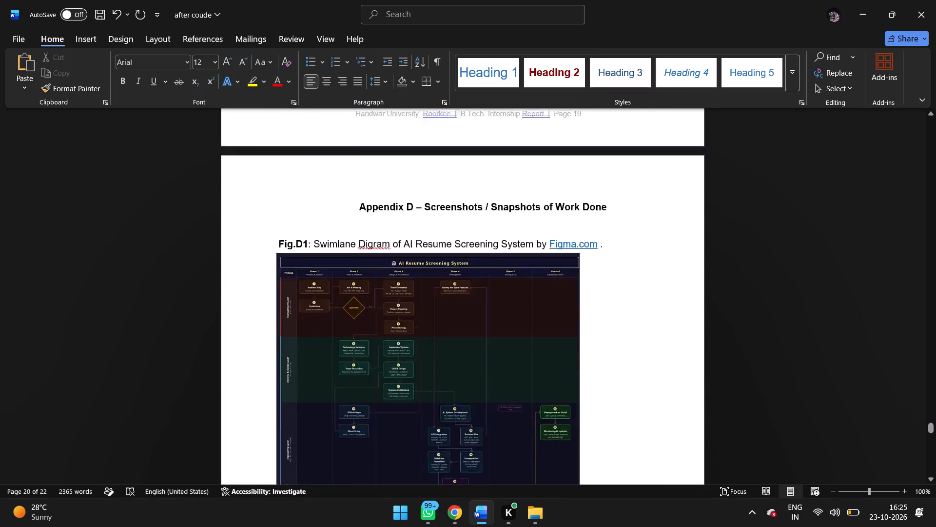
# Look back through the Appendix C attendance sheet and Appendix B completion certificate to the end of the appendix list.
pyautogui.scroll(7, 407, 384)
pyautogui.scroll(-1, 407, 384)
pyautogui.scroll(5, 407, 384)
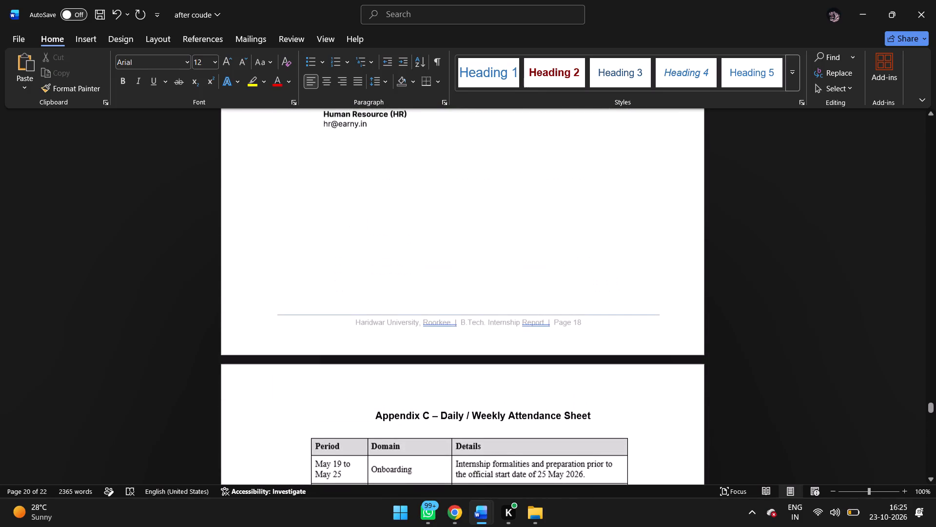
pyautogui.scroll(-2, 407, 384)
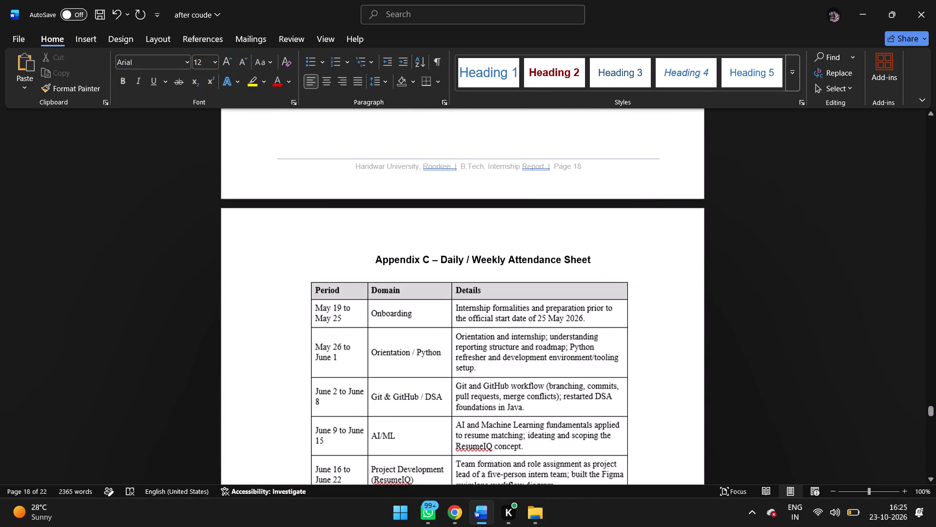
pyautogui.scroll(5, 407, 384)
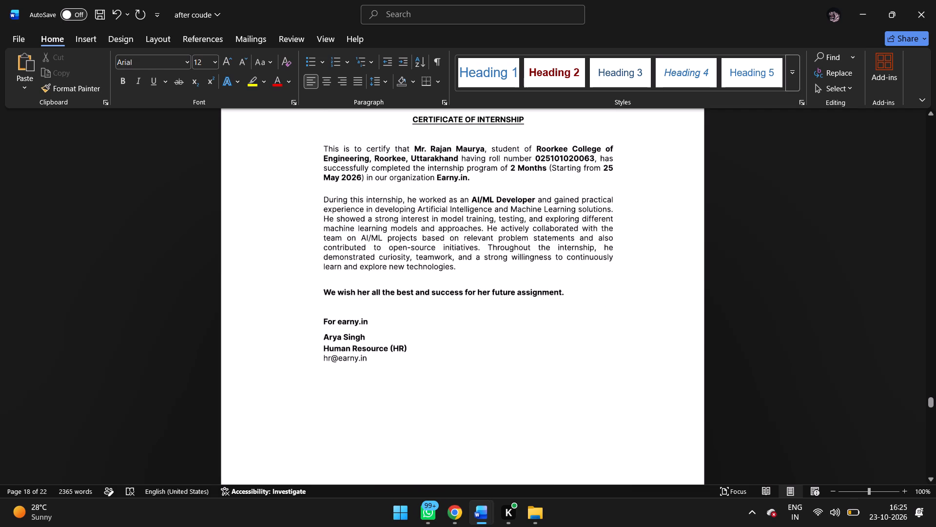
pyautogui.scroll(5, 407, 384)
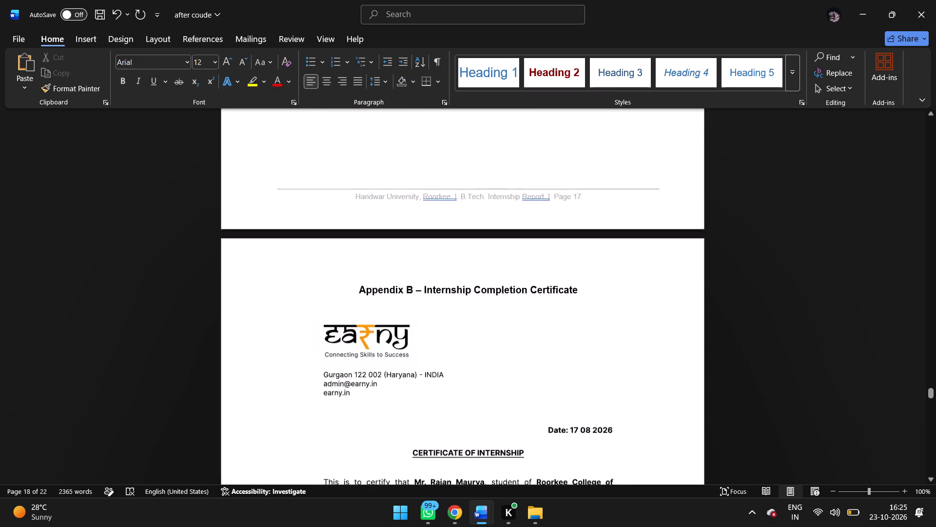
pyautogui.scroll(13, 407, 384)
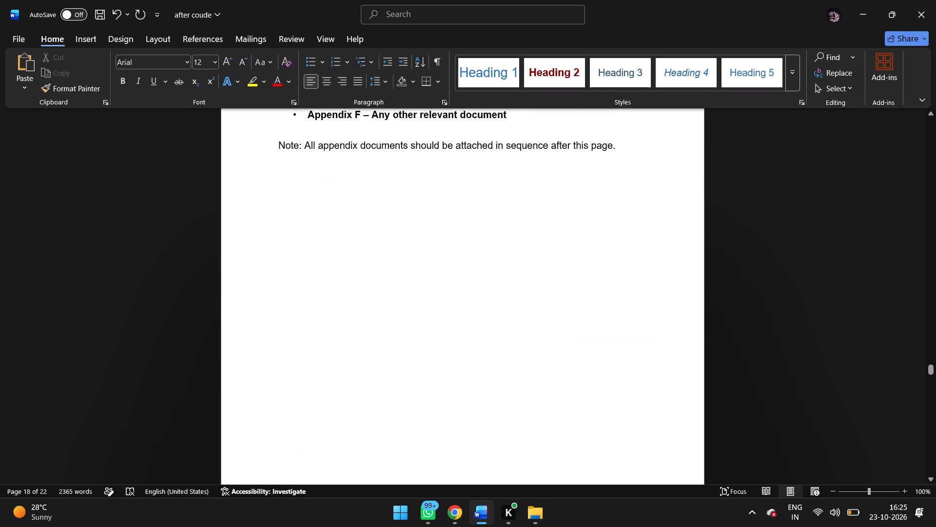
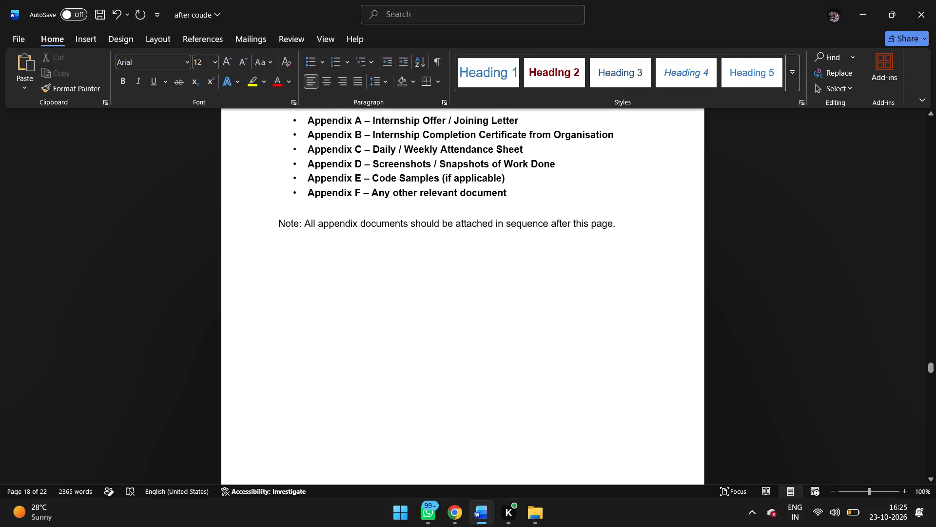
# Copy "Appendix E – Code Samples" from the appendix list and paste it below the ResuMatch AI screenshot on the last page.
pyautogui.moveTo(374, 179); pyautogui.dragTo(376, 179)
pyautogui.moveTo(376, 179); pyautogui.dragTo(386, 178)
pyautogui.click(319, 177)
pyautogui.moveTo(319, 177); pyautogui.dragTo(410, 175)
pyautogui.rightClick(409, 175)
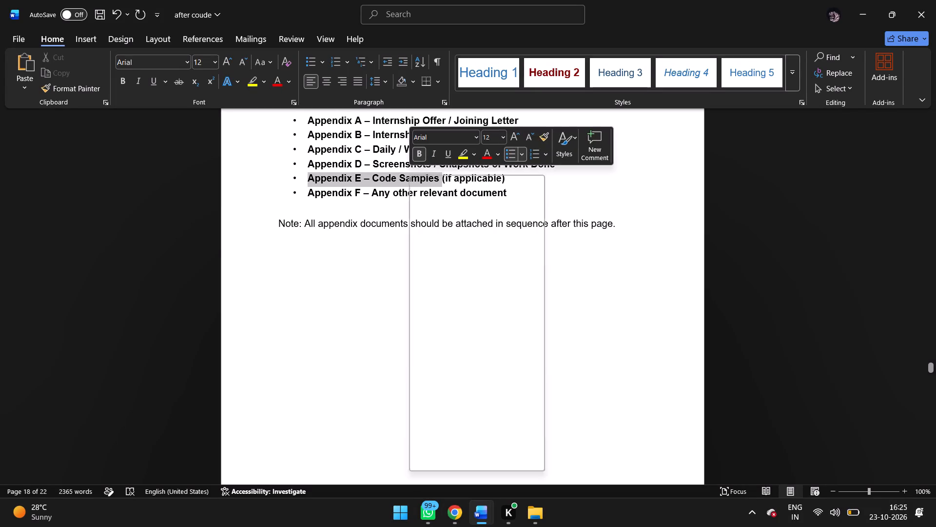
pyautogui.click(449, 222)
pyautogui.scroll(-17, 452, 288)
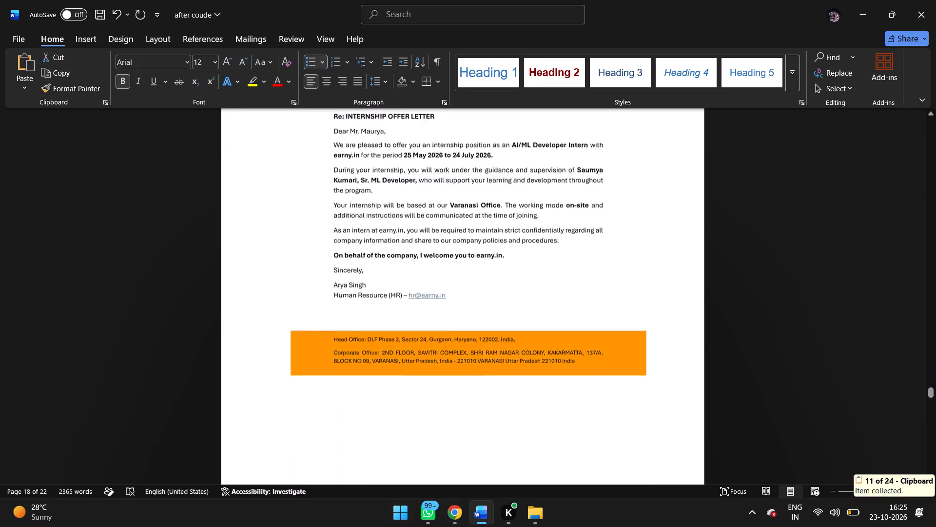
pyautogui.scroll(-20, 452, 288)
pyautogui.scroll(-20, 452, 288)
pyautogui.scroll(-5, 452, 288)
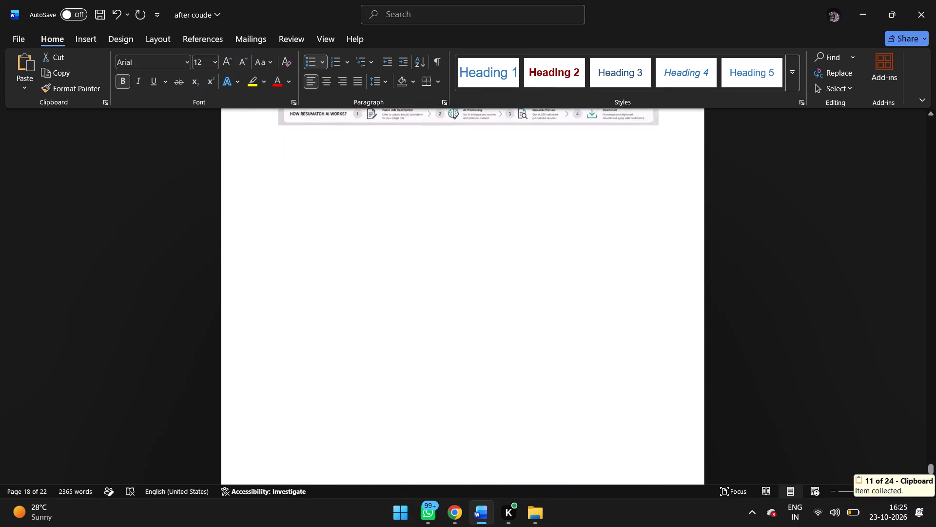
pyautogui.scroll(-1, 452, 288)
pyautogui.click(452, 288)
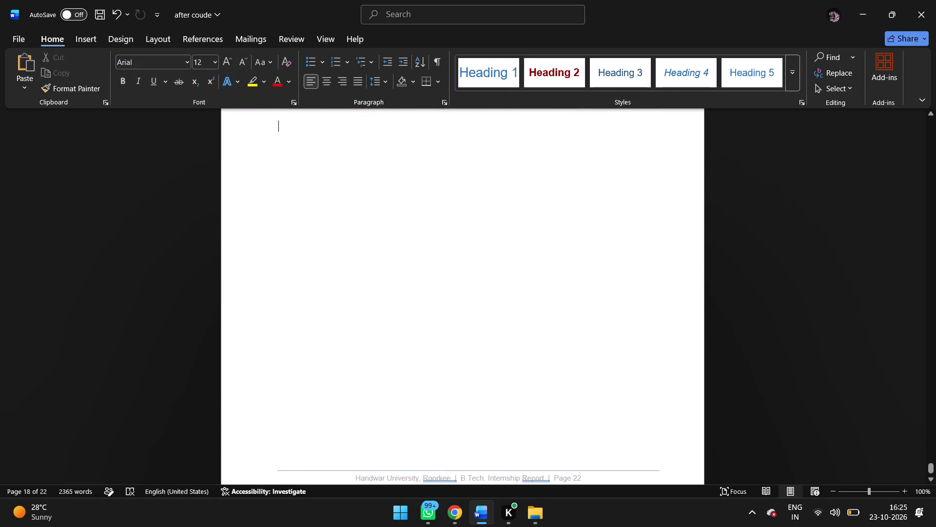
pyautogui.press('Return')
pyautogui.scroll(2, 452, 289)
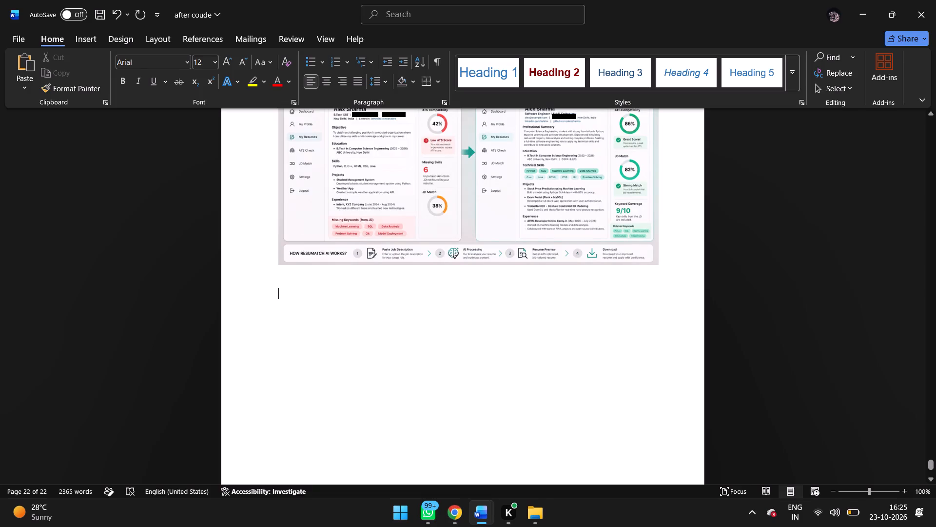
pyautogui.hotkey('ctrl', 'v')
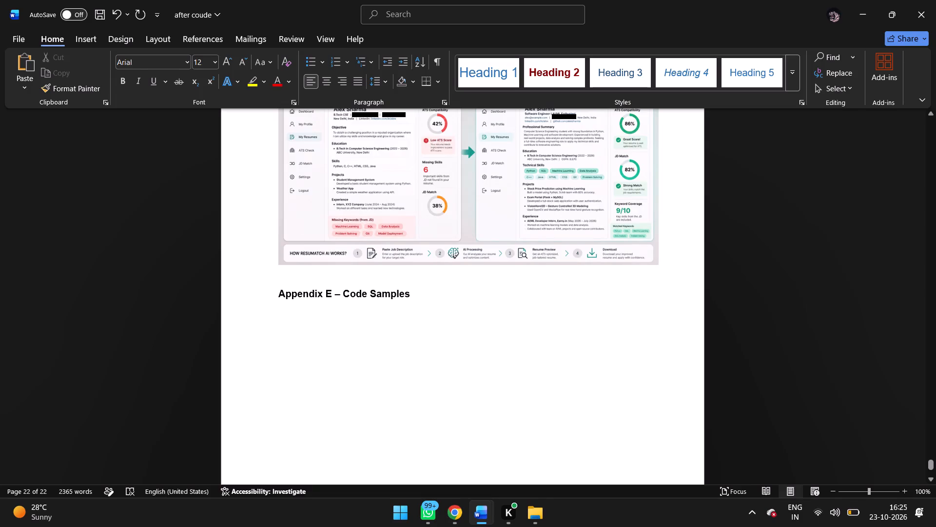
# Centre the "Appendix E – Code Samples" heading and start a new line beneath it.
pyautogui.doubleClick(365, 296)
pyautogui.click(288, 295)
pyautogui.click(268, 300)
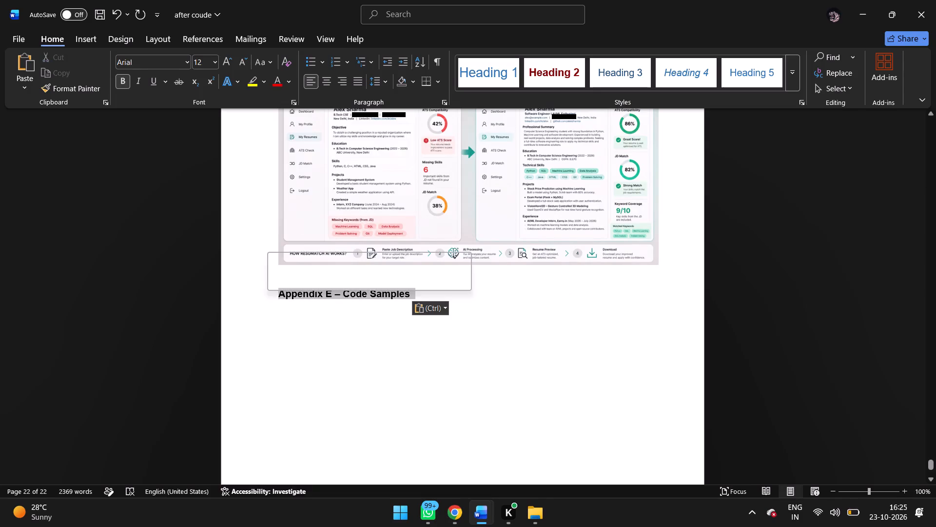
pyautogui.click(323, 81)
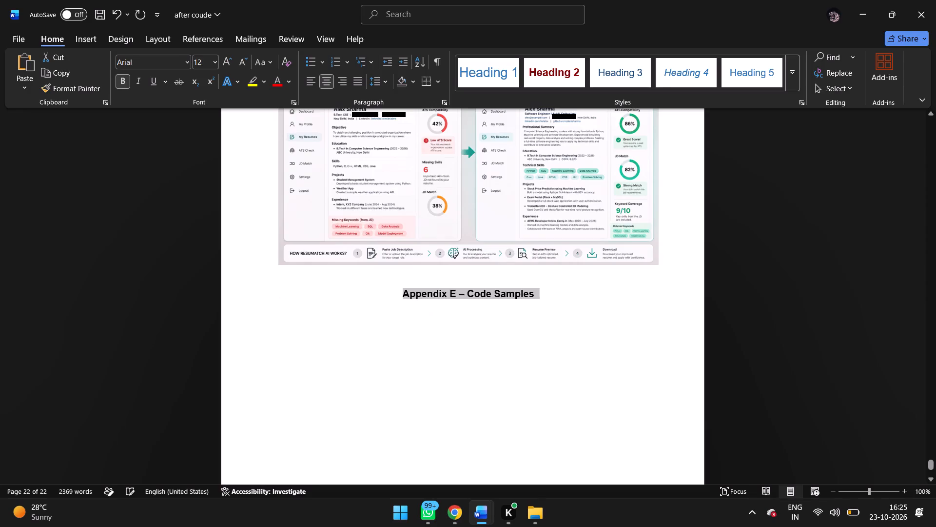
pyautogui.click(405, 291)
pyautogui.click(538, 287)
pyautogui.click(543, 294)
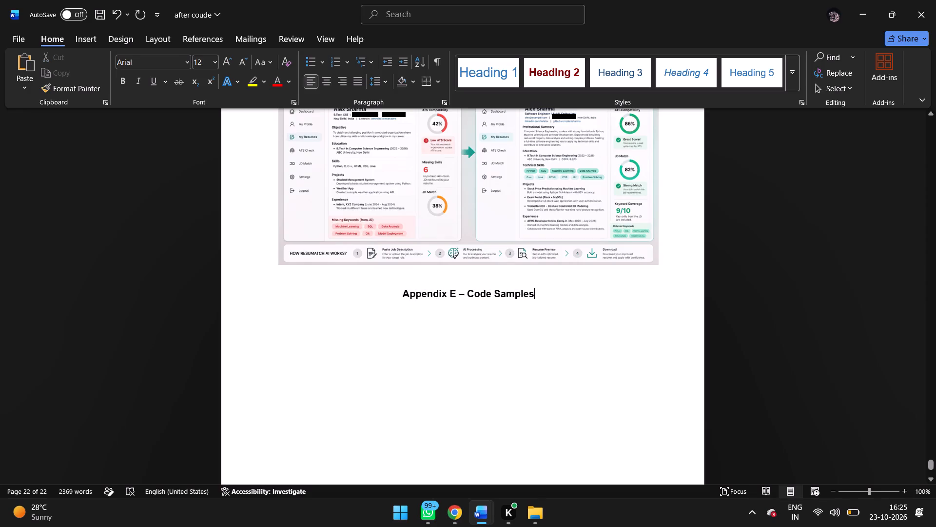
pyautogui.press('Return')
pyautogui.press('Return')
# Switch to File Explorer and look through the Downloads folder on New Volume (D:) for appendix material.
pyautogui.click(490, 526)
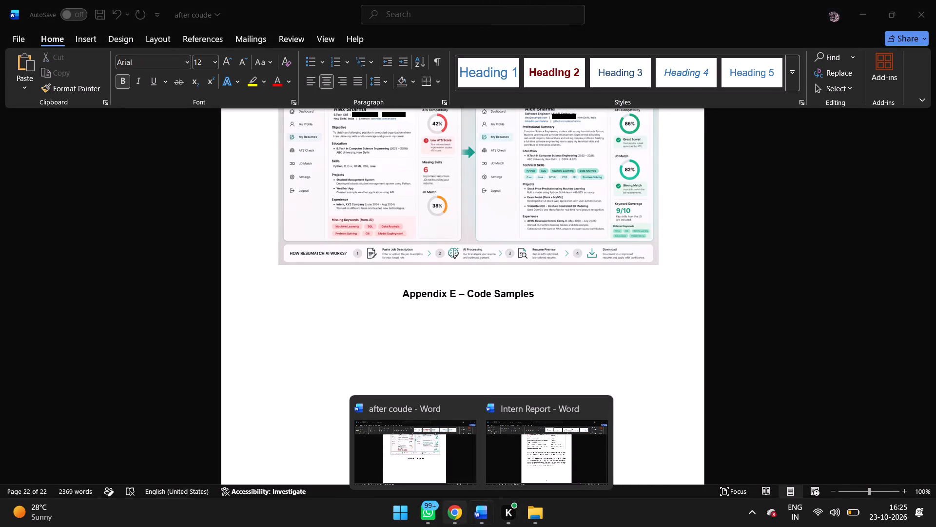
pyautogui.click(539, 519)
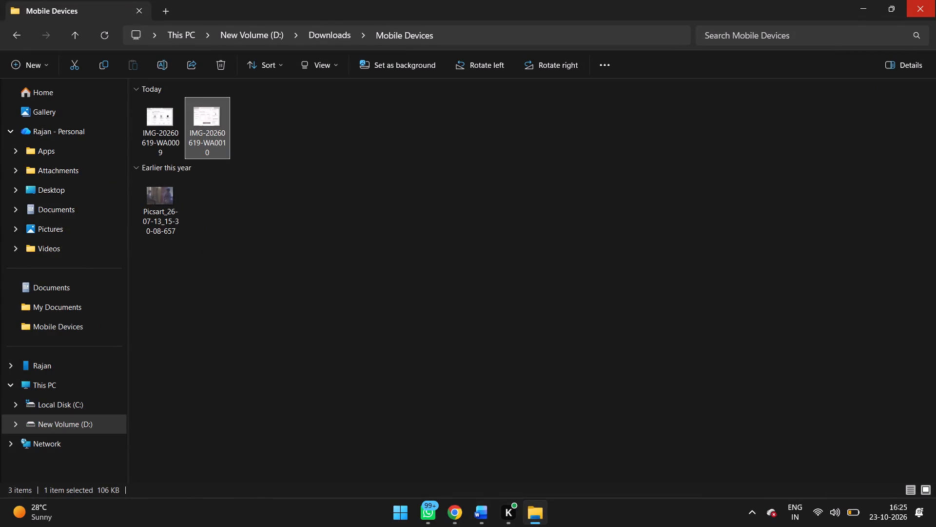
pyautogui.click(59, 430)
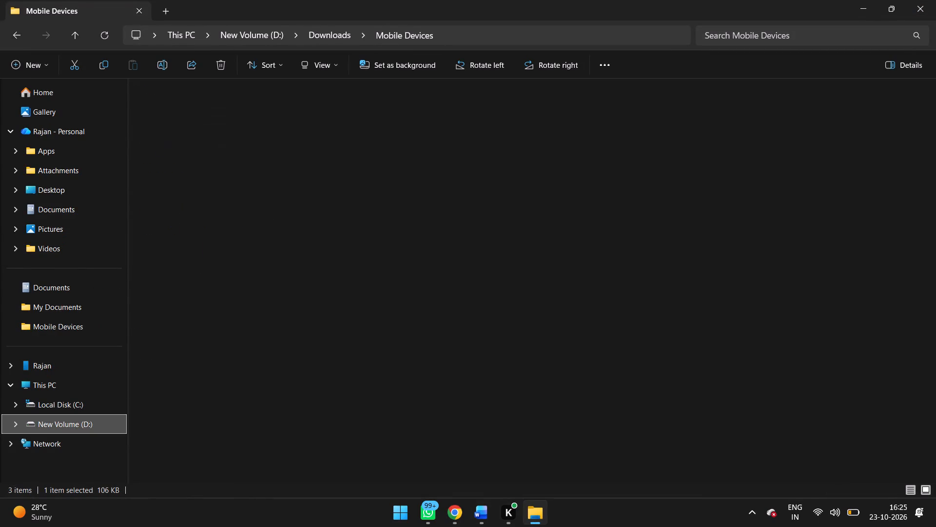
pyautogui.doubleClick(819, 97)
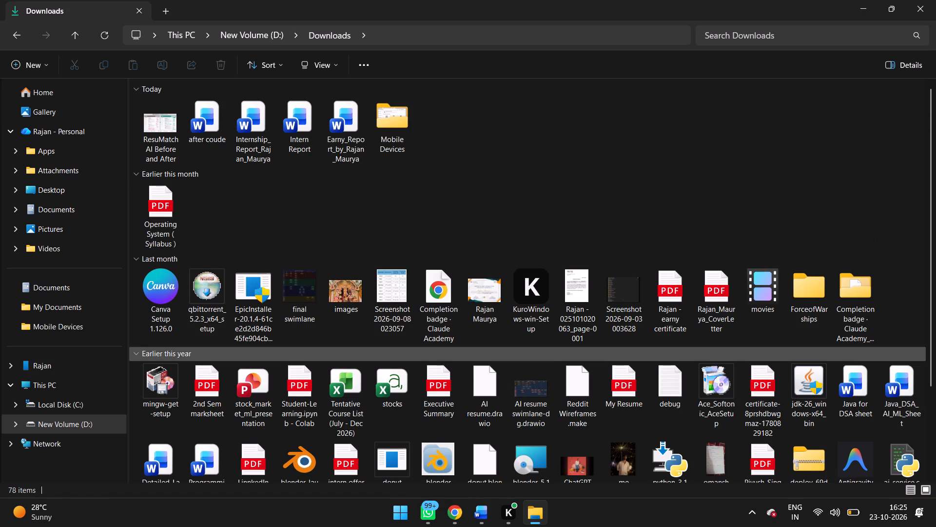
pyautogui.click(479, 519)
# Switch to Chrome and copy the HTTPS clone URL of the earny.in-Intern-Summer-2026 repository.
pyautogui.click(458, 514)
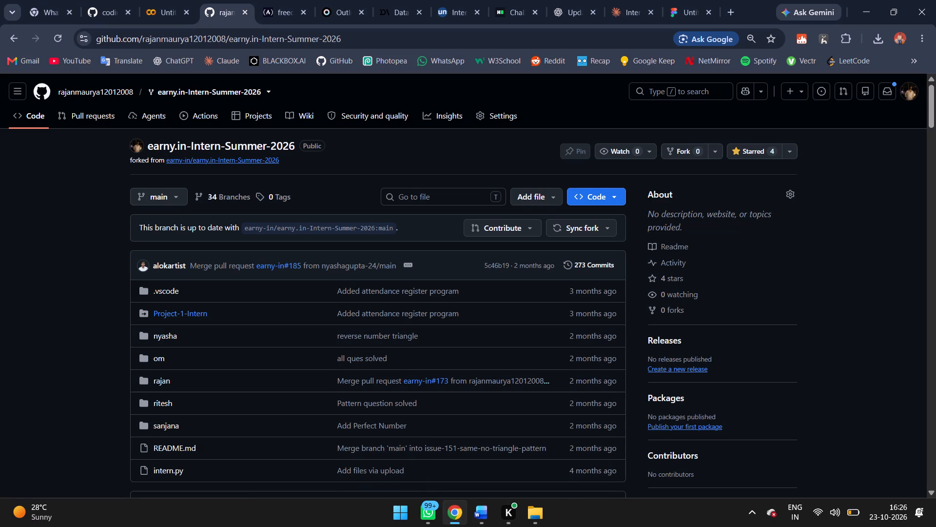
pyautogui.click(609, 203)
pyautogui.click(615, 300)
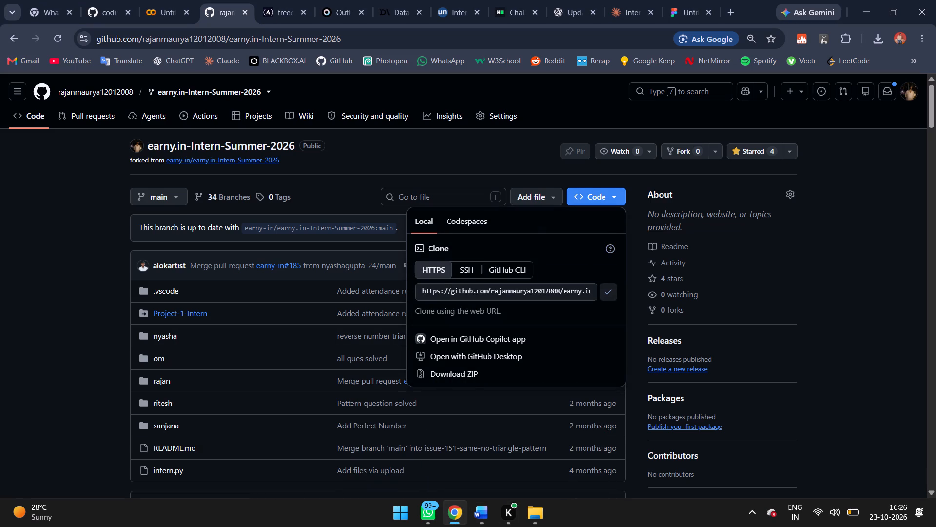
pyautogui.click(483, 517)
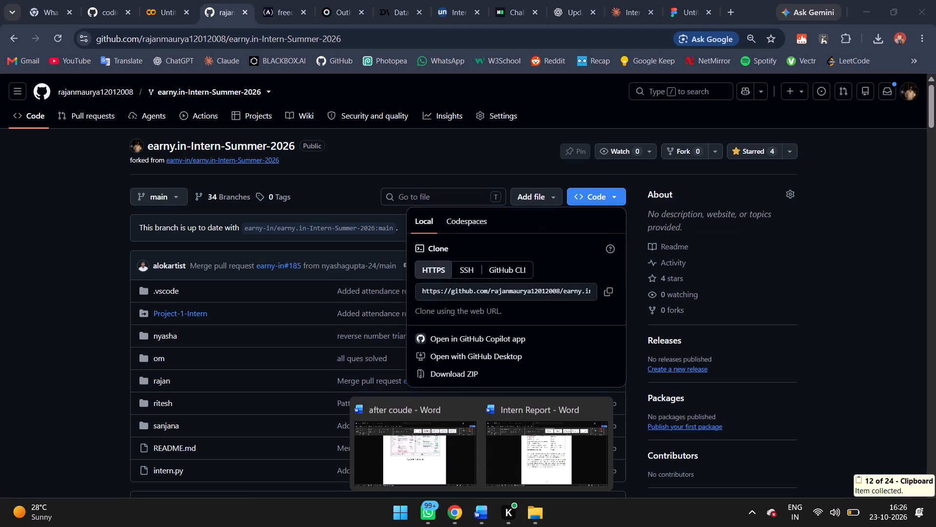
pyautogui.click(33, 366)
# Examine the earny.in-Intern-Summer-2026 repository's rajan folder, README and file list for material to show in Appendix E.
pyautogui.scroll(-1, 33, 366)
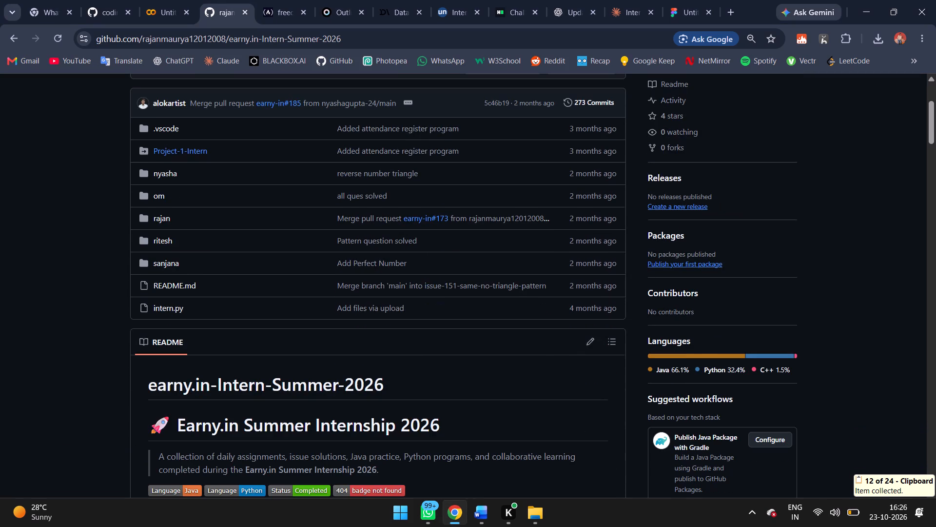
pyautogui.click(157, 221)
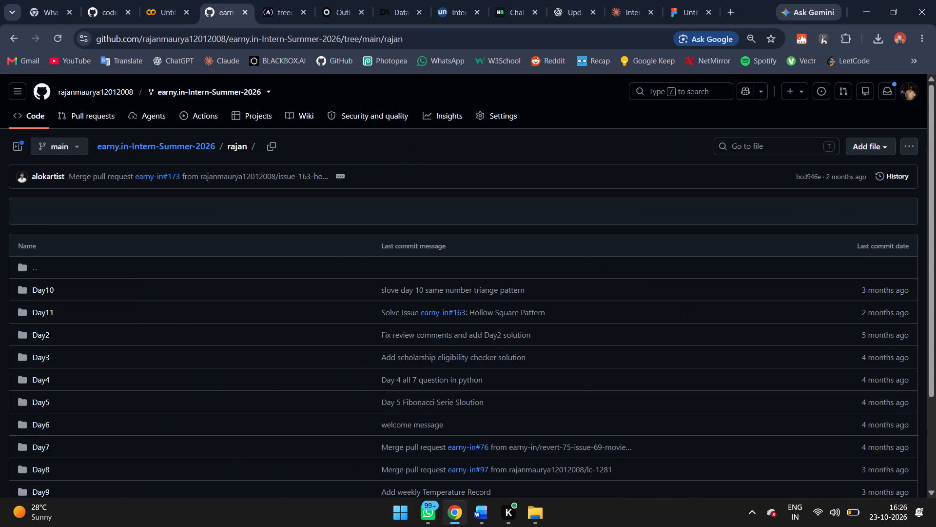
pyautogui.click(11, 40)
pyautogui.scroll(-1, 119, 275)
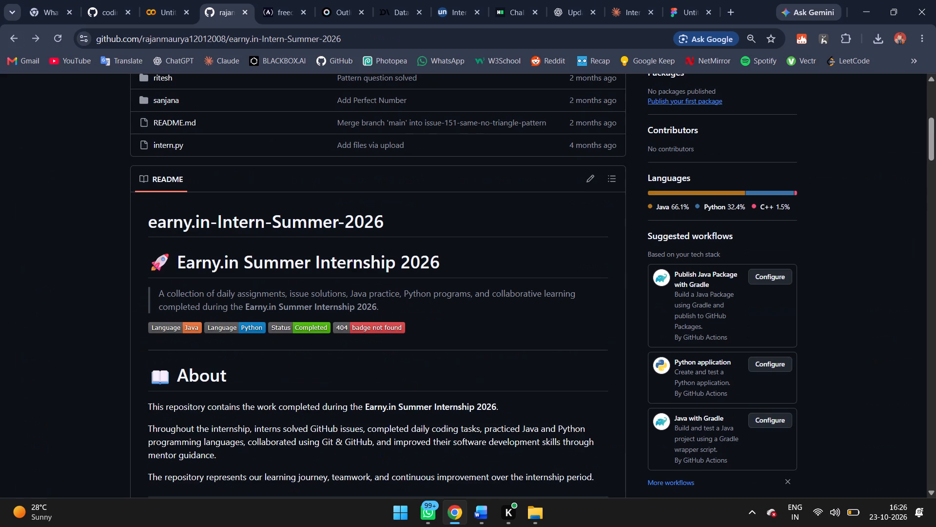
pyautogui.scroll(-1, 119, 275)
pyautogui.scroll(1, 119, 275)
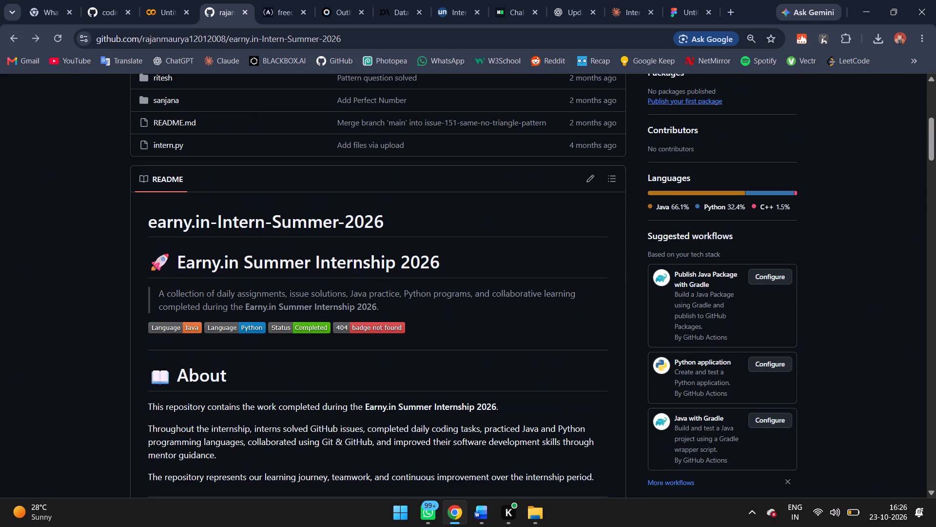
pyautogui.click(612, 183)
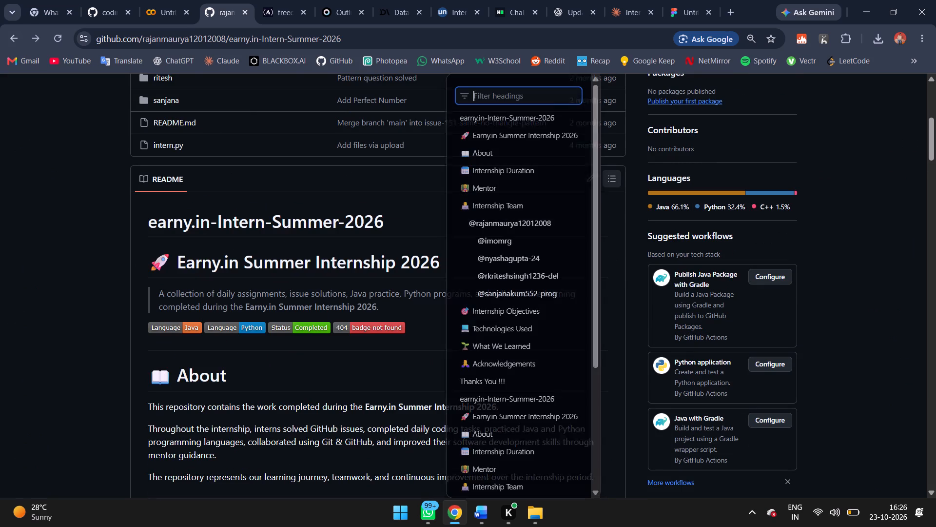
pyautogui.click(612, 183)
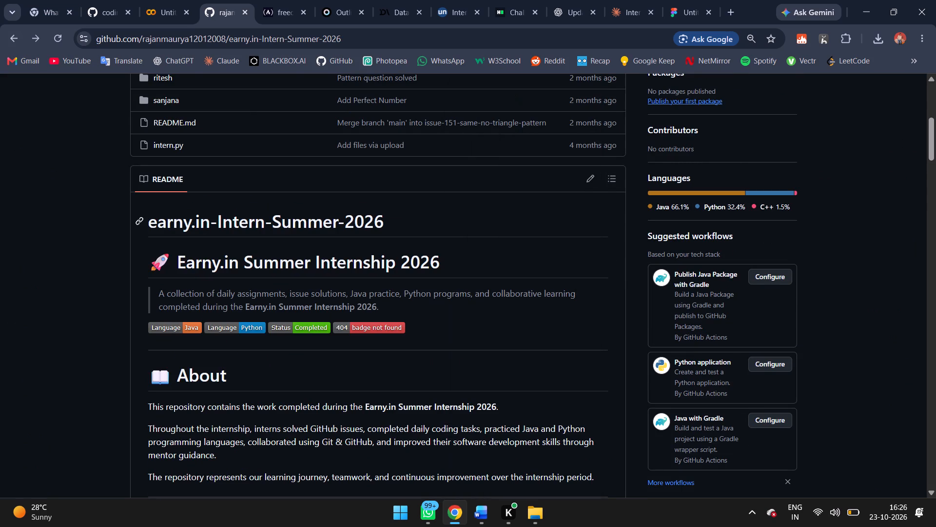
pyautogui.scroll(2, 155, 192)
pyautogui.scroll(-2, 155, 192)
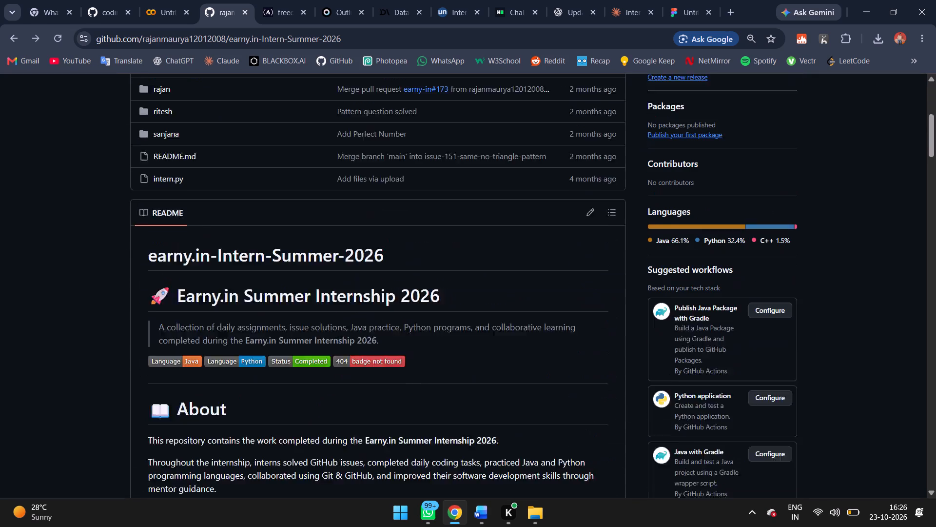
pyautogui.scroll(2, 155, 192)
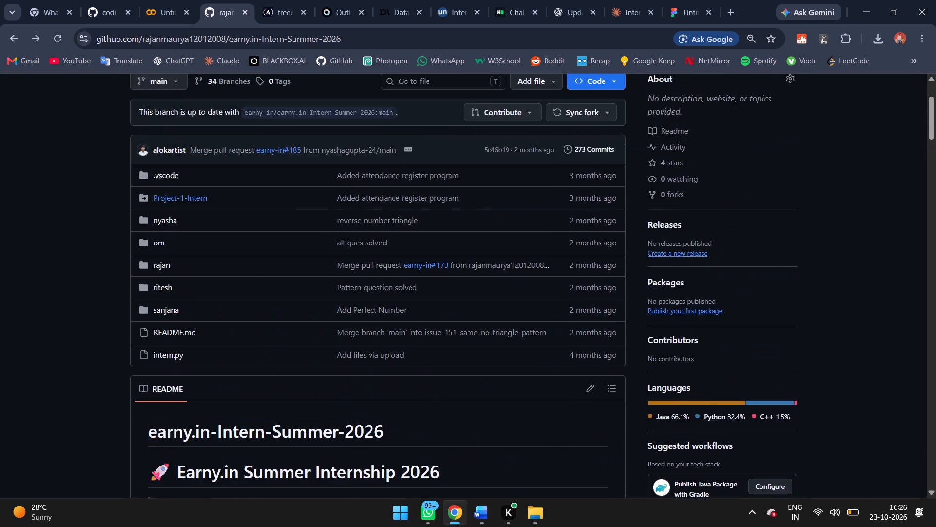
pyautogui.scroll(1, 155, 192)
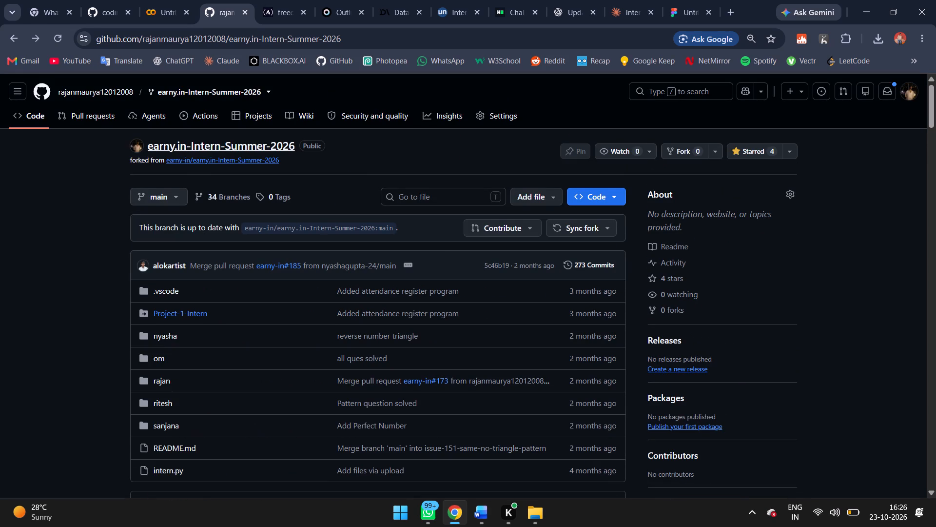
# Capture the repository's main page as a screenshot and paste it under the Appendix E heading in the after coude document.
pyautogui.press('Print')
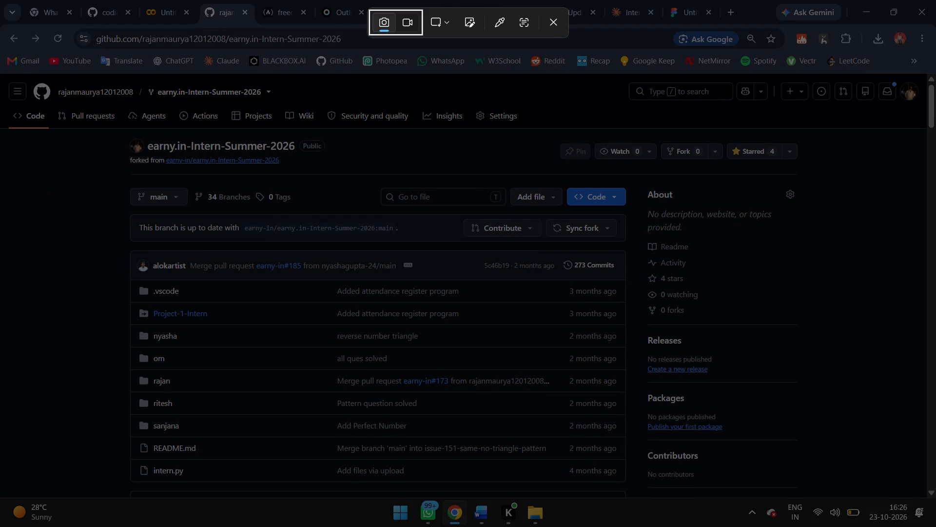
pyautogui.moveTo(1, 77); pyautogui.dragTo(922, 497)
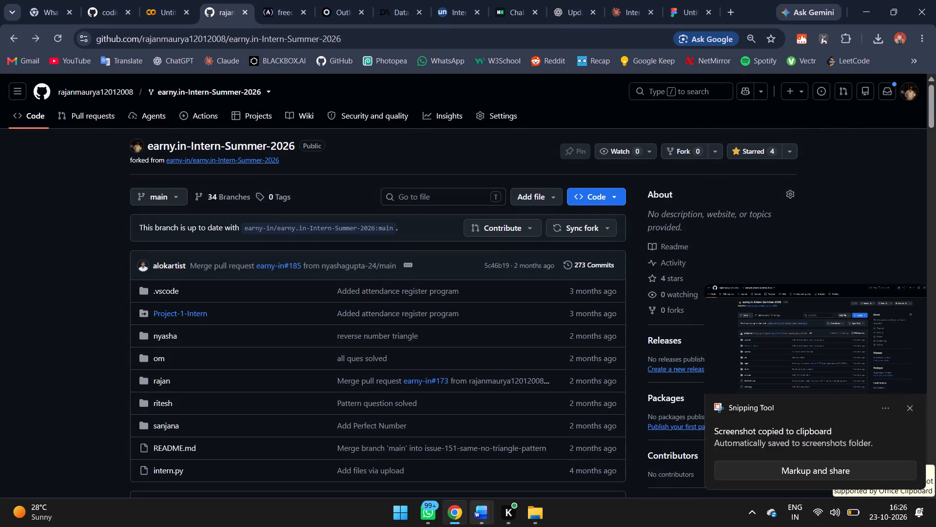
pyautogui.click(487, 522)
pyautogui.click(445, 450)
pyautogui.click(493, 306)
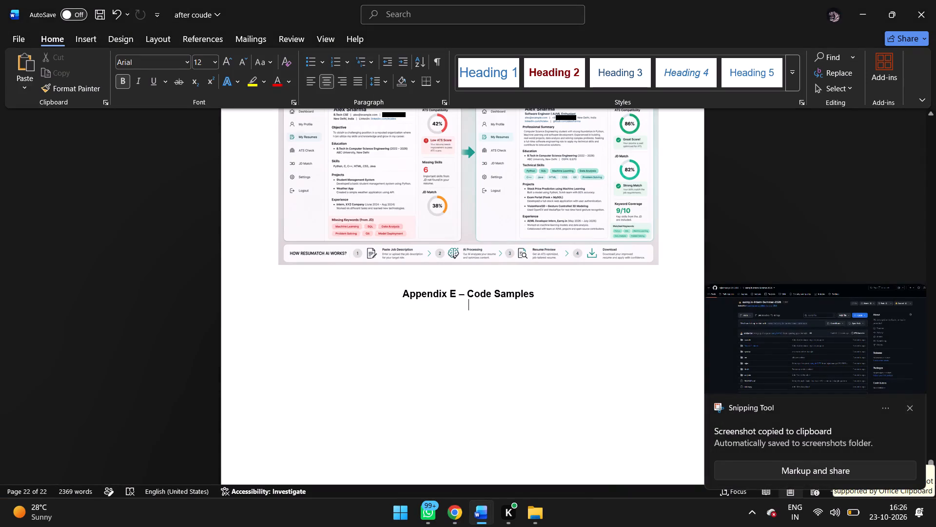
pyautogui.press('Return')
pyautogui.hotkey('ctrl', 'v')
pyautogui.scroll(-1, 486, 324)
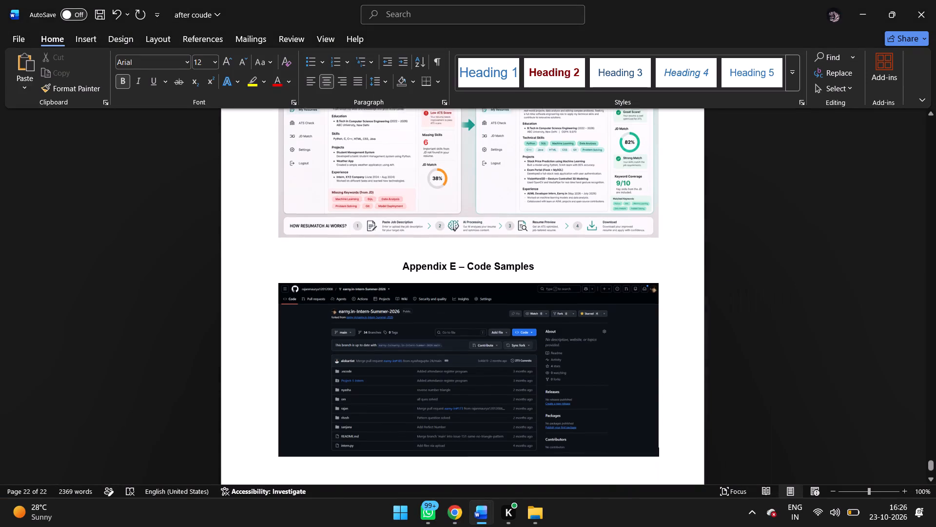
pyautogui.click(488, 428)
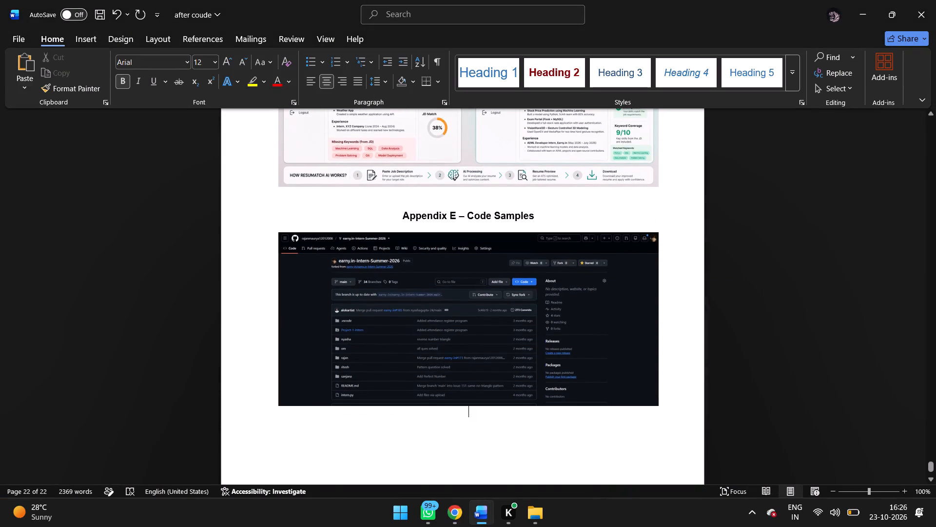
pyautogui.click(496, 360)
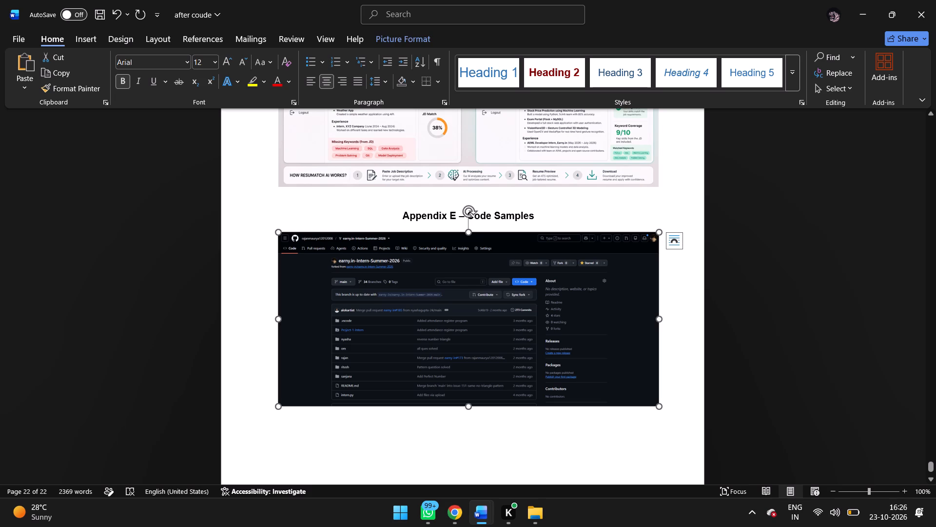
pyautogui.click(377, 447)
# Append "repo." to the end of the Appendix E – Code Samples heading.
pyautogui.scroll(-1, 365, 326)
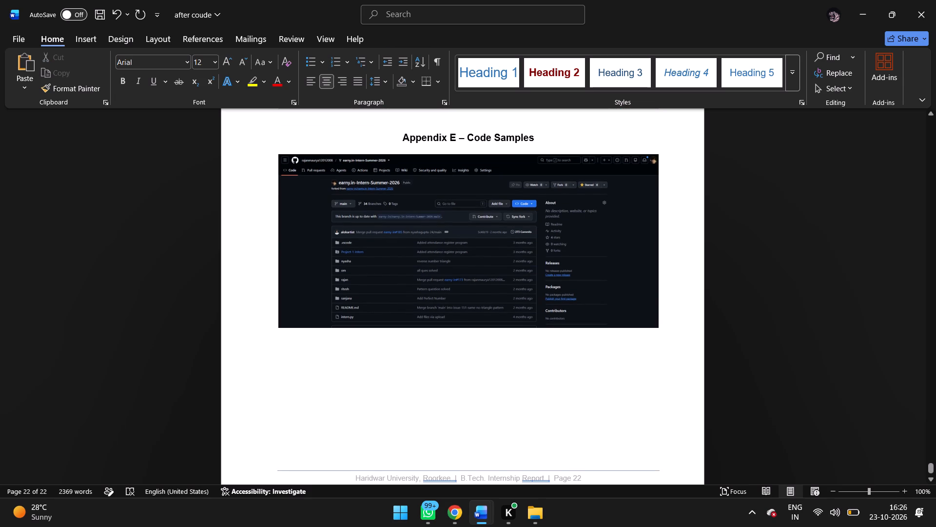
pyautogui.click(543, 134)
pyautogui.press('space')
pyautogui.write('repo')
pyautogui.write('.>')
pyautogui.press('BackSpace')
pyautogui.press('space')
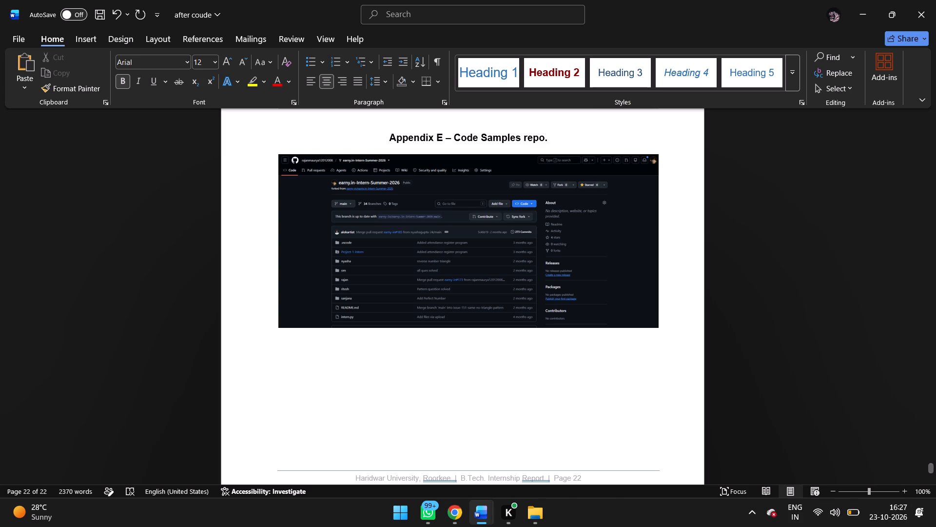
# Switch to Chrome and copy the HTTPS clone URL of the earny.in-Intern-Summer-2026 repository.
pyautogui.click(457, 513)
pyautogui.click(598, 192)
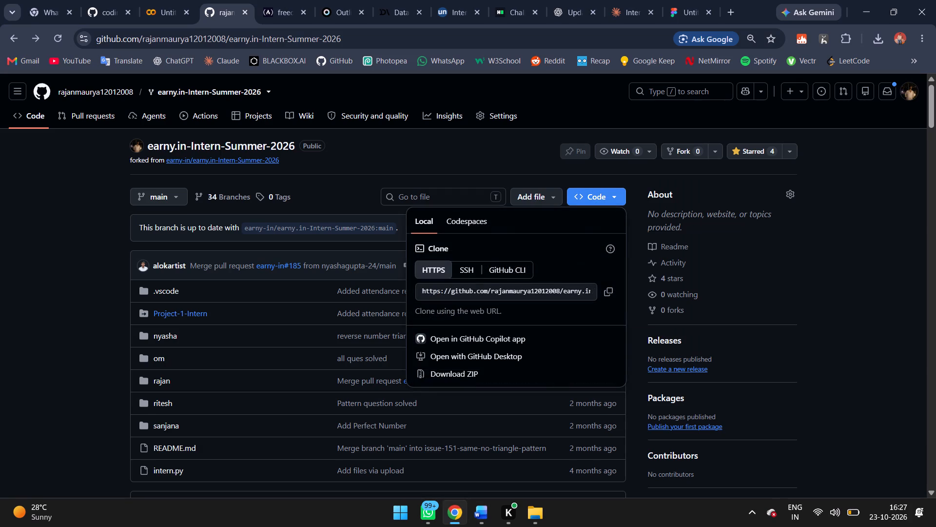
pyautogui.click(608, 293)
# Return to the after coude document in Word and add "GitHubRepo" at the end of the Appendix E heading.
pyautogui.click(479, 520)
pyautogui.click(440, 460)
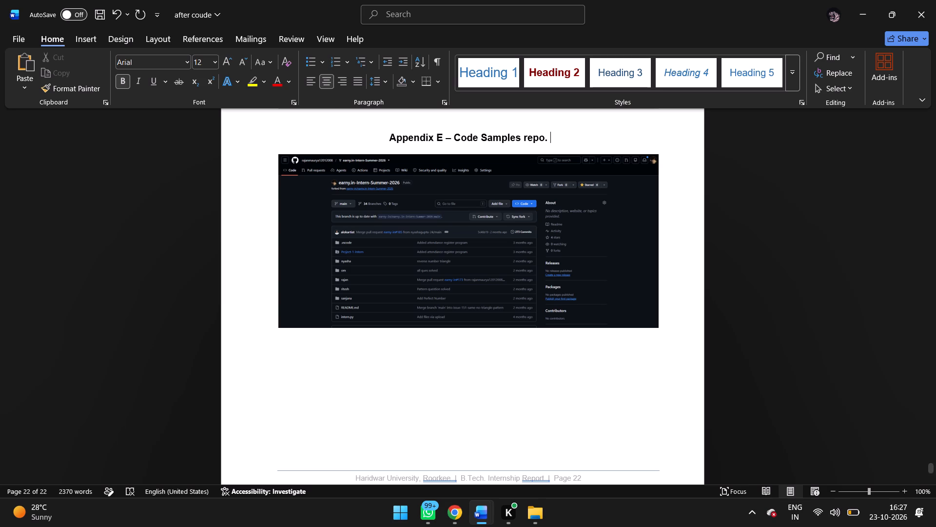
pyautogui.write('Git')
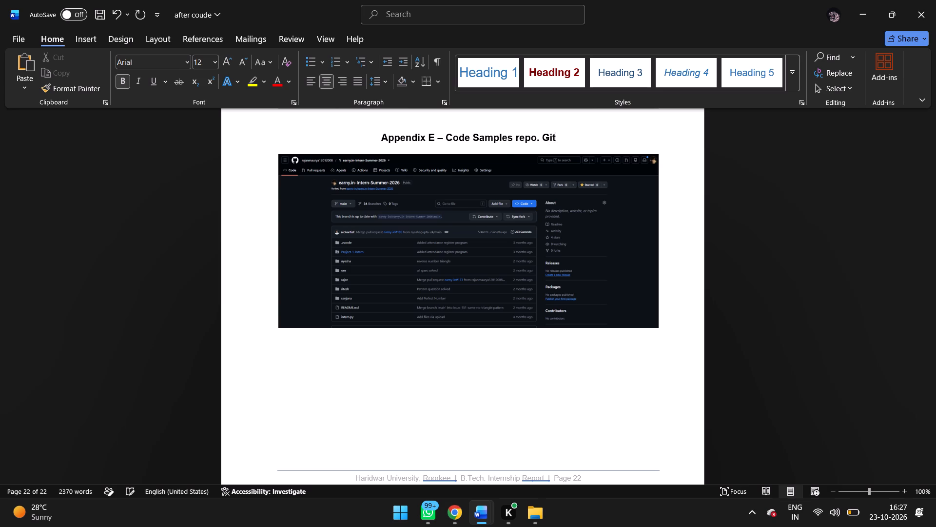
pyautogui.write('Hub')
pyautogui.press('space')
pyautogui.press('BackSpace')
pyautogui.press('space')
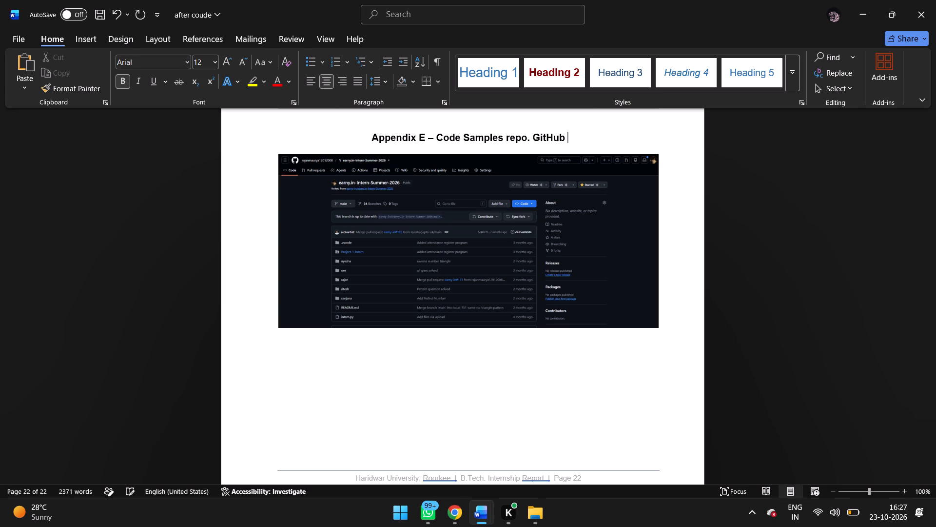
pyautogui.press('BackSpace')
pyautogui.write('Re')
pyautogui.write('po')
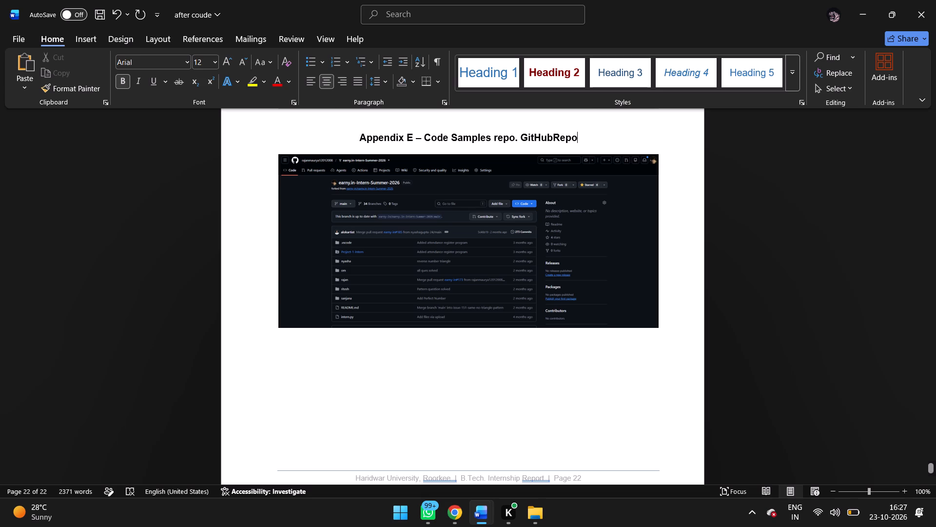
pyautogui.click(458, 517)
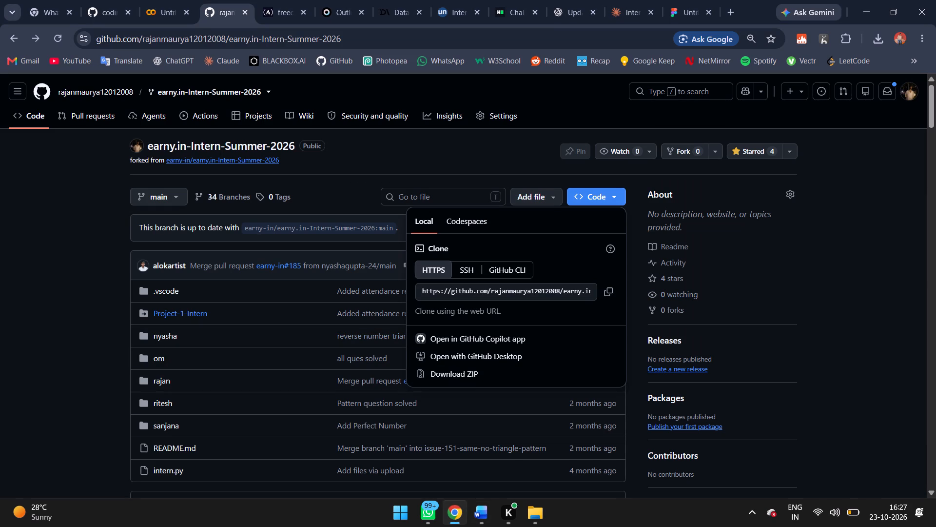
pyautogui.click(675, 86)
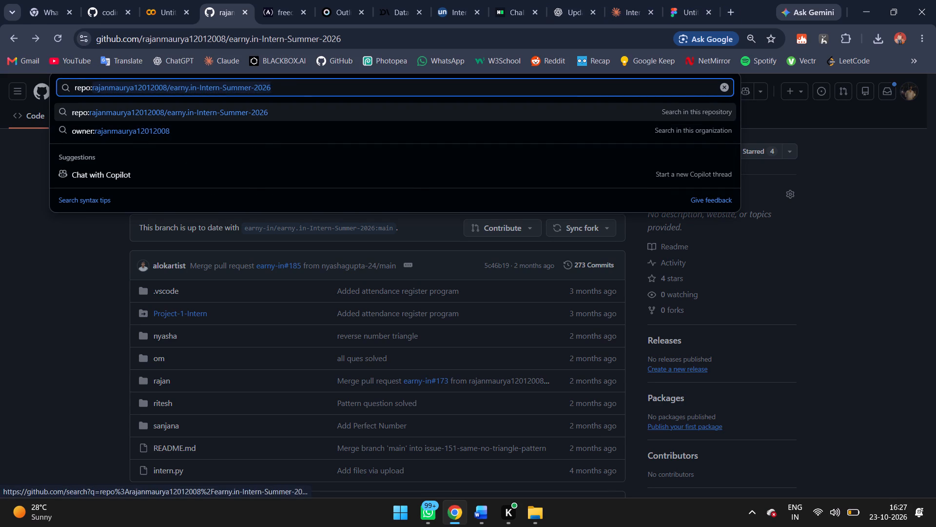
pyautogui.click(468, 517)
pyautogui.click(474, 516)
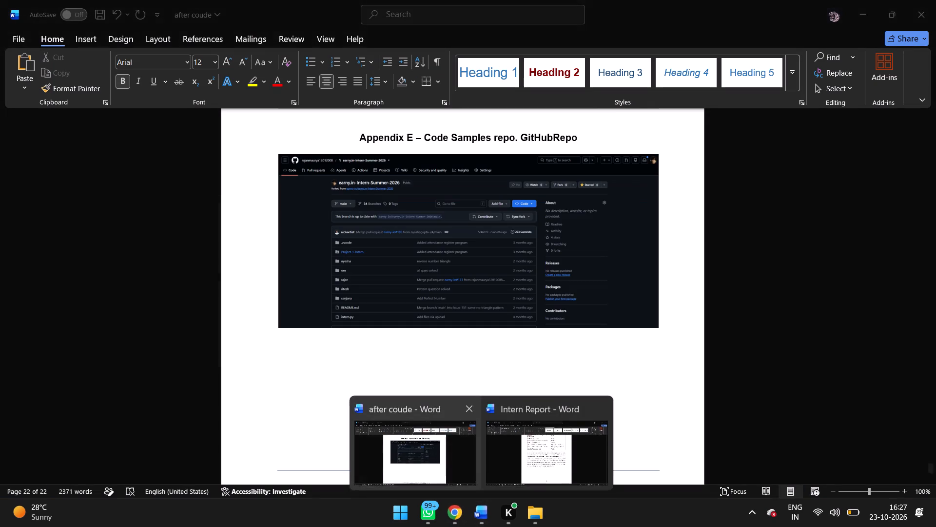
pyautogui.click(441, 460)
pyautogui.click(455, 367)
# Complete and correct the last word of the Appendix E heading so it reads "GitHub_repository".
pyautogui.click(591, 136)
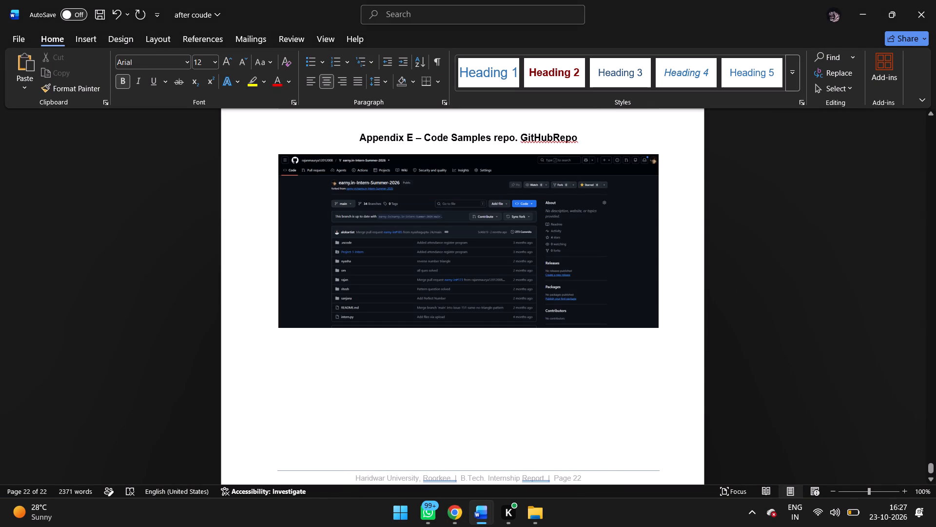
pyautogui.write('si')
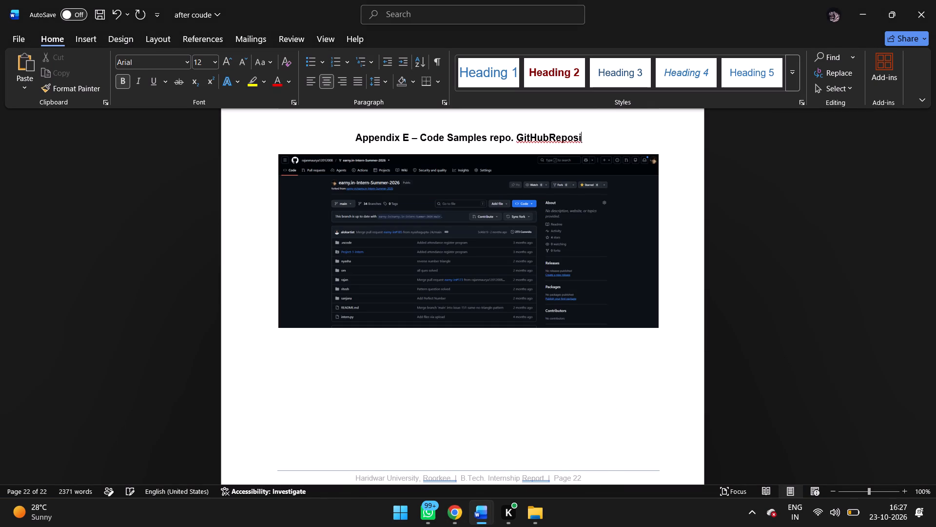
pyautogui.write('tor')
pyautogui.press('y')
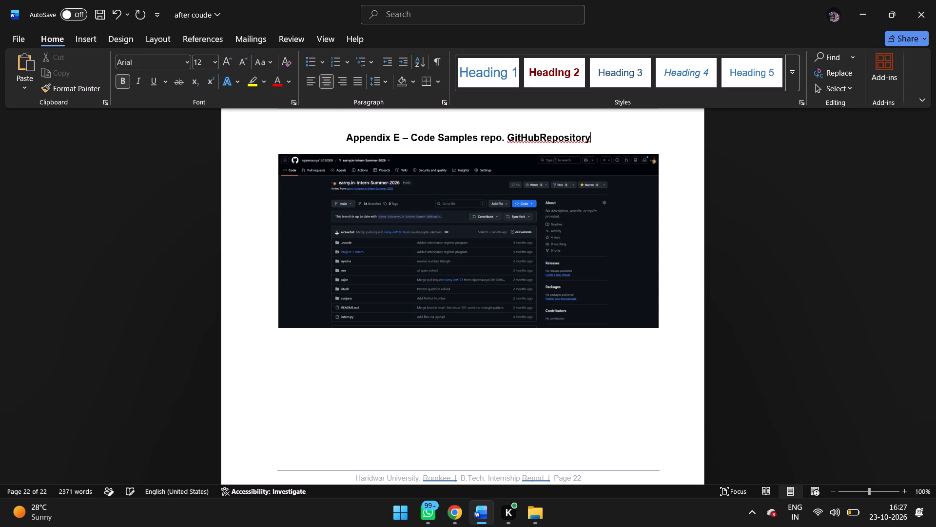
pyautogui.click(541, 139)
pyautogui.hotkey('shift', '_')
pyautogui.press('Right')
pyautogui.press('BackSpace')
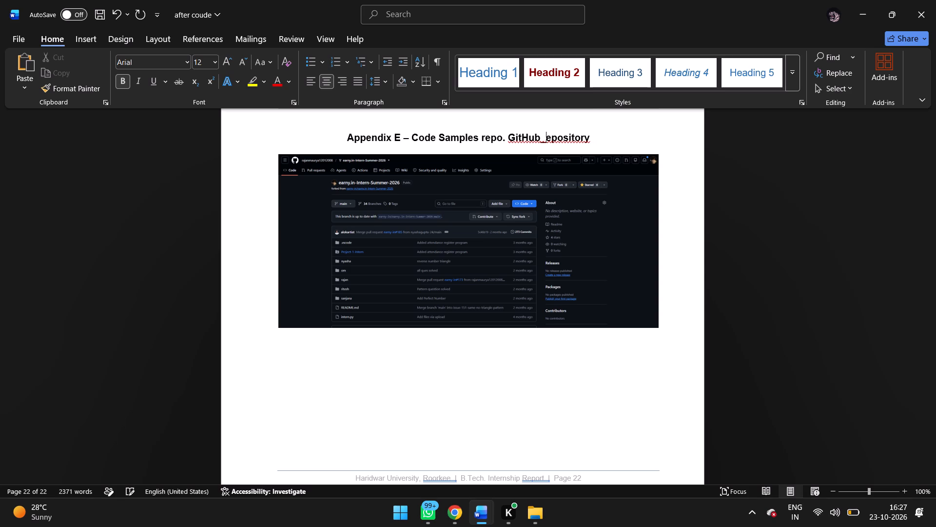
pyautogui.press('r')
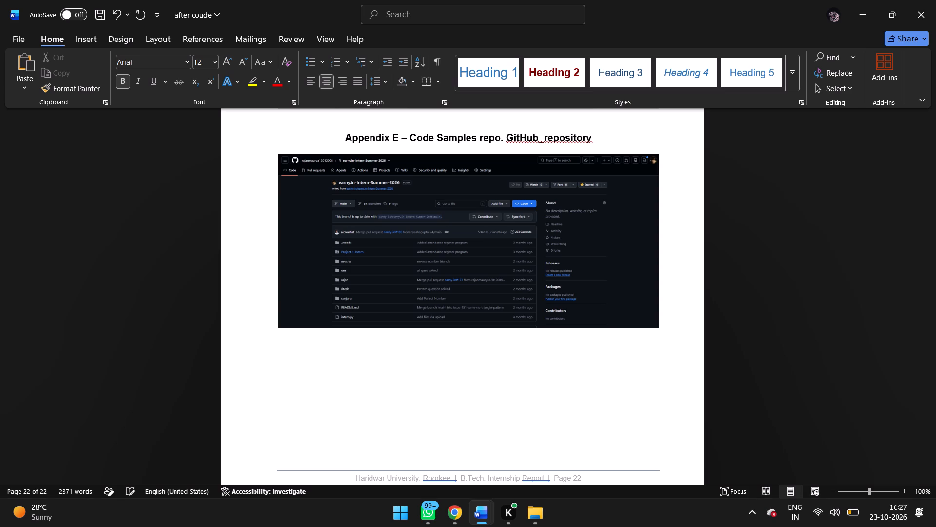
# Turn the "GitHub_repository" text into a hyperlink by pasting the copied repository URL onto it.
pyautogui.click(596, 135)
pyautogui.moveTo(596, 135); pyautogui.dragTo(510, 139)
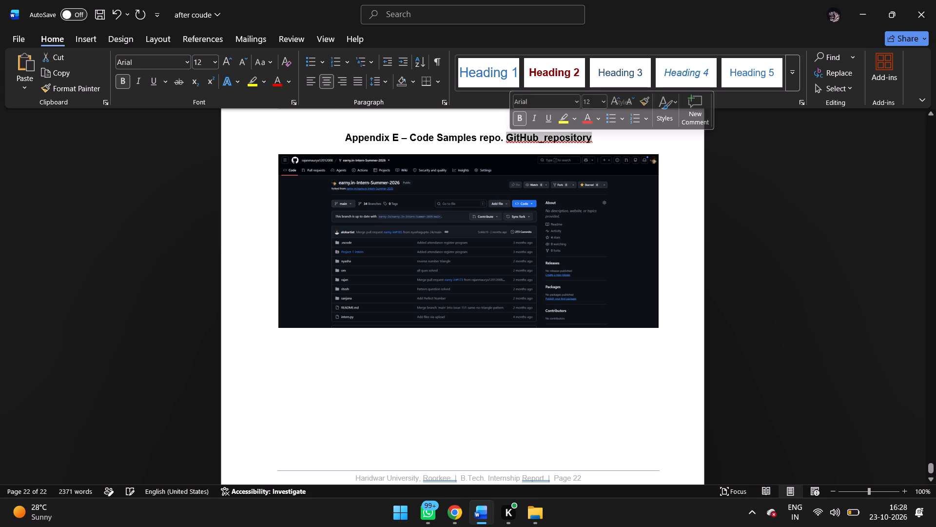
pyautogui.hotkey('ctrl', 'v')
# Add a period after the GitHub_repository link and a → arrow between "repo." and the link.
pyautogui.click(608, 133)
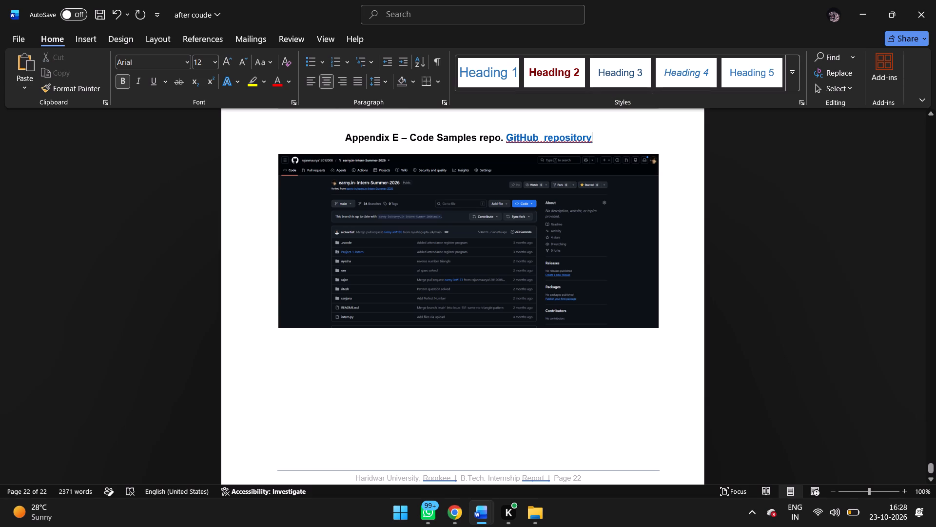
pyautogui.press('.')
pyautogui.press('Return')
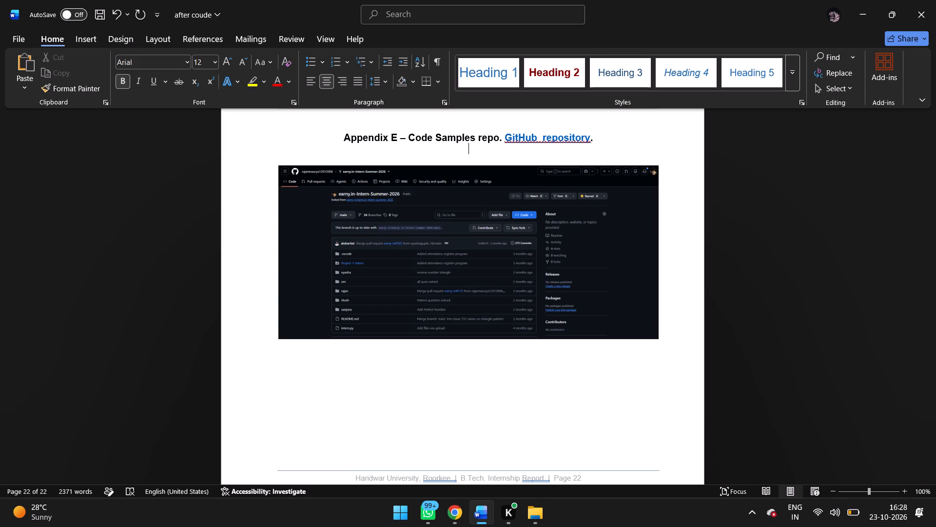
pyautogui.click(503, 138)
pyautogui.press('space')
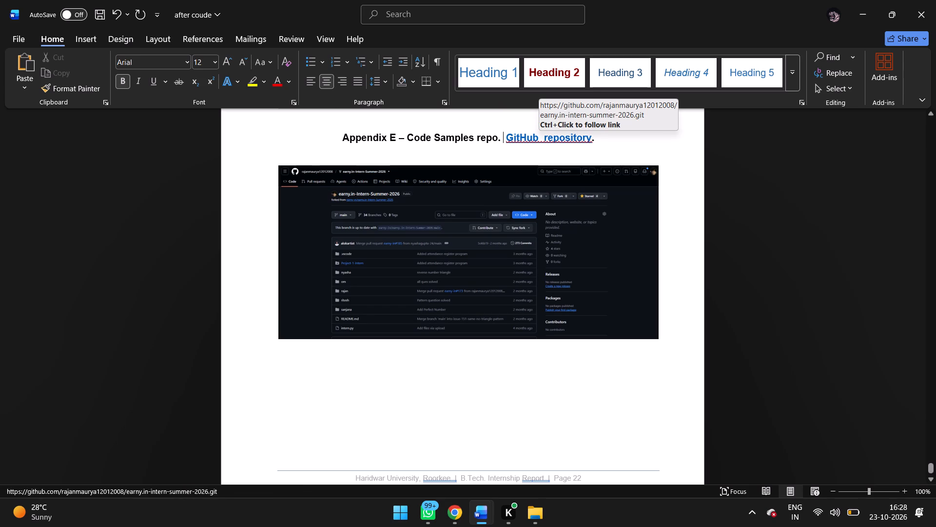
pyautogui.write('-->')
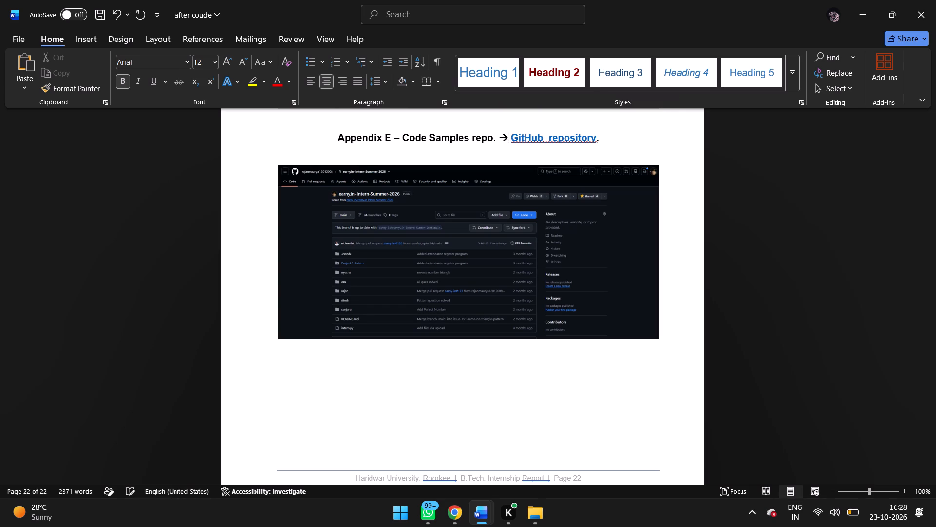
pyautogui.click(622, 139)
pyautogui.press('space')
pyautogui.press('BackSpace')
# Delete the blank line between the Appendix E heading and the repository screenshot.
pyautogui.click(456, 154)
pyautogui.press('BackSpace')
pyautogui.press('BackSpace')
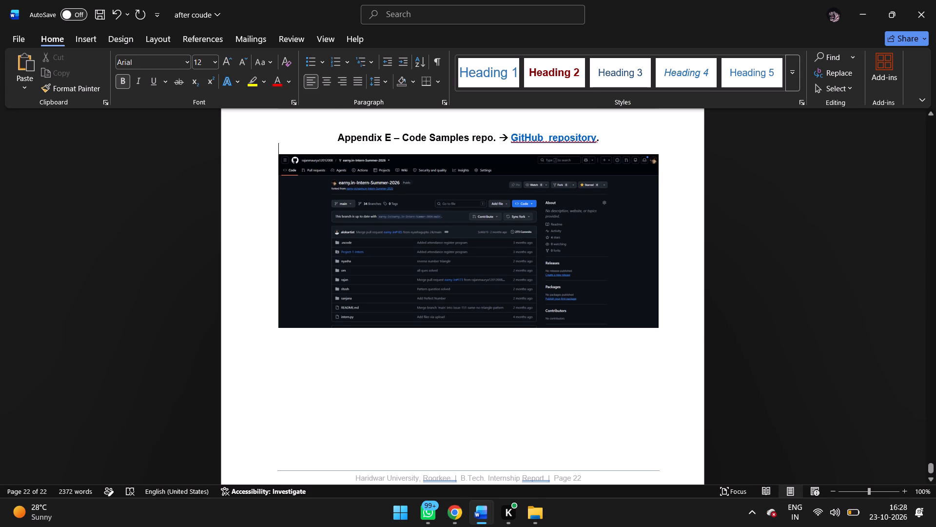
# Stretch the repository screenshot under Appendix E slightly taller from its bottom edge, keeping its width.
pyautogui.click(679, 335)
pyautogui.click(519, 294)
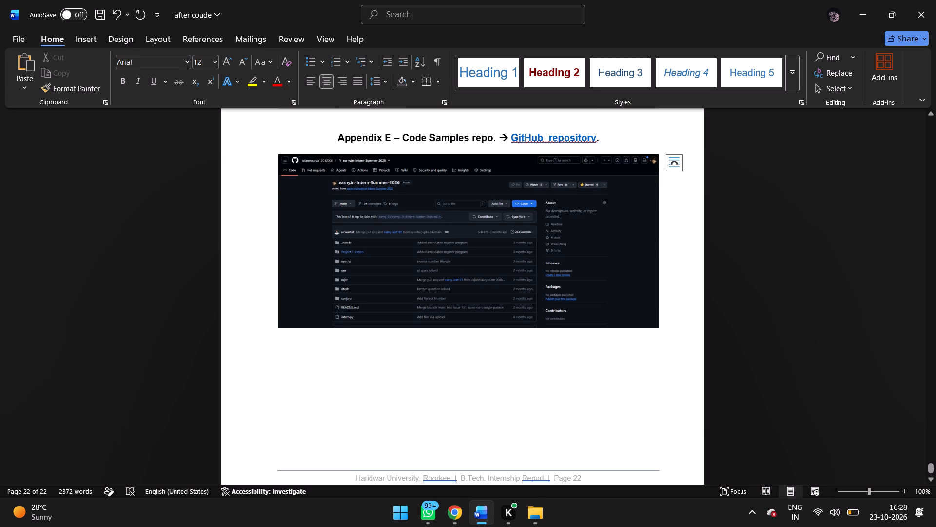
pyautogui.moveTo(471, 327); pyautogui.dragTo(471, 352)
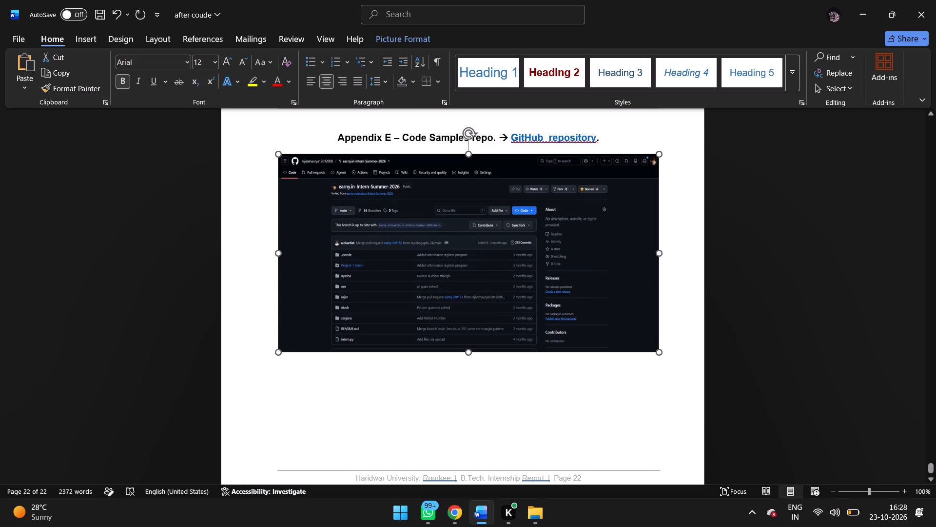
# Shorten the repository screenshot under Appendix E from its bottom edge to about 8 cm tall, keeping its width.
pyautogui.moveTo(471, 352); pyautogui.dragTo(473, 338)
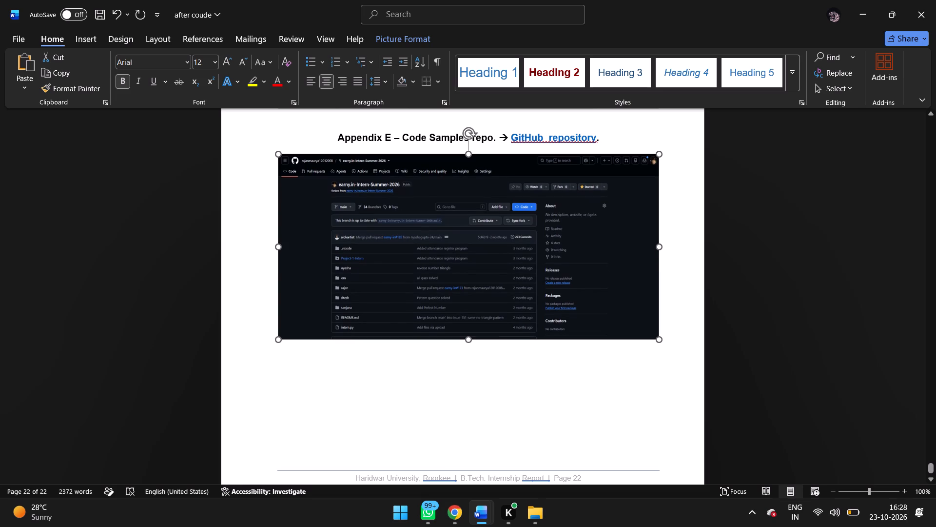
pyautogui.click(474, 379)
pyautogui.click(370, 288)
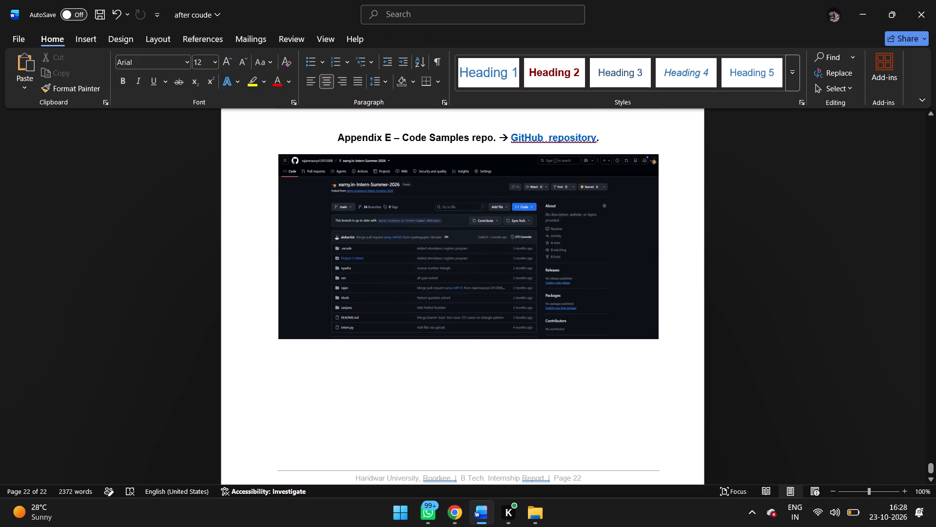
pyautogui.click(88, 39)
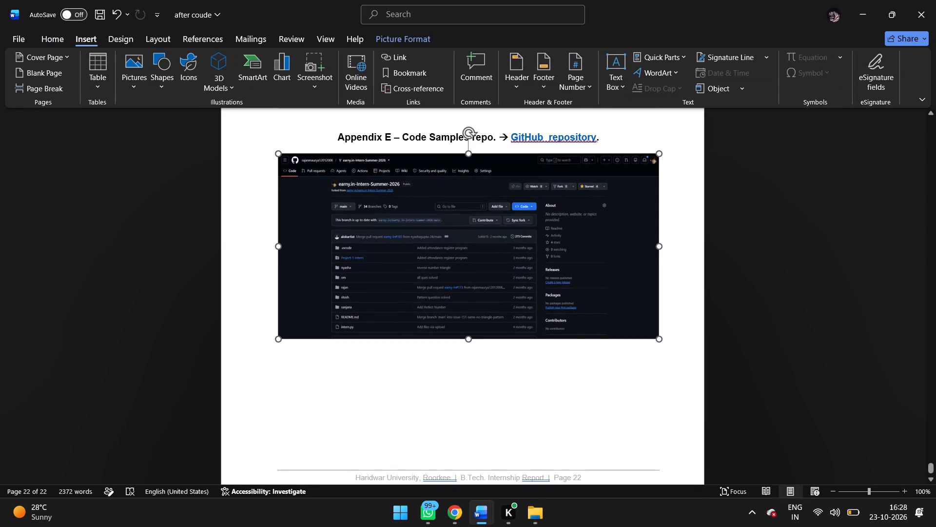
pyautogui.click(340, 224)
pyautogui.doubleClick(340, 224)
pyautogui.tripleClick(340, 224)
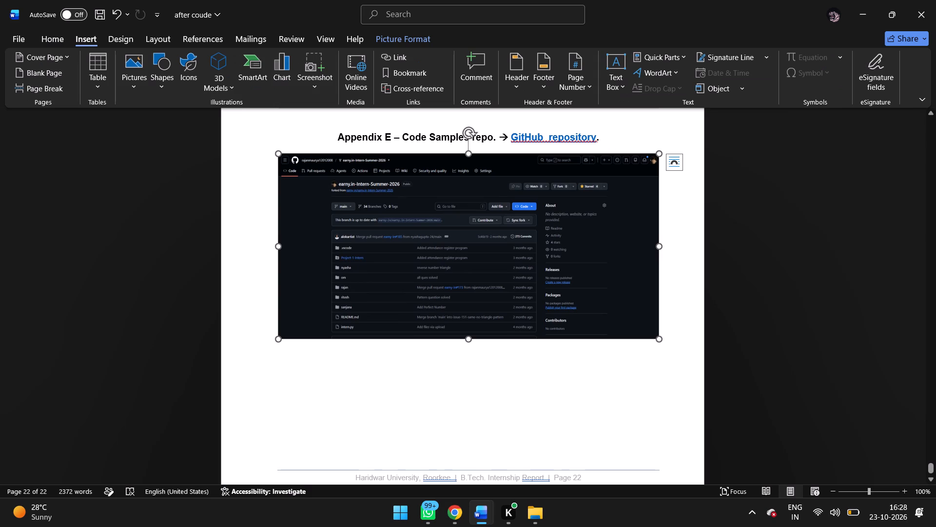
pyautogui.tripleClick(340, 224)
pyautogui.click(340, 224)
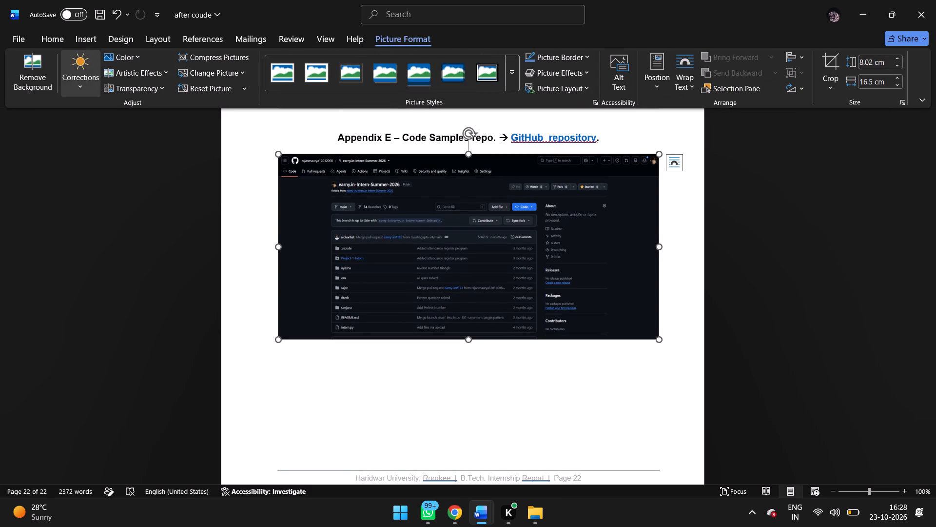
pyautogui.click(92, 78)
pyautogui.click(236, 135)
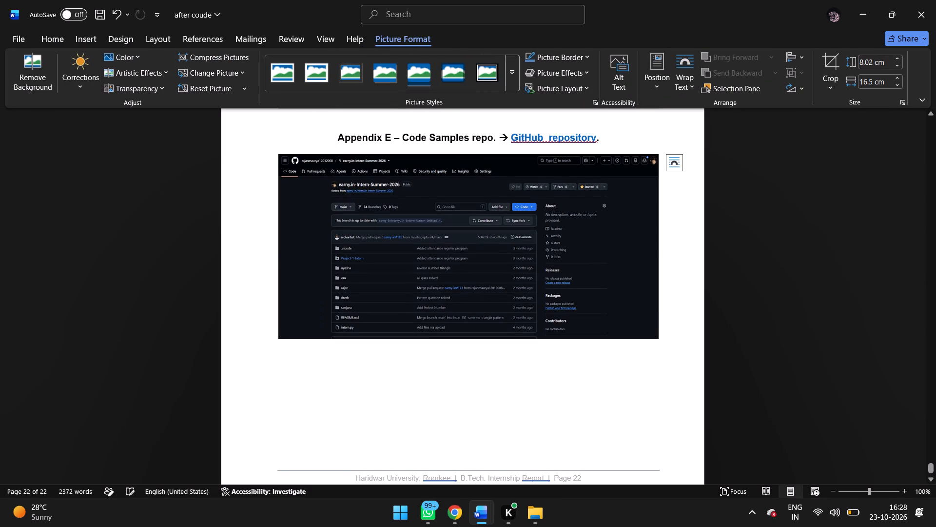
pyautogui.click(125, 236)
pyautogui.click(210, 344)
# Place the text cursor on the line directly below the repository screenshot on page 22.
pyautogui.click(346, 359)
pyautogui.scroll(-1, 362, 355)
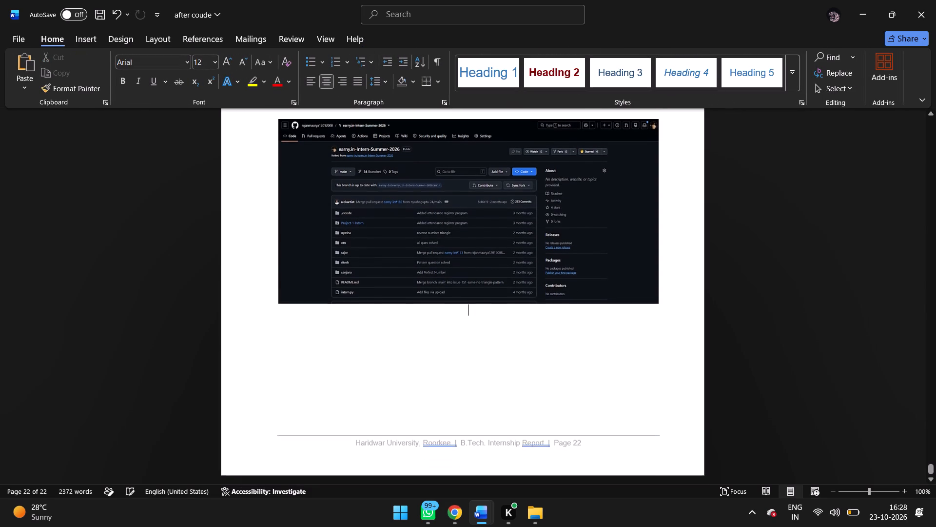
pyautogui.scroll(-1, 362, 355)
pyautogui.click(484, 374)
pyautogui.click(463, 526)
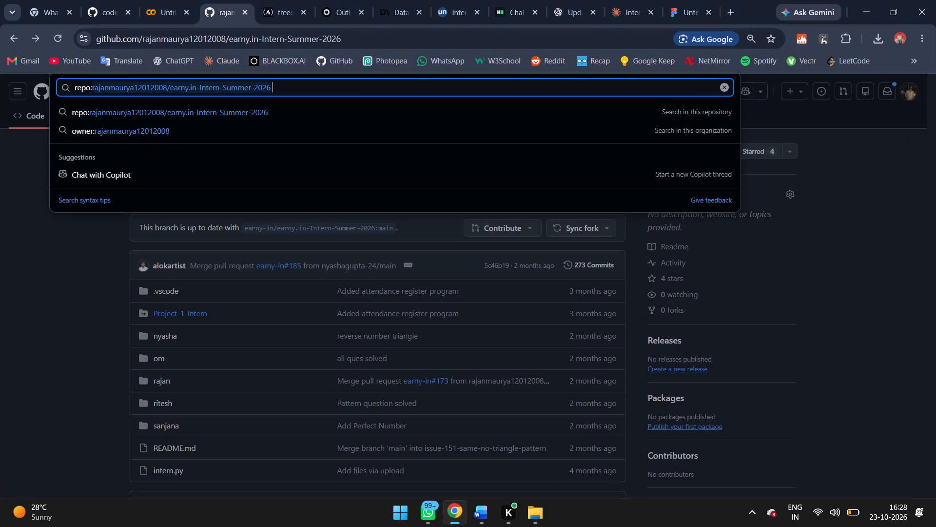
pyautogui.click(122, 322)
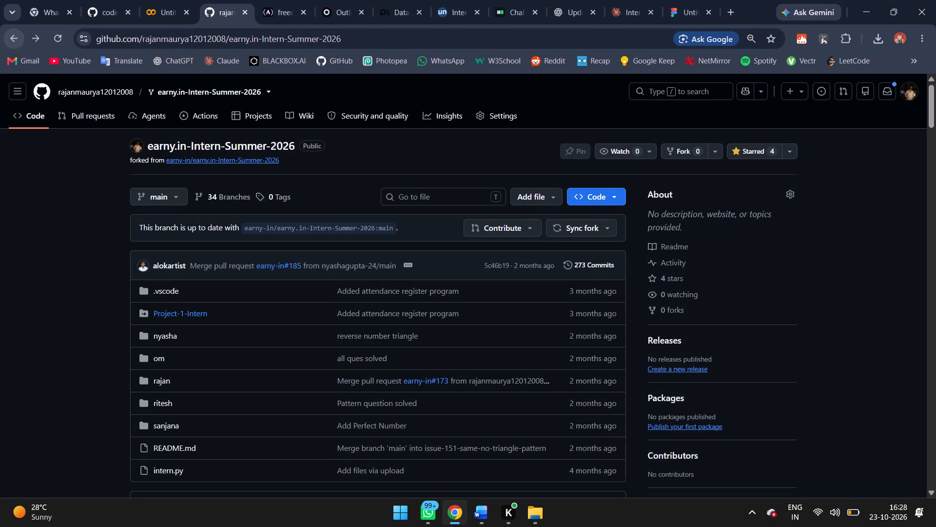
pyautogui.click(112, 88)
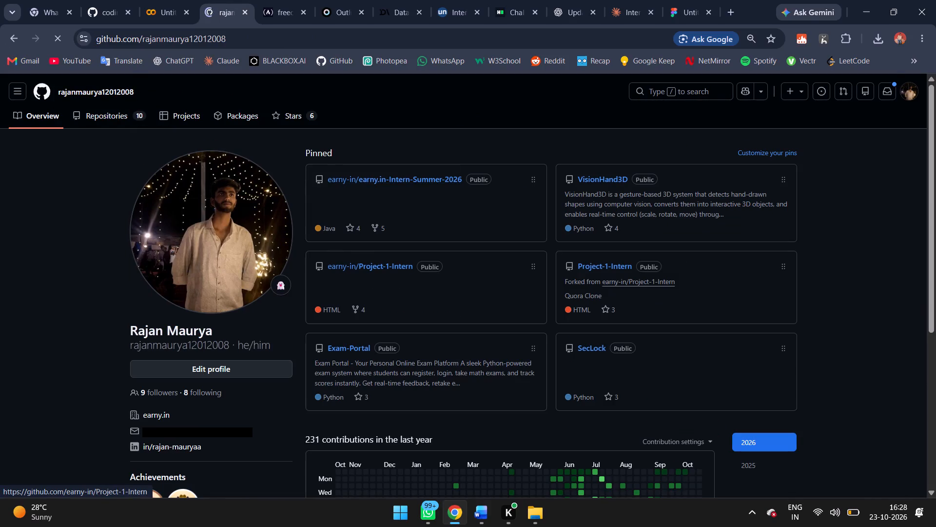
pyautogui.click(392, 268)
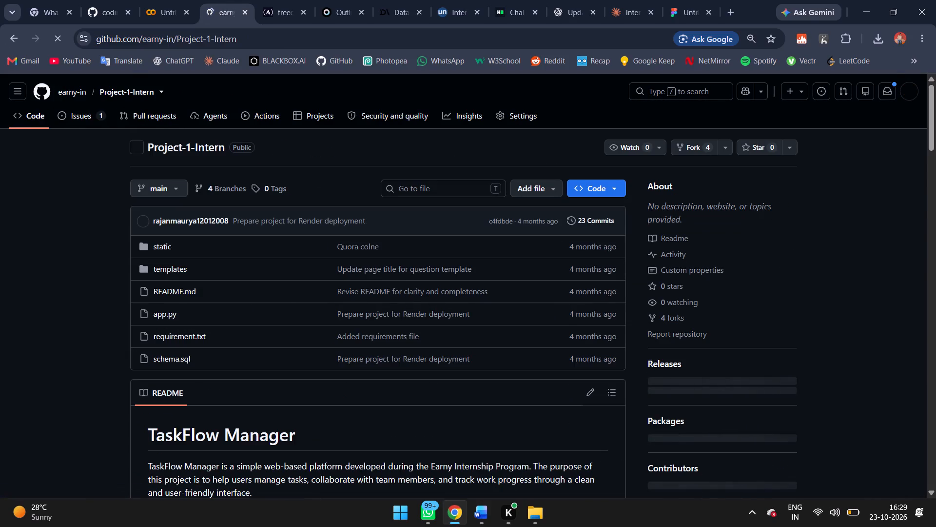
pyautogui.scroll(-2, 140, 169)
pyautogui.scroll(2, 140, 169)
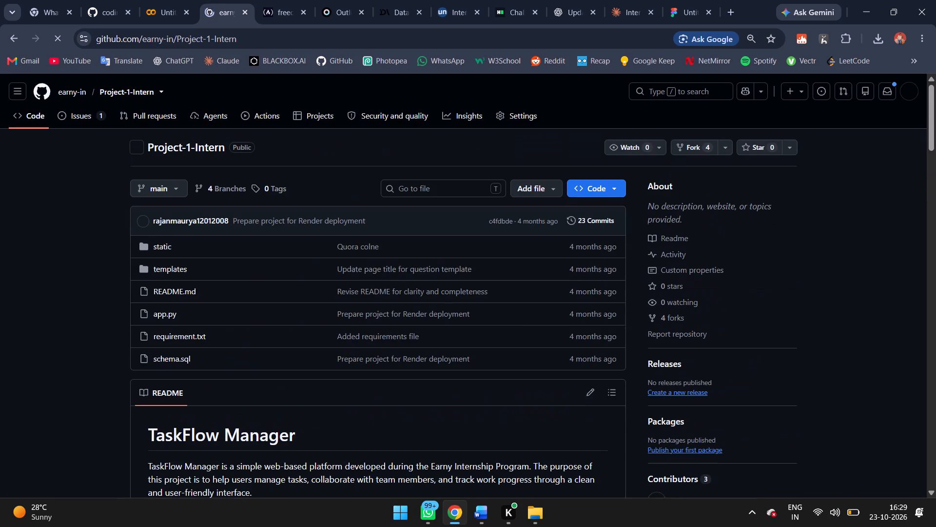
pyautogui.scroll(1, 140, 169)
# Copy the HTTPS clone URL of the Project-1-Intern repository.
pyautogui.click(615, 184)
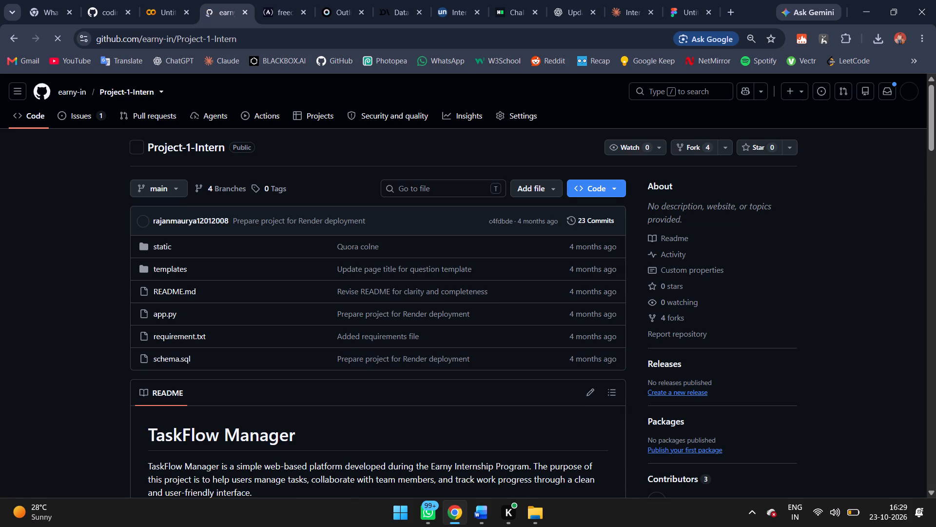
pyautogui.click(612, 284)
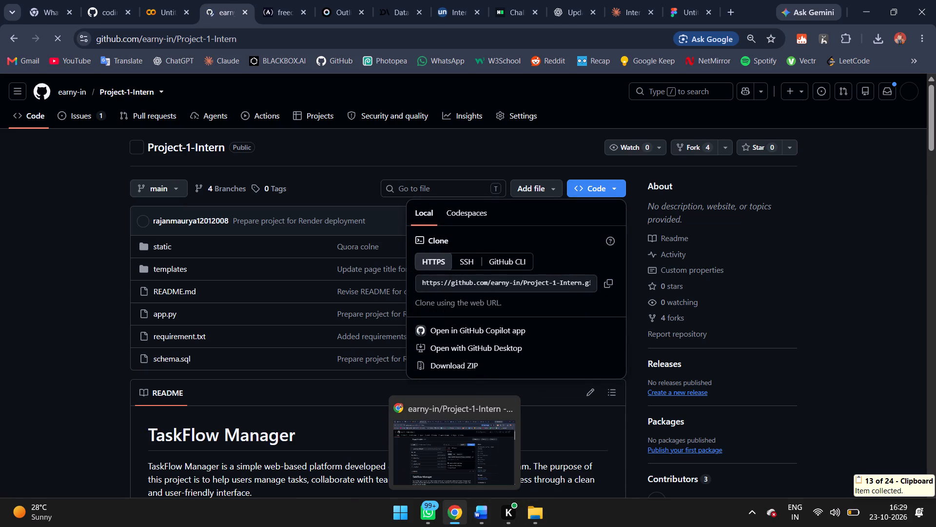
# Switch back to the Word report and add a blank line below the repository screenshot.
pyautogui.click(474, 520)
pyautogui.click(428, 473)
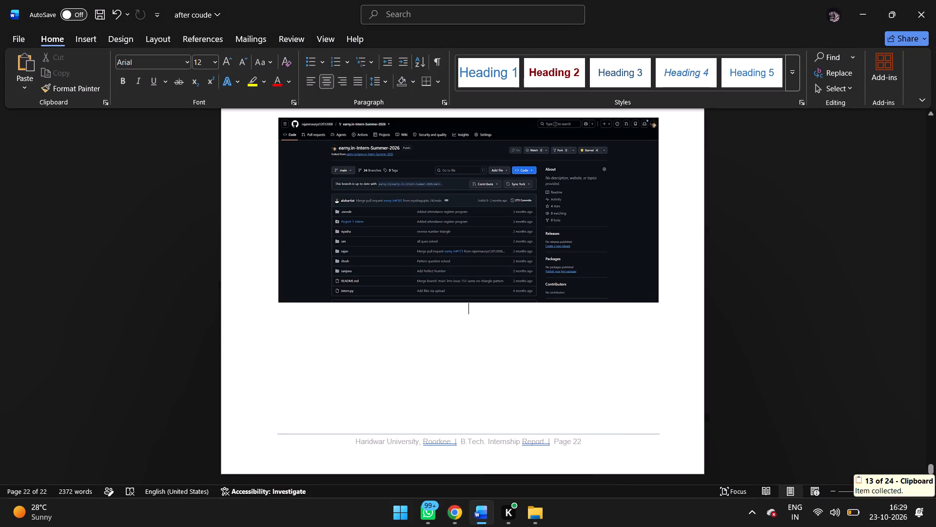
pyautogui.press('Return')
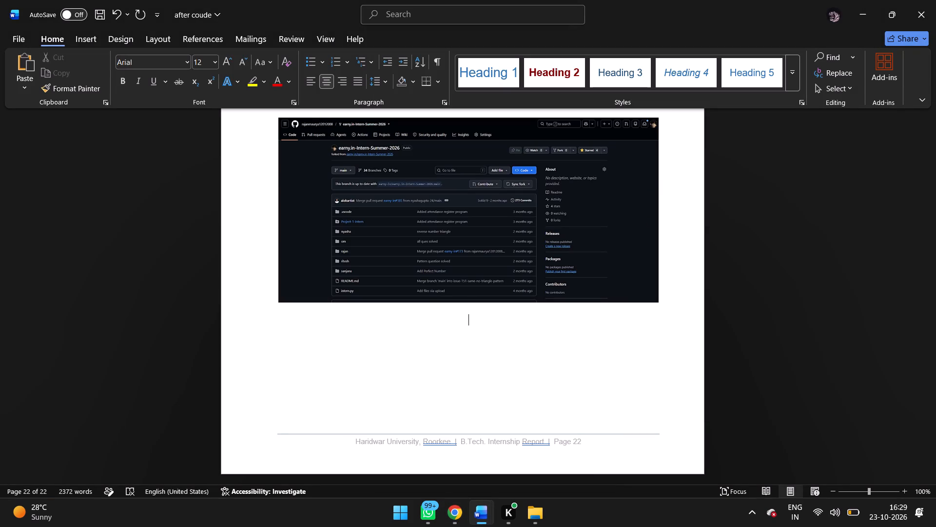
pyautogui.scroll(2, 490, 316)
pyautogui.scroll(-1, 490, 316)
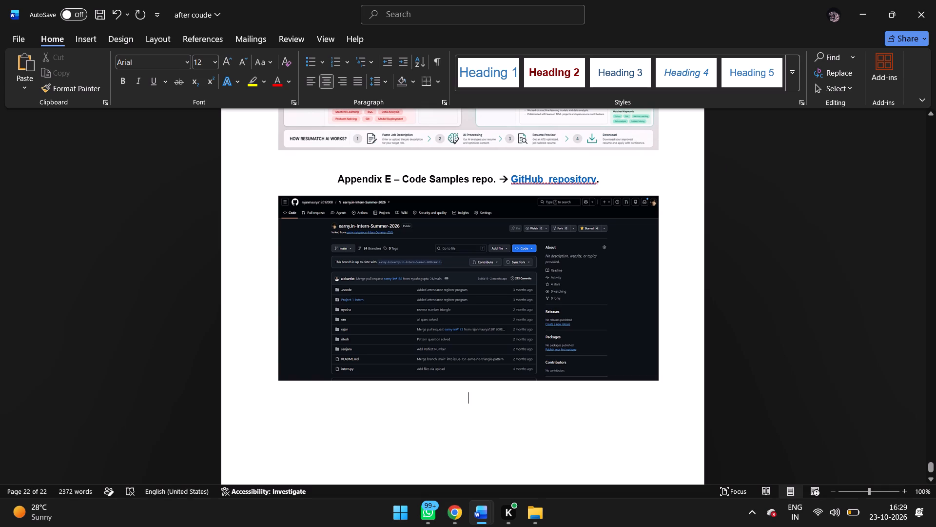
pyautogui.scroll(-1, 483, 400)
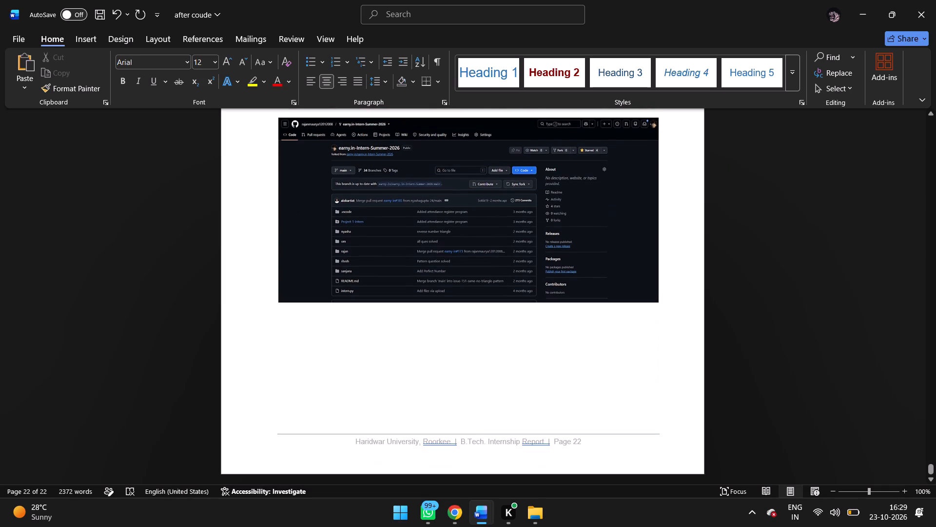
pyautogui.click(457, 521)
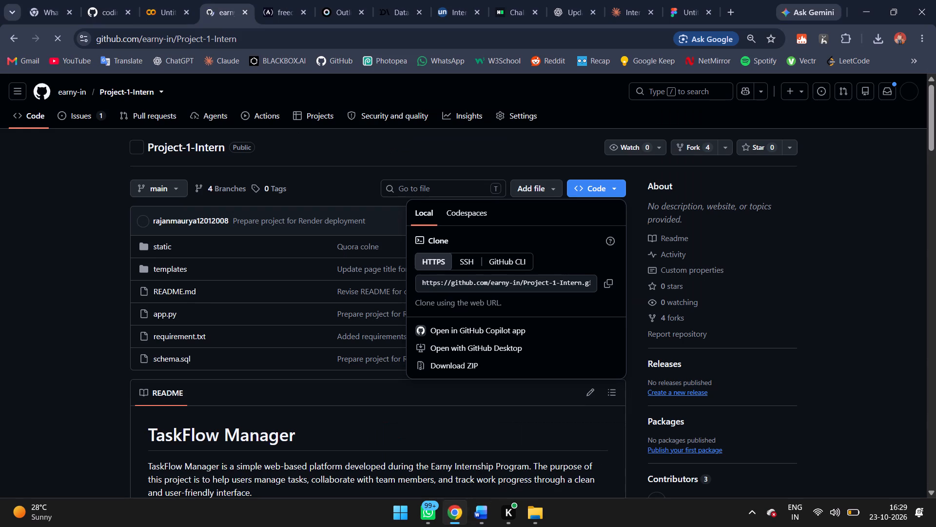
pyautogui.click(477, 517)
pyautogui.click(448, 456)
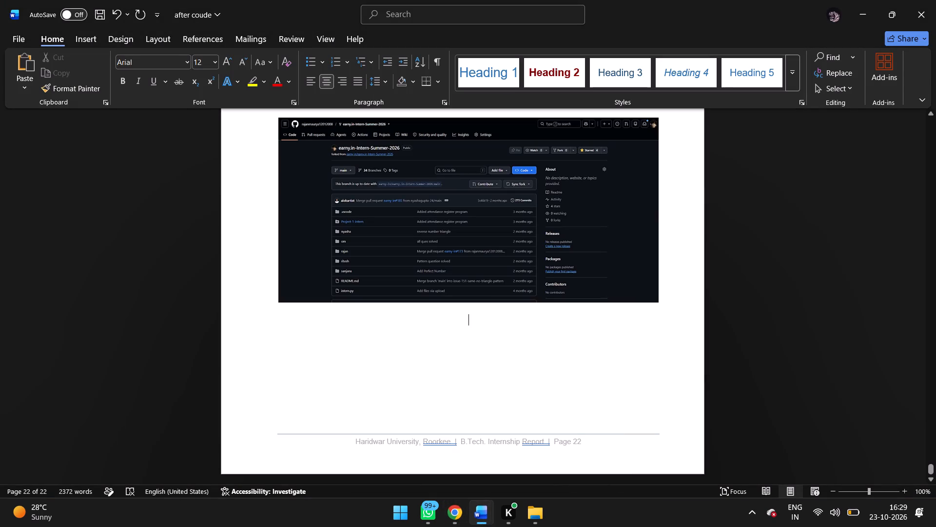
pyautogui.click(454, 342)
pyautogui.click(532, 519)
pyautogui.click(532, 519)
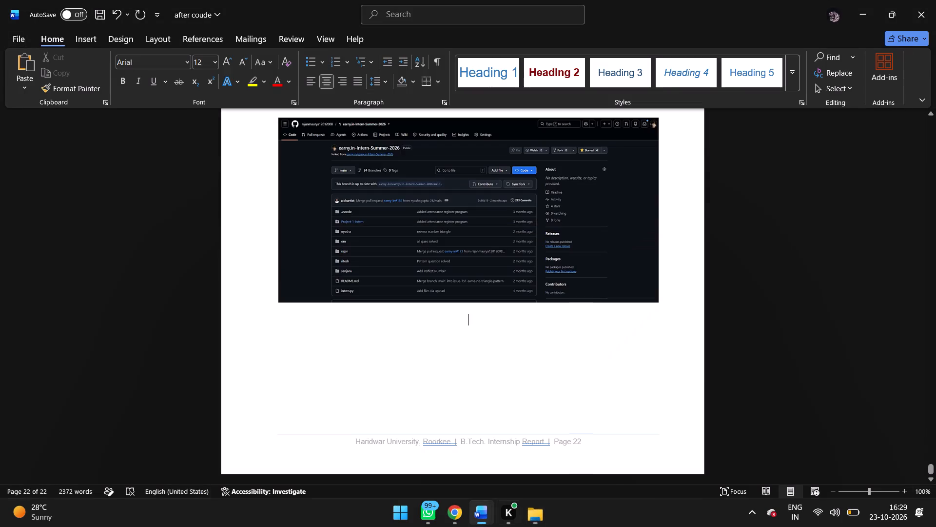
# Review the appendix pages, from the Chapter 11 annexure list through to the Appendix E repository screenshot.
pyautogui.scroll(3, 455, 399)
pyautogui.scroll(8, 441, 267)
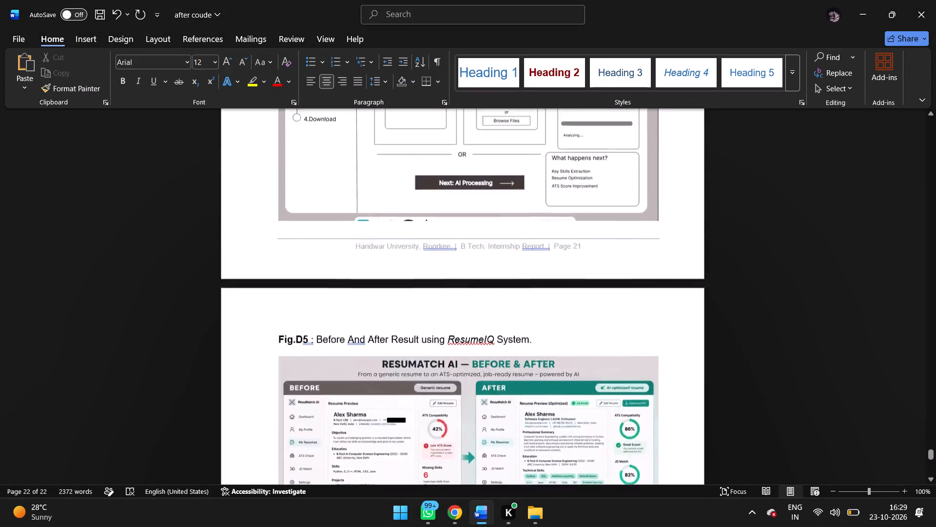
pyautogui.scroll(20, 441, 267)
pyautogui.scroll(11, 441, 267)
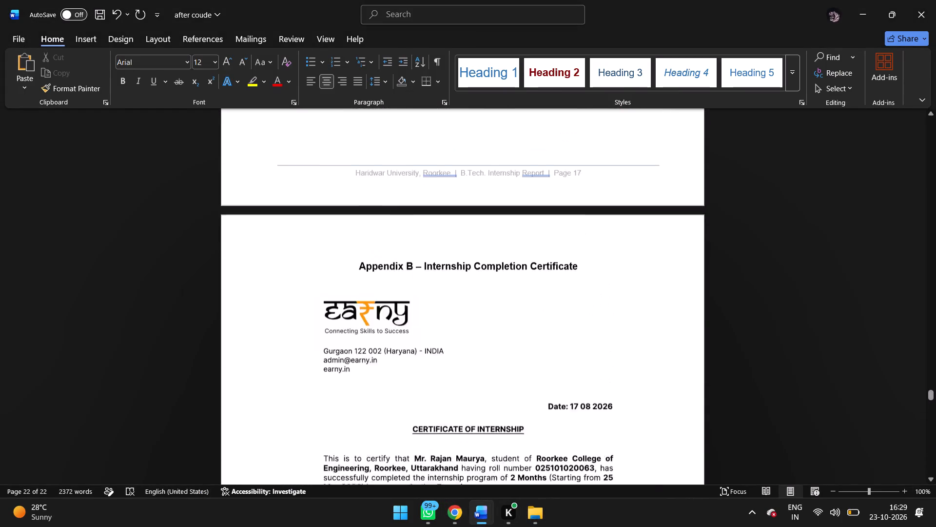
pyautogui.scroll(20, 441, 267)
pyautogui.scroll(1, 441, 267)
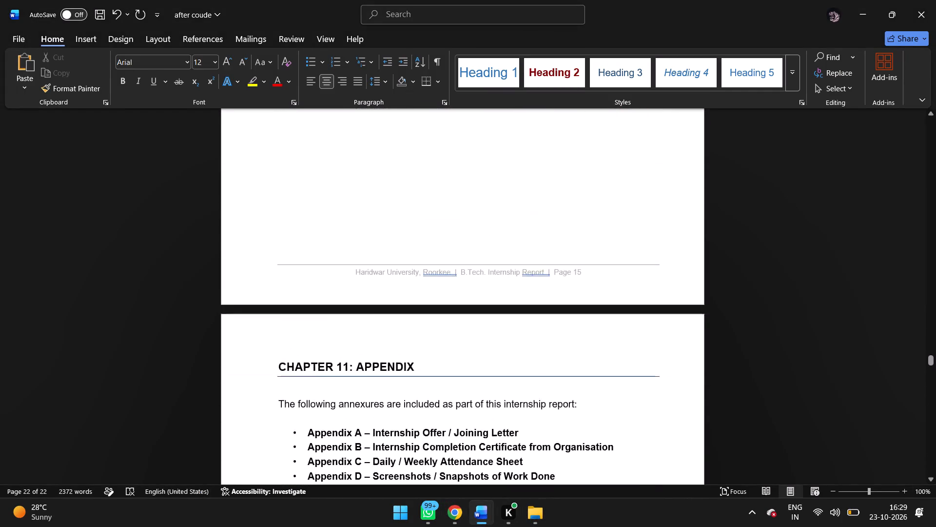
pyautogui.scroll(-1, 441, 267)
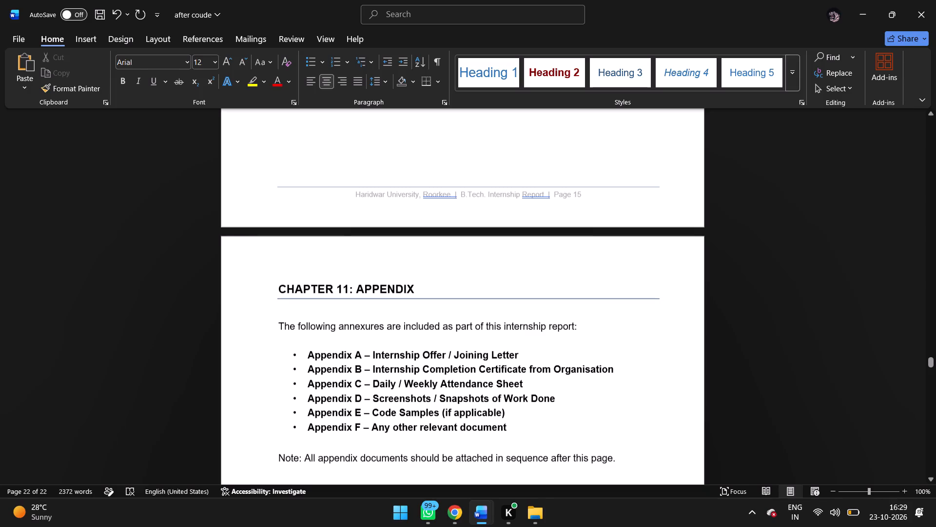
pyautogui.scroll(-20, 414, 379)
pyautogui.scroll(-9, 414, 379)
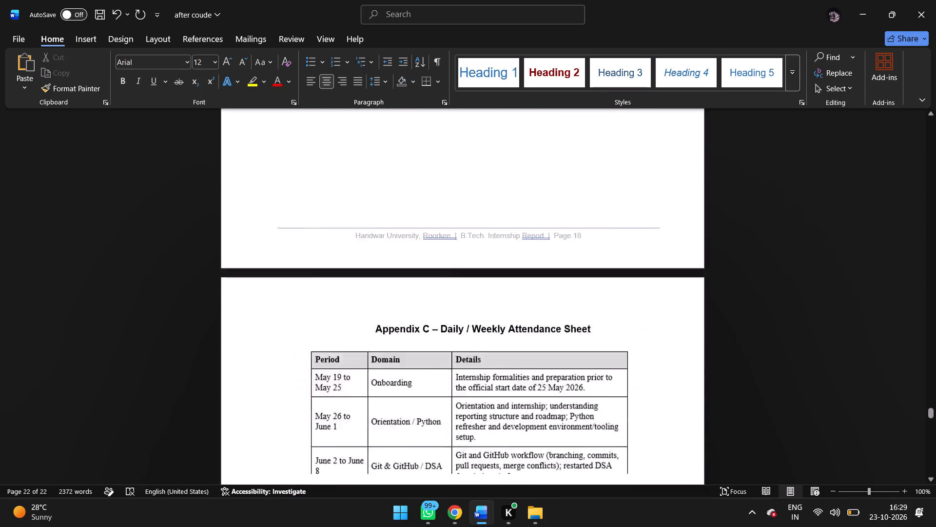
pyautogui.scroll(-16, 415, 349)
pyautogui.scroll(-11, 415, 349)
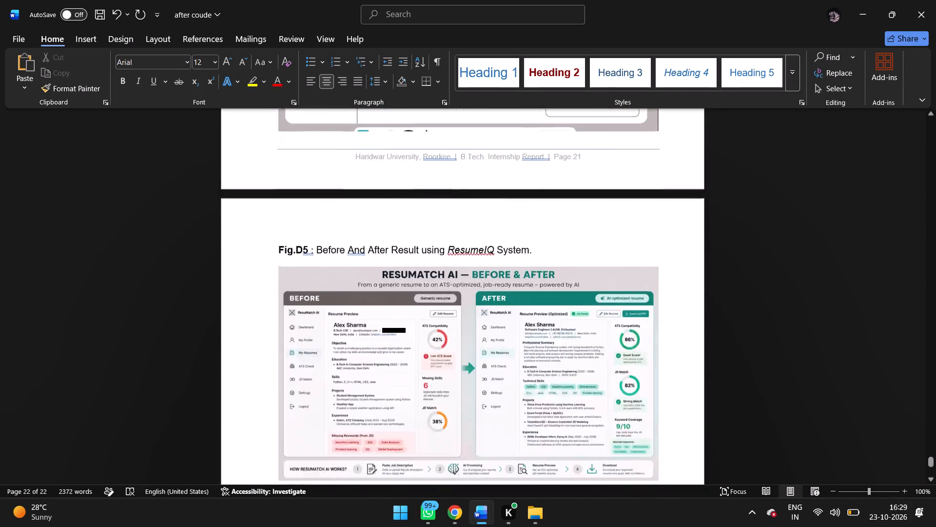
pyautogui.scroll(-6, 415, 349)
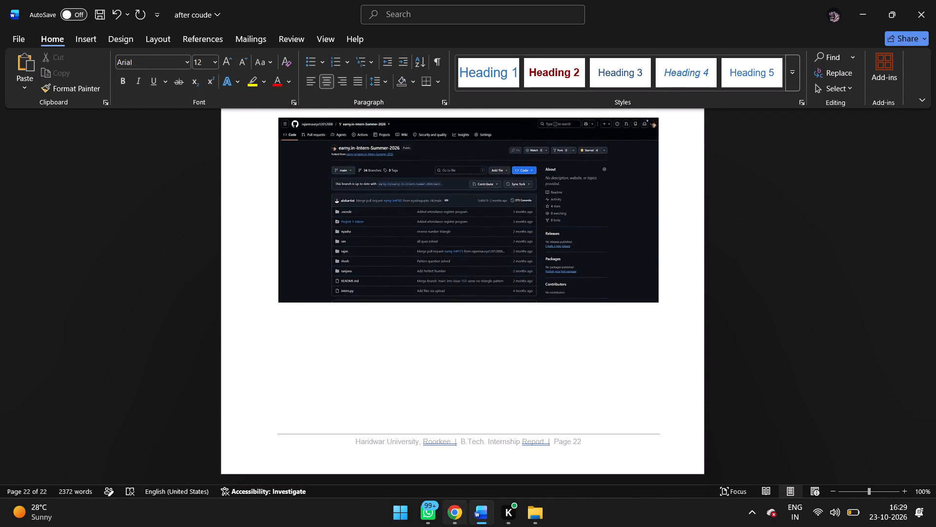
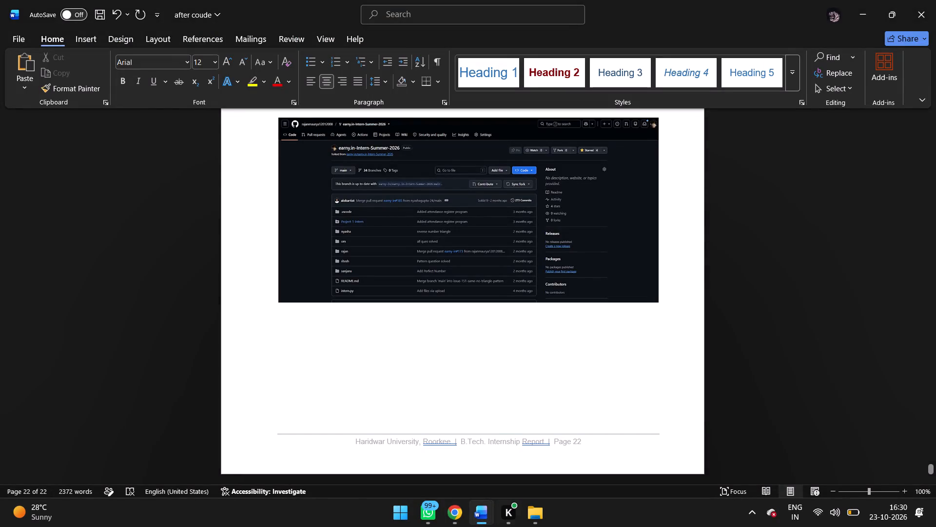
pyautogui.click(534, 522)
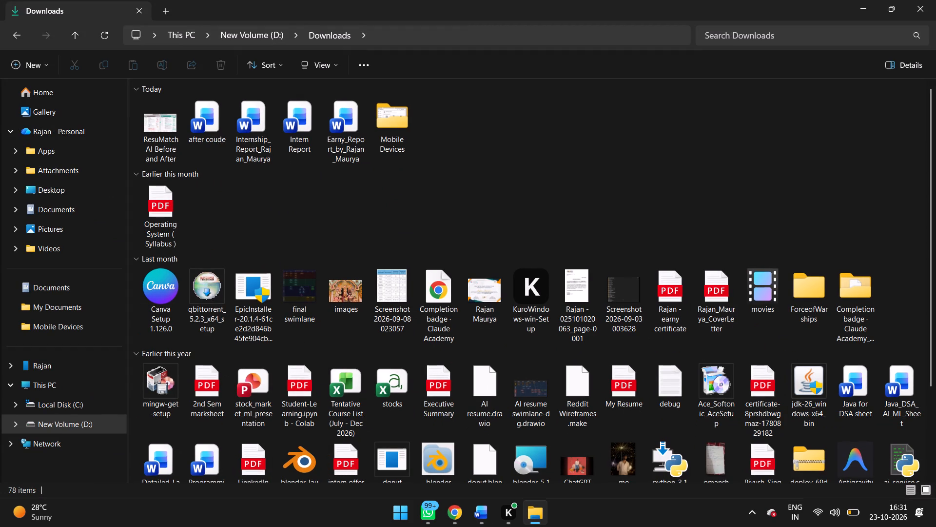
pyautogui.doubleClick(371, 304)
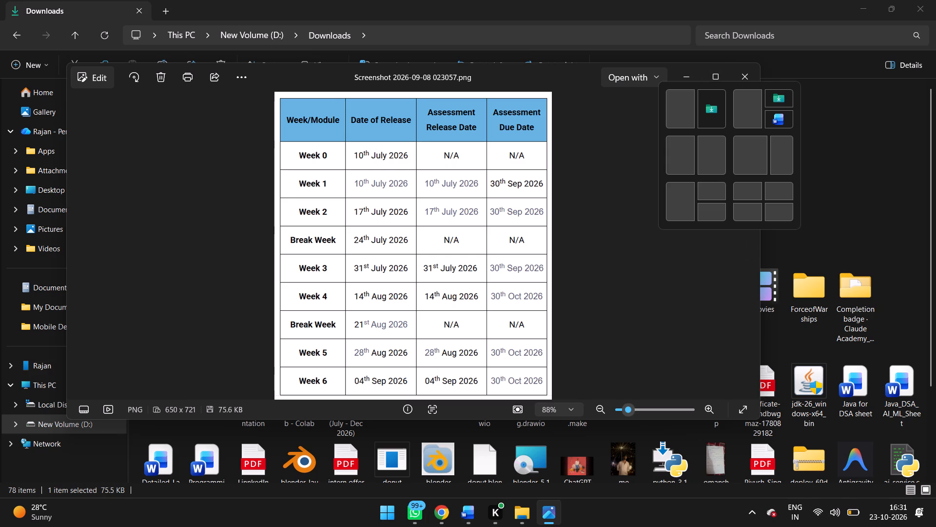
pyautogui.click(745, 86)
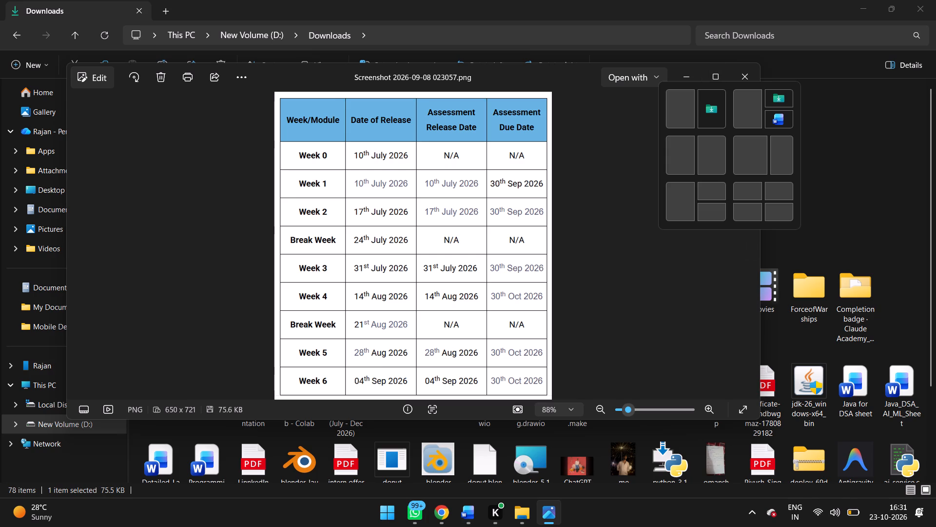
pyautogui.click(745, 80)
pyautogui.click(745, 79)
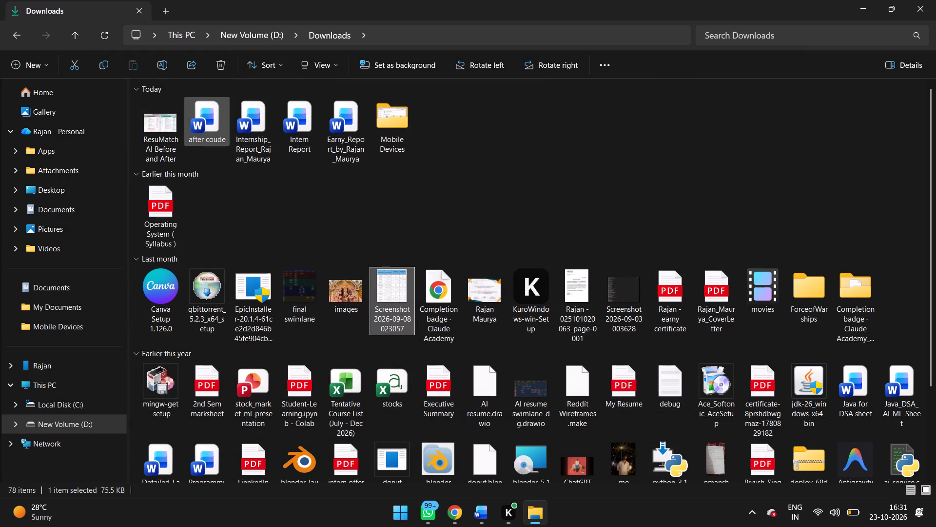
# Switch to the Intern Report document in Word and look through its Results & Interpretation page.
pyautogui.click(475, 526)
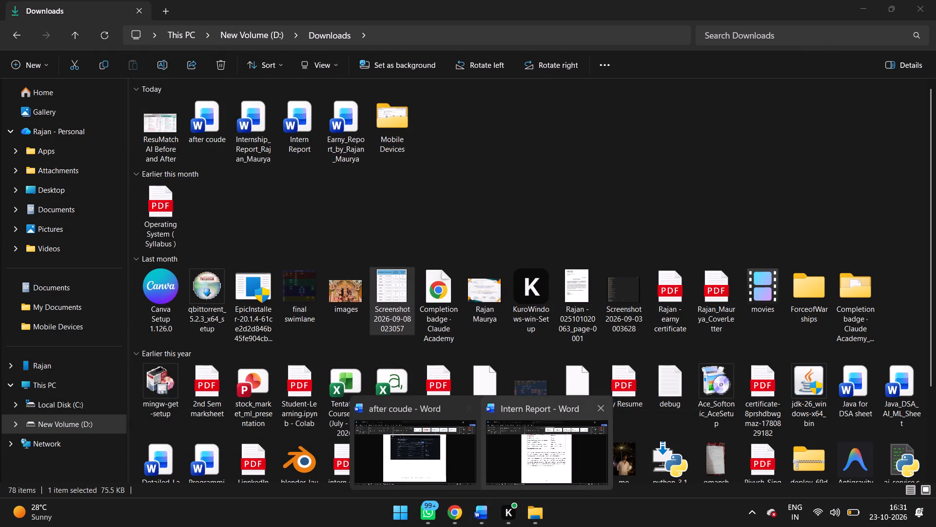
pyautogui.click(504, 472)
pyautogui.scroll(3, 452, 230)
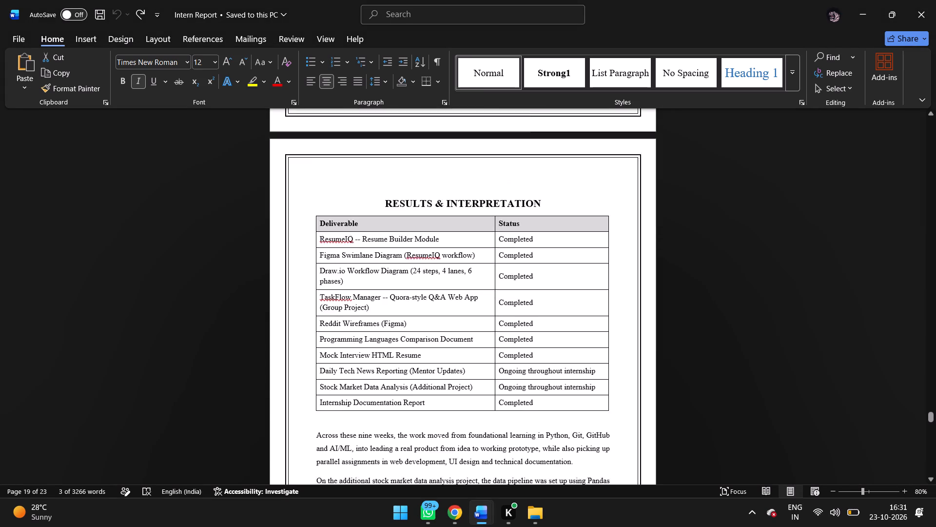
pyautogui.scroll(1, 452, 230)
pyautogui.scroll(-3, 452, 230)
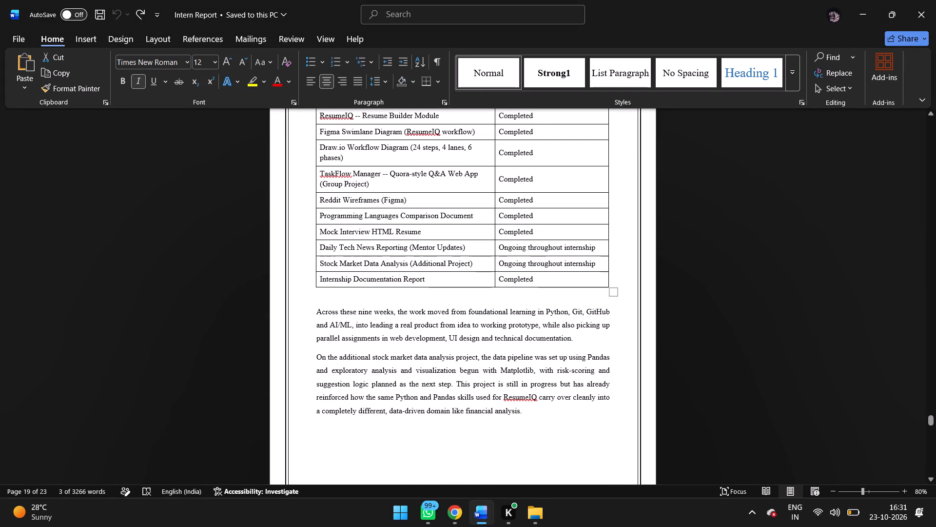
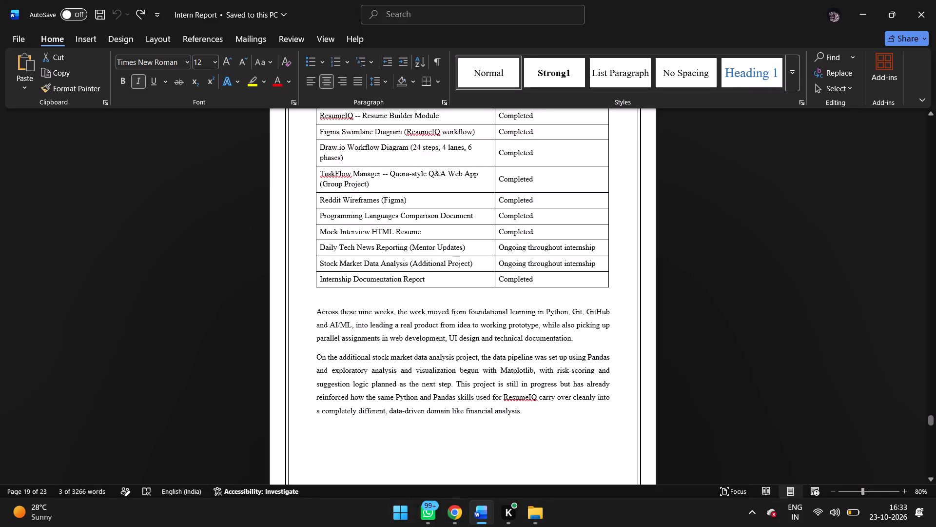
# Look through the Intern Report's pages from Learning Outcomes to Conclusion, and check Appendix E in the after coude document.
pyautogui.scroll(-1, 554, 363)
pyautogui.scroll(-5, 571, 431)
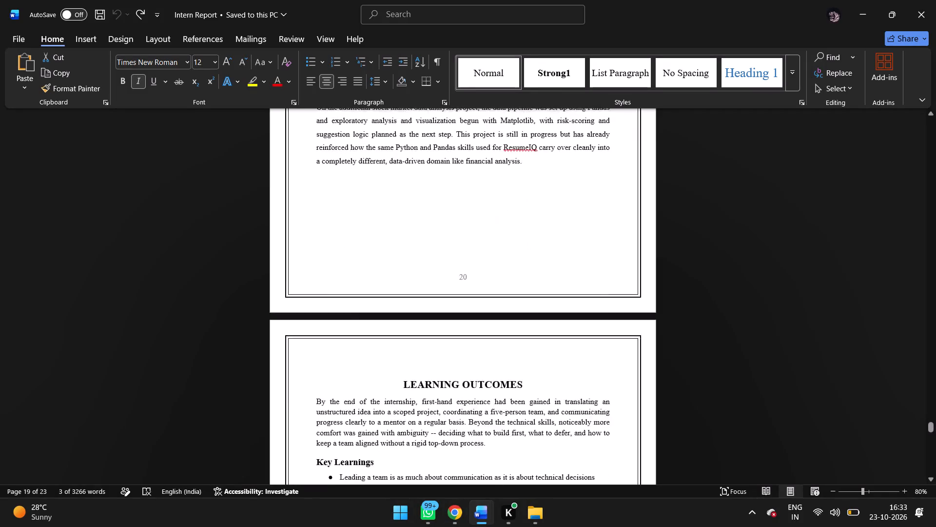
pyautogui.scroll(-4, 570, 410)
pyautogui.scroll(-4, 515, 385)
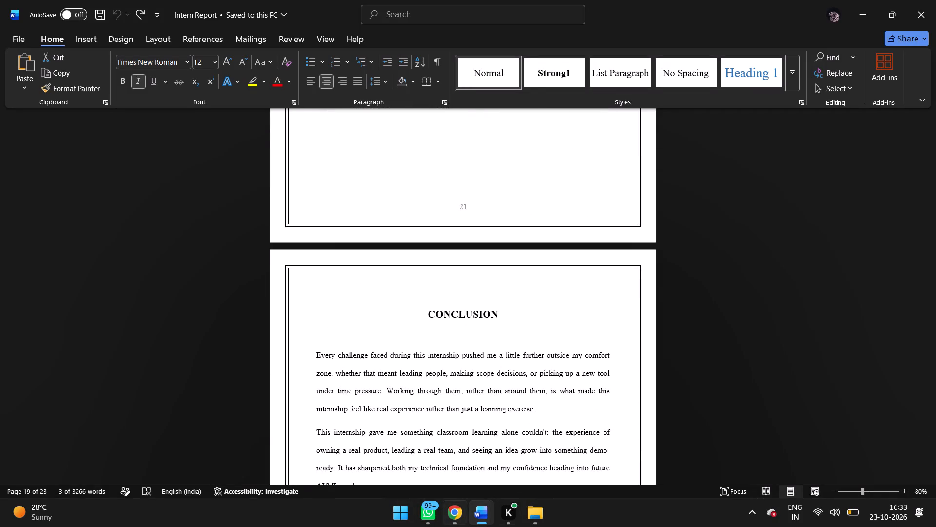
pyautogui.click(489, 520)
pyautogui.click(439, 465)
pyautogui.click(479, 350)
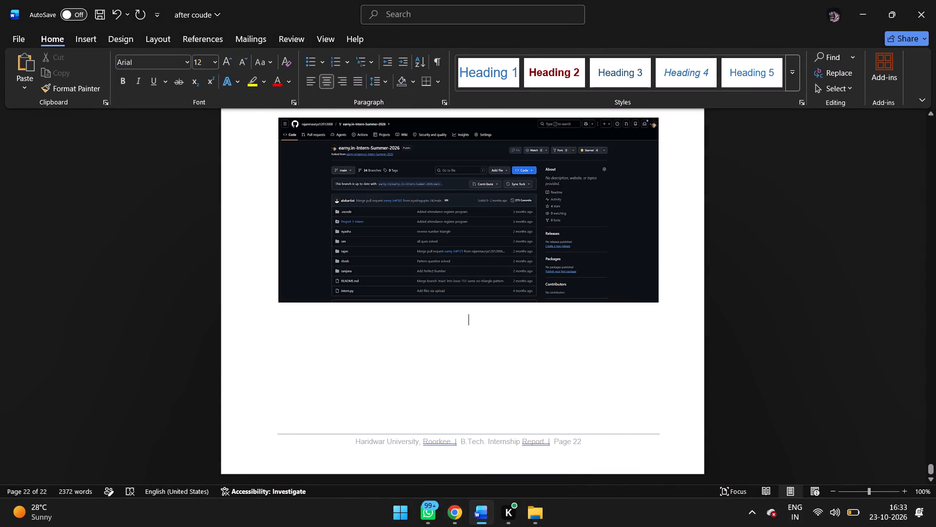
pyautogui.scroll(4, 480, 385)
pyautogui.scroll(-2, 480, 385)
# Switch to the Intern Report and copy the TaskFlow description line from its Visual Output & Dashboard Snapshots section.
pyautogui.click(484, 515)
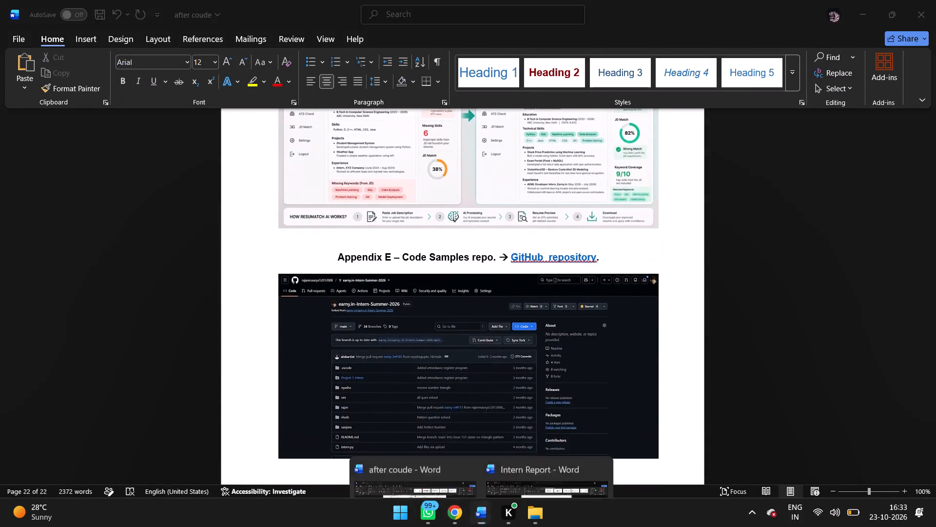
pyautogui.click(516, 463)
pyautogui.scroll(-12, 507, 349)
pyautogui.scroll(3, 501, 344)
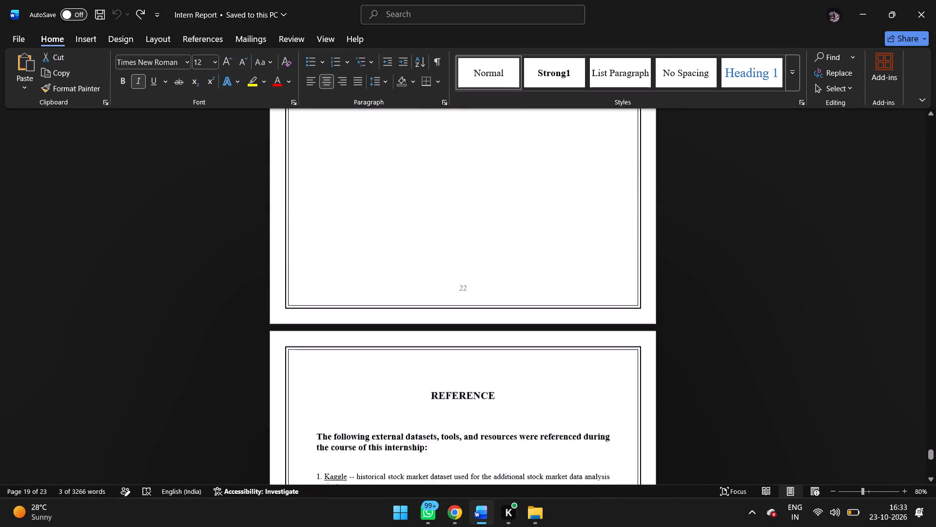
pyautogui.scroll(20, 500, 344)
pyautogui.scroll(15, 500, 344)
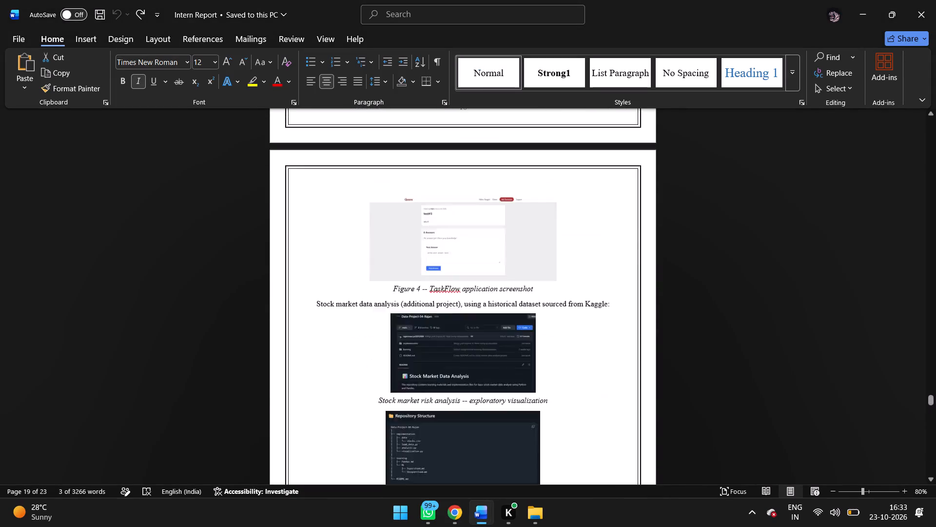
pyautogui.scroll(1, 514, 324)
pyautogui.scroll(-3, 514, 324)
pyautogui.scroll(10, 514, 324)
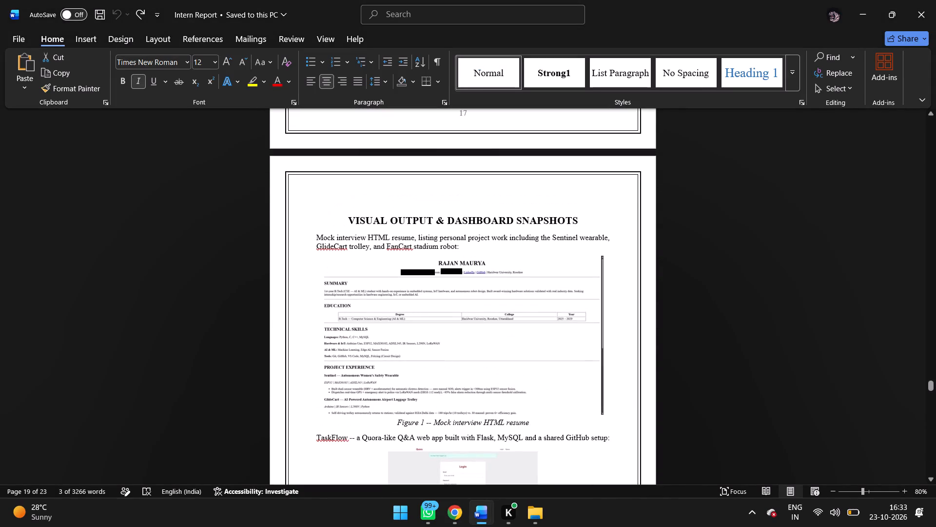
pyautogui.scroll(-1, 441, 334)
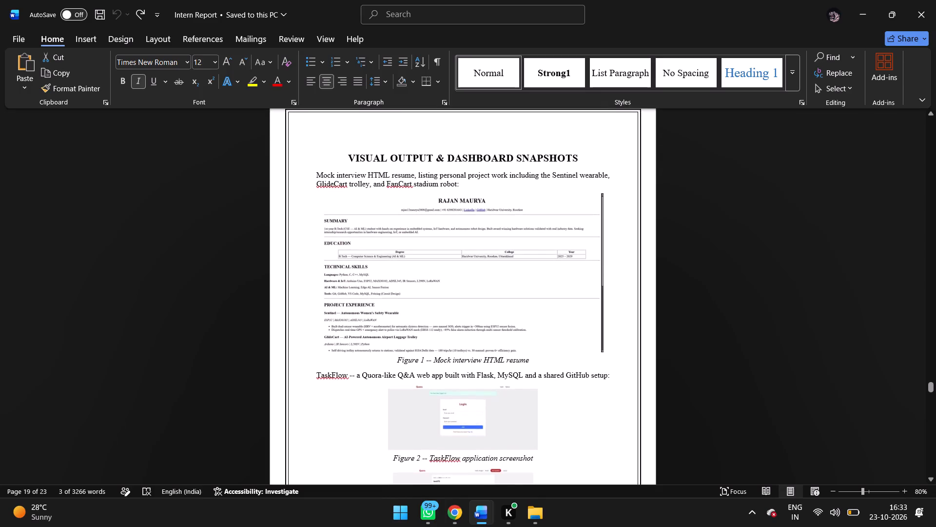
pyautogui.scroll(-2, 441, 334)
pyautogui.keyDown('ctrl'); pyautogui.scroll(4, 441, 334); pyautogui.keyUp('ctrl')
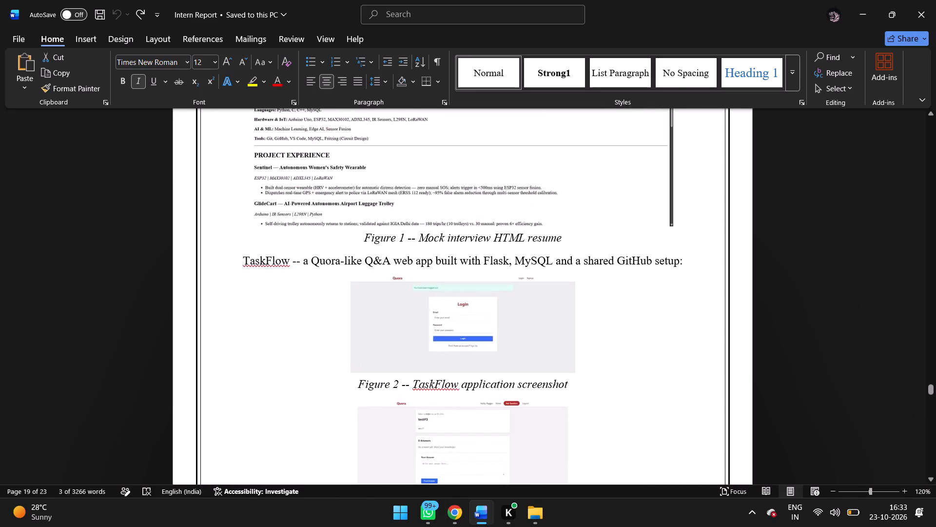
pyautogui.scroll(-1, 441, 334)
pyautogui.scroll(1, 441, 334)
pyautogui.moveTo(242, 260); pyautogui.dragTo(749, 269)
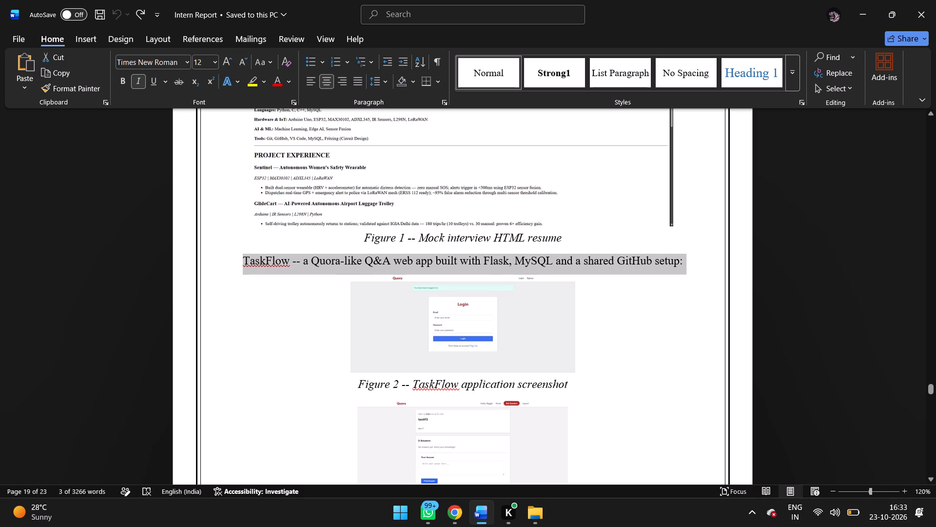
pyautogui.moveTo(749, 269); pyautogui.dragTo(695, 272)
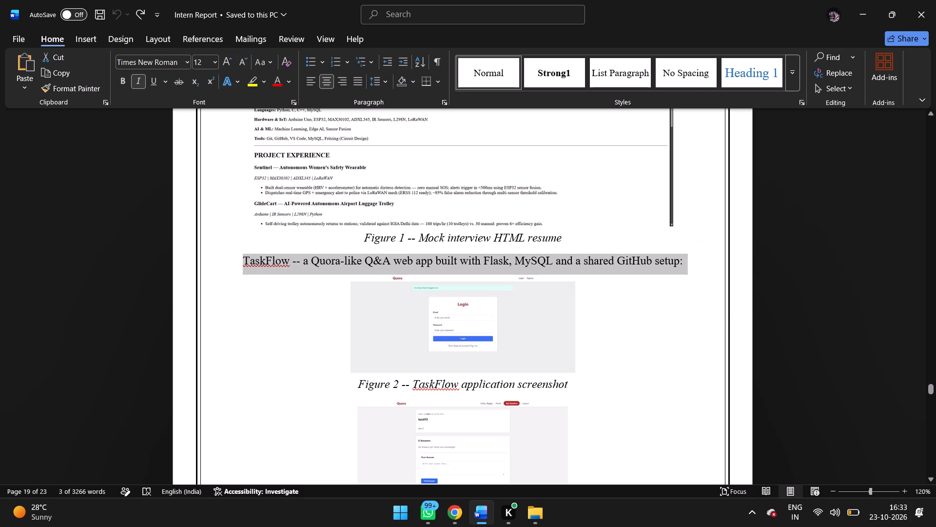
pyautogui.rightClick(567, 265)
pyautogui.click(608, 74)
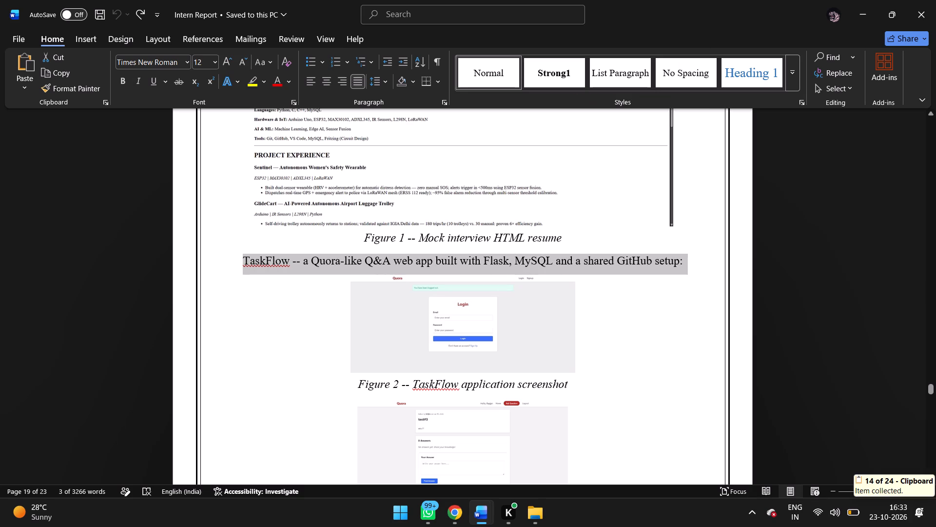
# Switch to the after coude document and remove the arrow and GitHub repository link from the Appendix E heading.
pyautogui.click(474, 511)
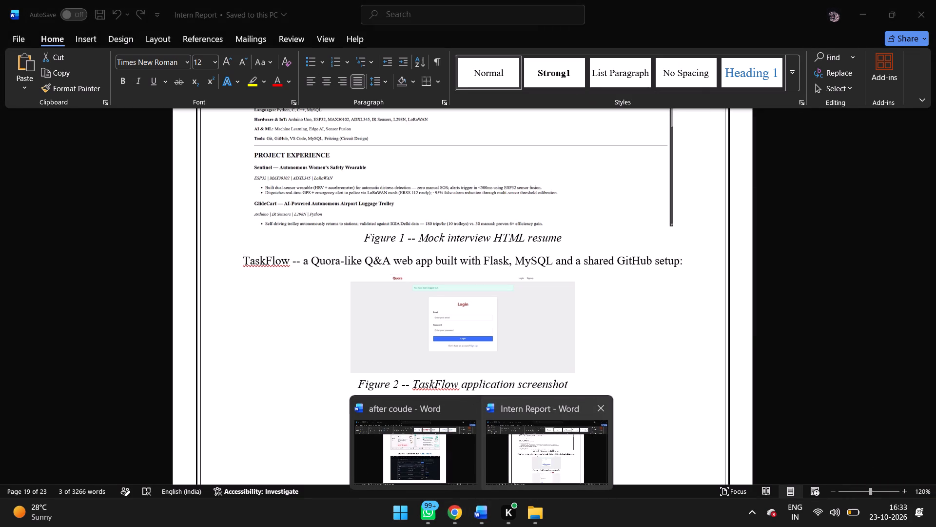
pyautogui.click(463, 459)
pyautogui.scroll(-4, 561, 351)
pyautogui.click(531, 350)
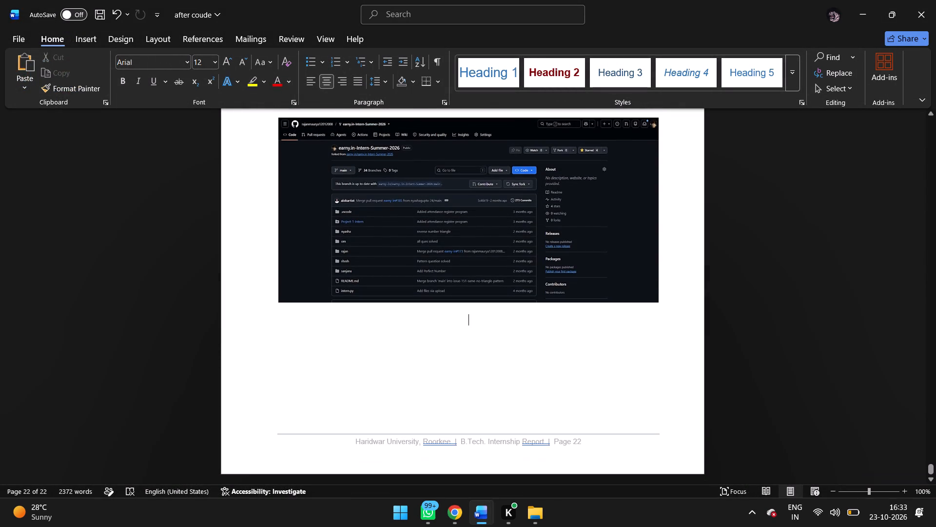
pyautogui.press('BackSpace')
pyautogui.scroll(1, 531, 350)
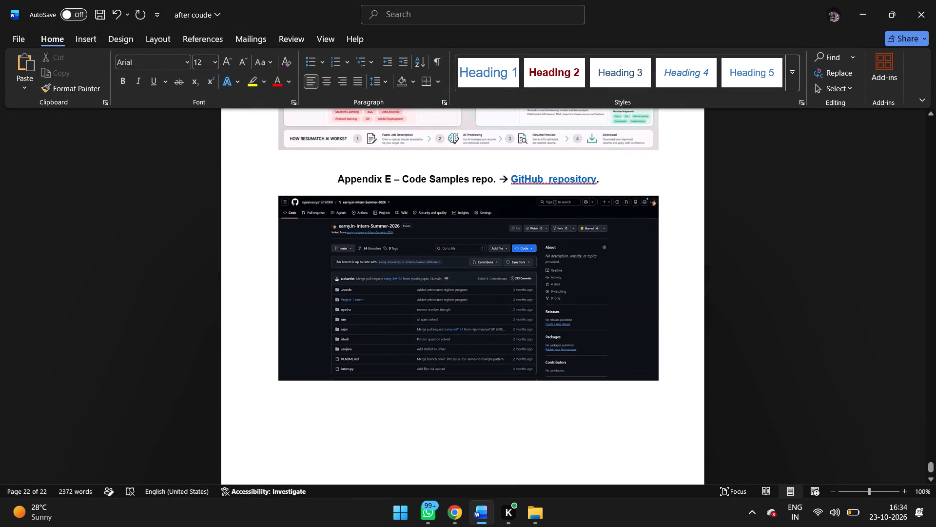
pyautogui.scroll(-1, 531, 350)
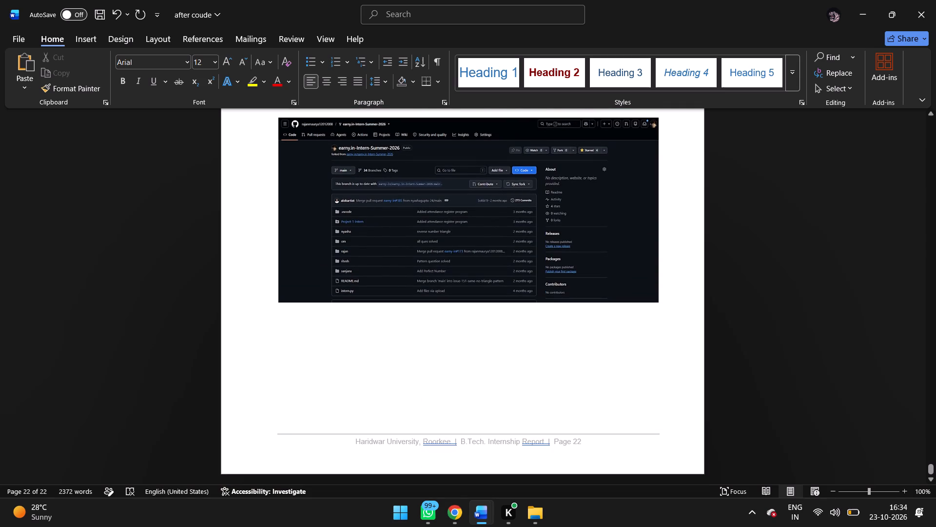
pyautogui.scroll(1, 531, 350)
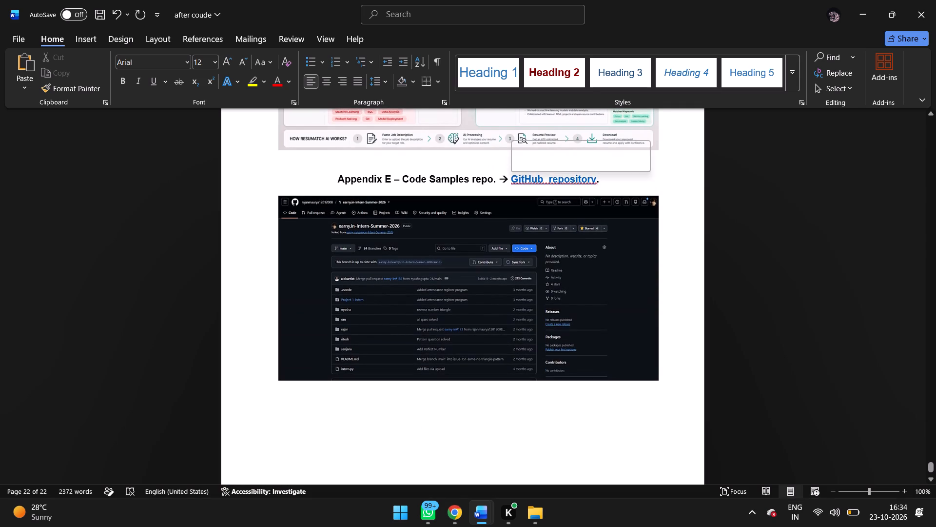
pyautogui.moveTo(512, 180); pyautogui.dragTo(596, 180)
pyautogui.press('BackSpace')
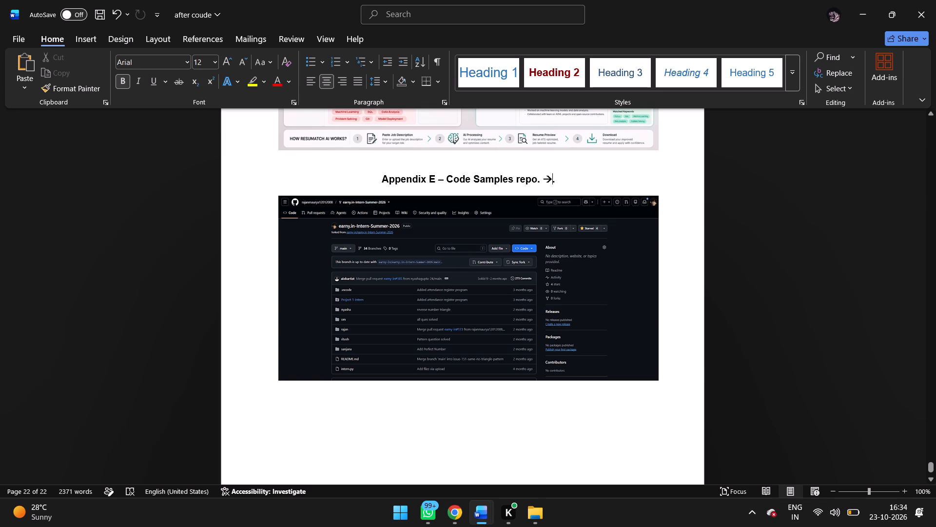
pyautogui.press('BackSpace')
pyautogui.press('BackSpace')
pyautogui.press('Delete')
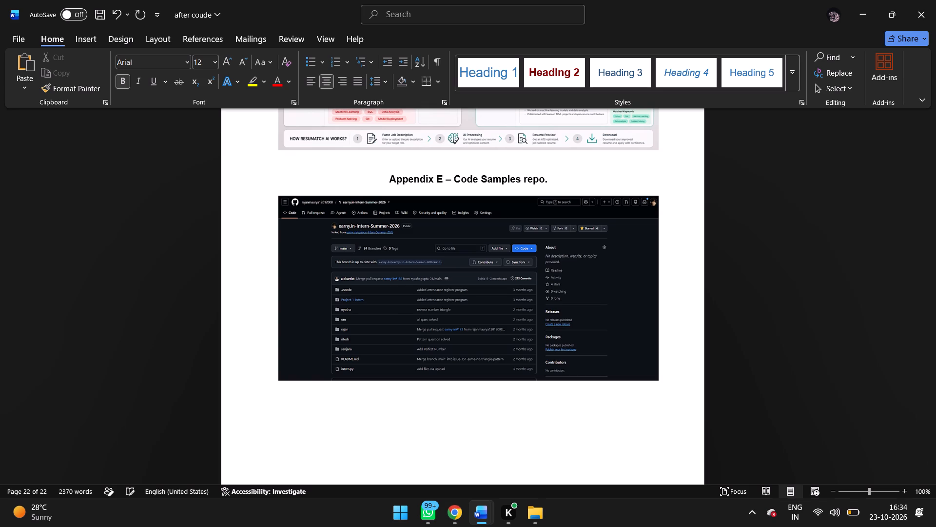
# Add a left-aligned caption line below the Appendix E heading, reading "Fig.E1: " followed by the copied TaskFlow description.
pyautogui.press('Return')
pyautogui.press('BackSpace')
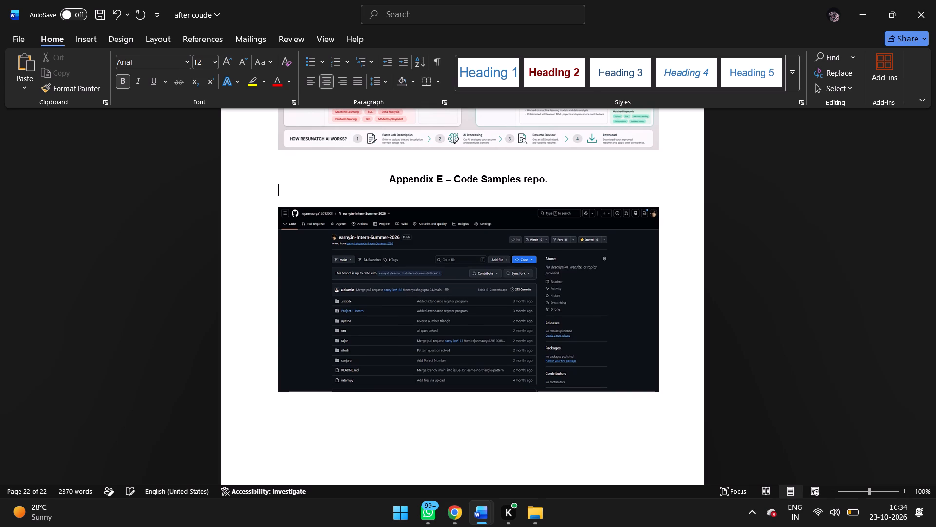
pyautogui.write('Fig')
pyautogui.press('.')
pyautogui.hotkey('shift', 'e')
pyautogui.press('1')
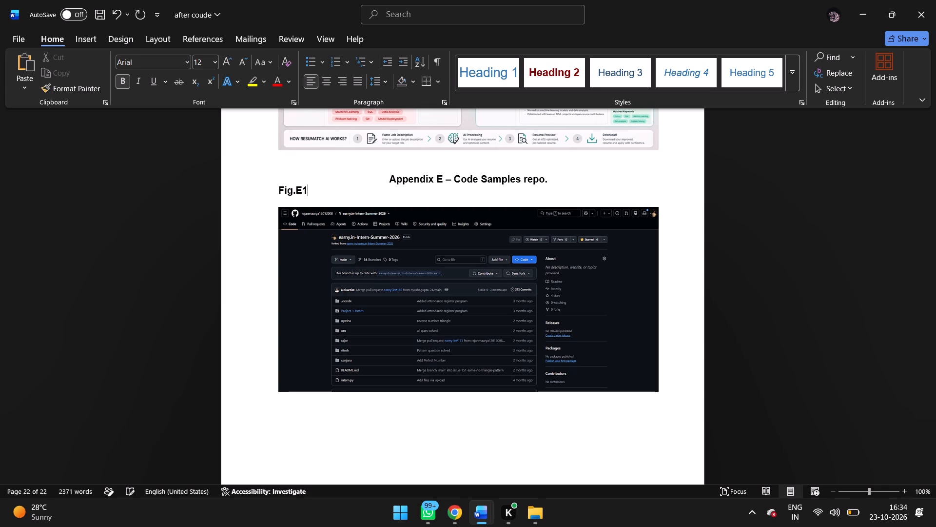
pyautogui.write(':')
pyautogui.press('space')
pyautogui.hotkey('ctrl', 'v')
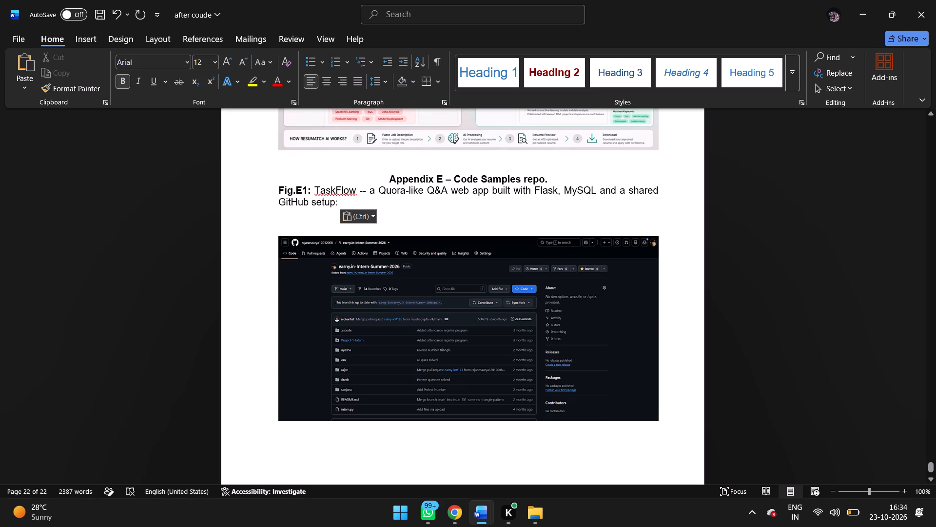
# Format the word TaskFlow in the Fig.E1 caption as bold italic.
pyautogui.click(324, 193)
pyautogui.moveTo(324, 193); pyautogui.dragTo(341, 193)
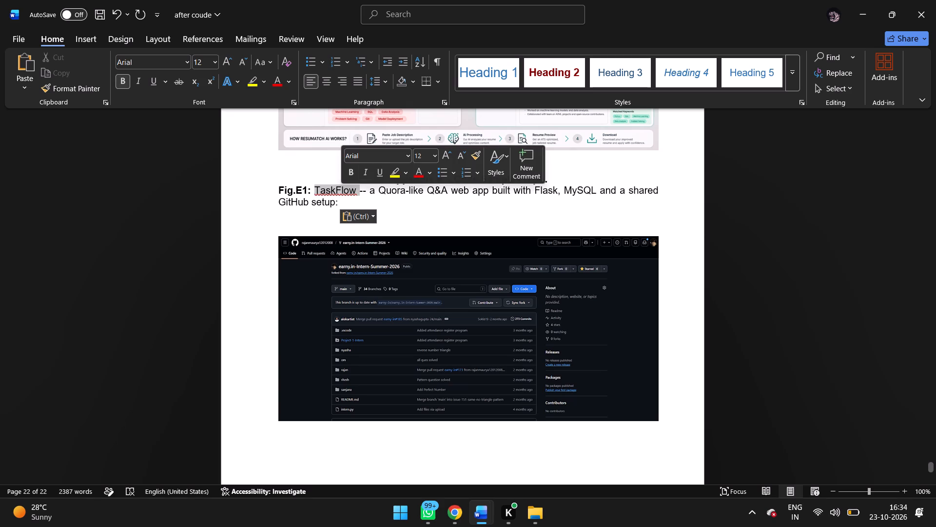
pyautogui.click(363, 178)
pyautogui.click(356, 204)
pyautogui.doubleClick(339, 192)
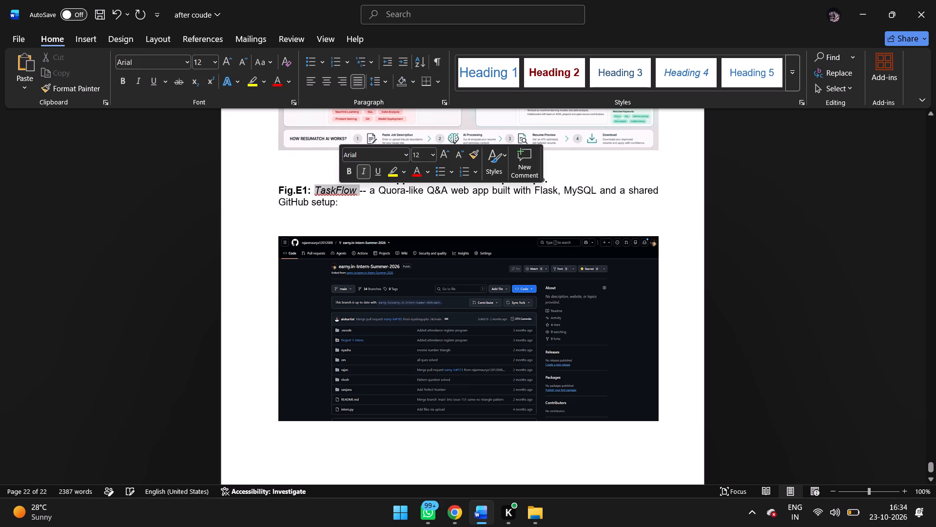
pyautogui.click(352, 175)
pyautogui.click(360, 203)
pyautogui.click(375, 199)
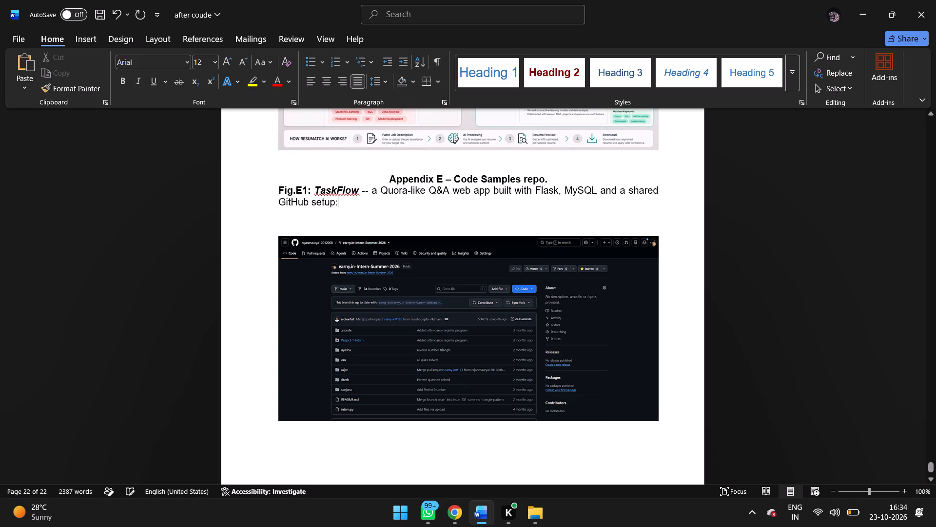
pyautogui.click(392, 190)
# Delete the GitHub repository screenshot below the Fig.E1 caption.
pyautogui.click(346, 265)
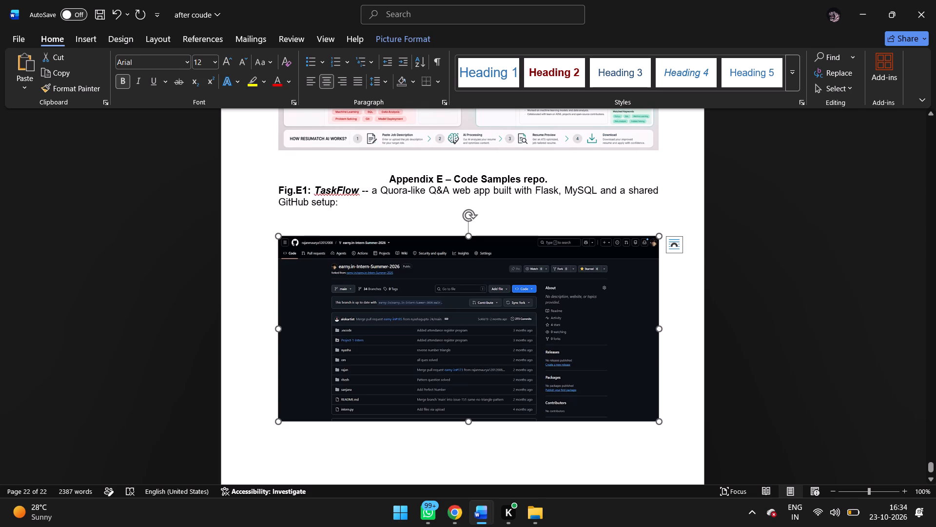
pyautogui.press('Delete')
pyautogui.click(390, 324)
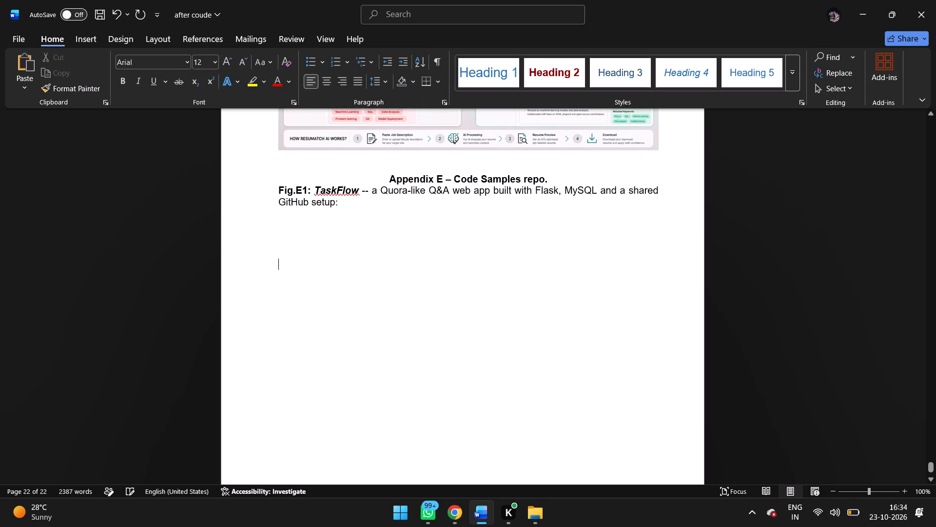
# Shorten the Appendix E heading to "Appendix E – Code Samples" and leave a blank line between it and the Fig.E1 caption.
pyautogui.click(553, 179)
pyautogui.press('Return')
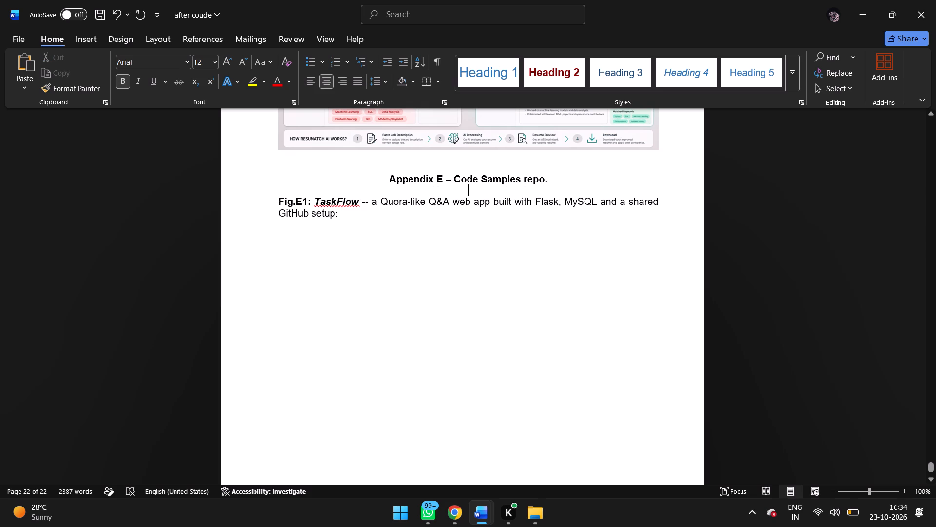
pyautogui.click(499, 234)
pyautogui.doubleClick(550, 175)
pyautogui.press('BackSpace')
pyautogui.press('BackSpace')
pyautogui.press('BackSpace')
pyautogui.press('BackSpace')
pyautogui.press('BackSpace')
pyautogui.press('BackSpace')
pyautogui.press('Return')
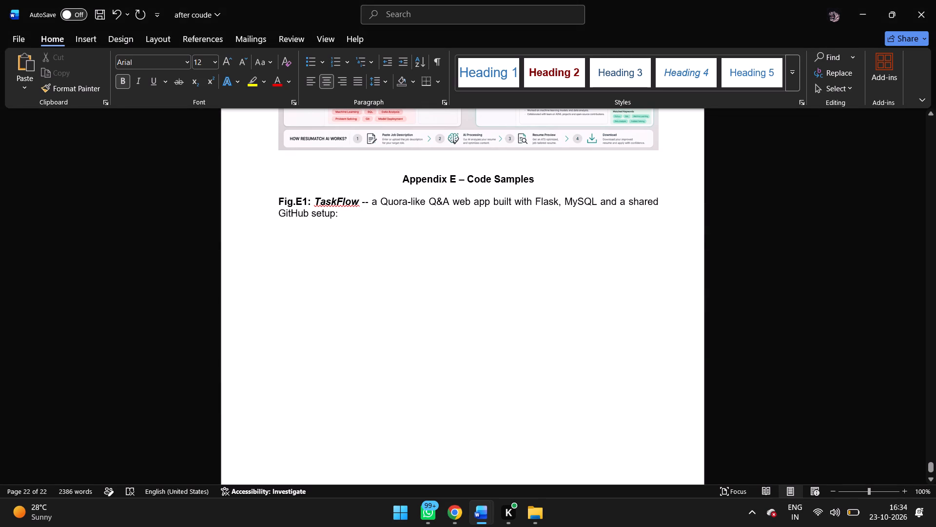
# Start a new line below the Fig.E1 caption in Appendix E.
pyautogui.click(350, 207)
pyautogui.click(352, 210)
pyautogui.press('Return')
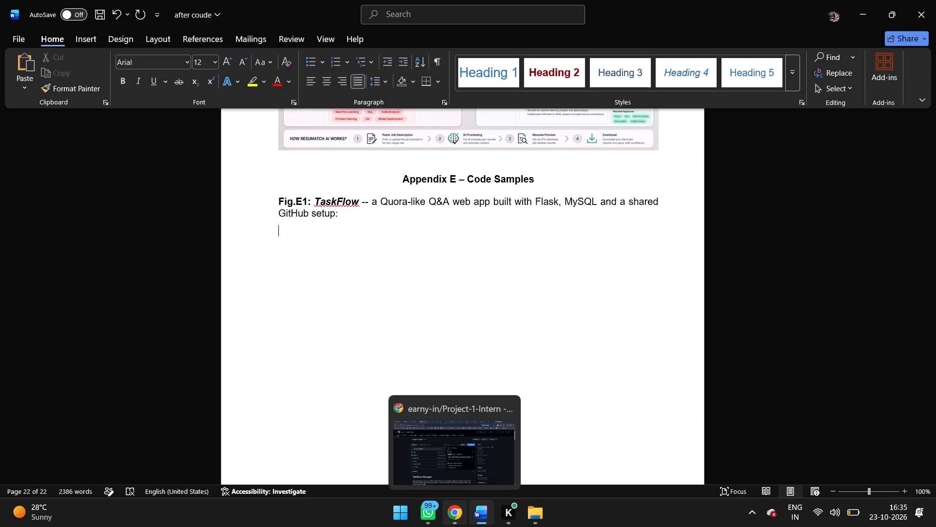
# Look through the app screenshots in the Mobile Devices folder under Downloads for one that suits Fig.E1.
pyautogui.click(534, 526)
pyautogui.doubleClick(389, 135)
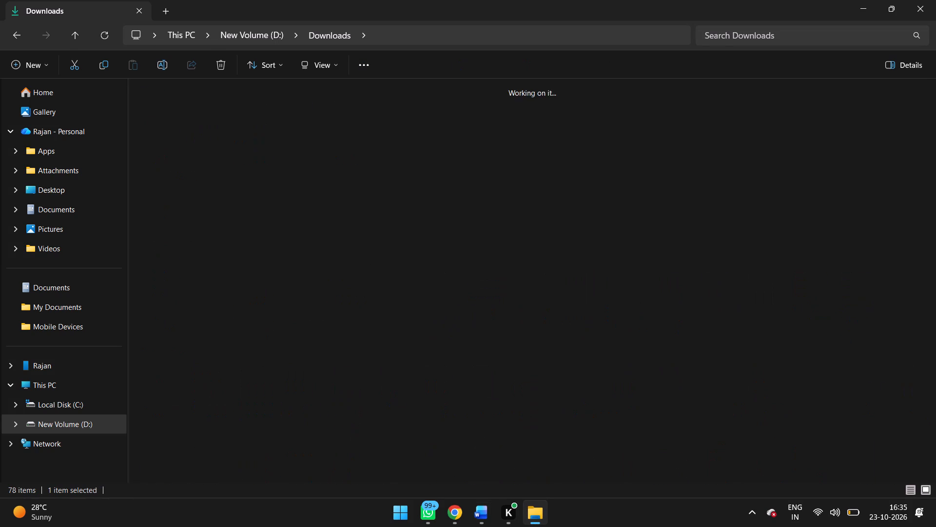
pyautogui.moveTo(396, 138); pyautogui.dragTo(314, 139)
pyautogui.press('Delete')
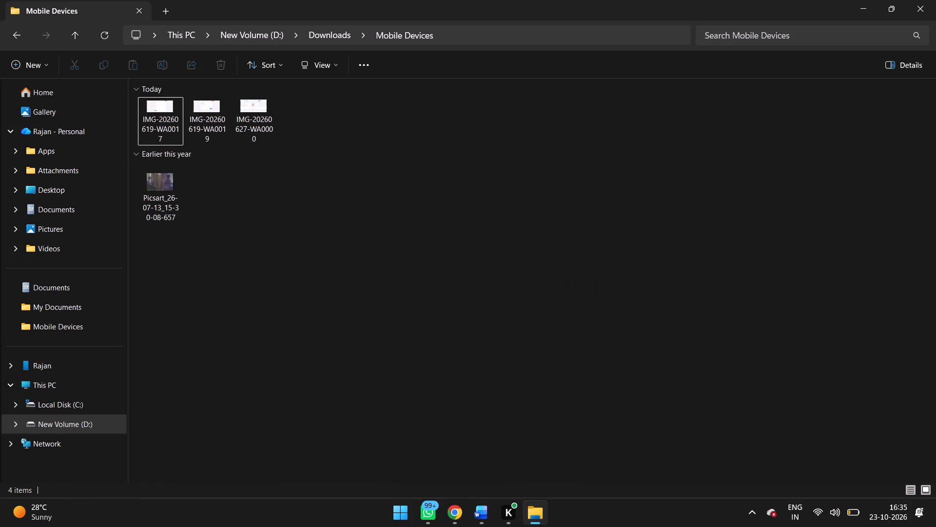
pyautogui.click(252, 127)
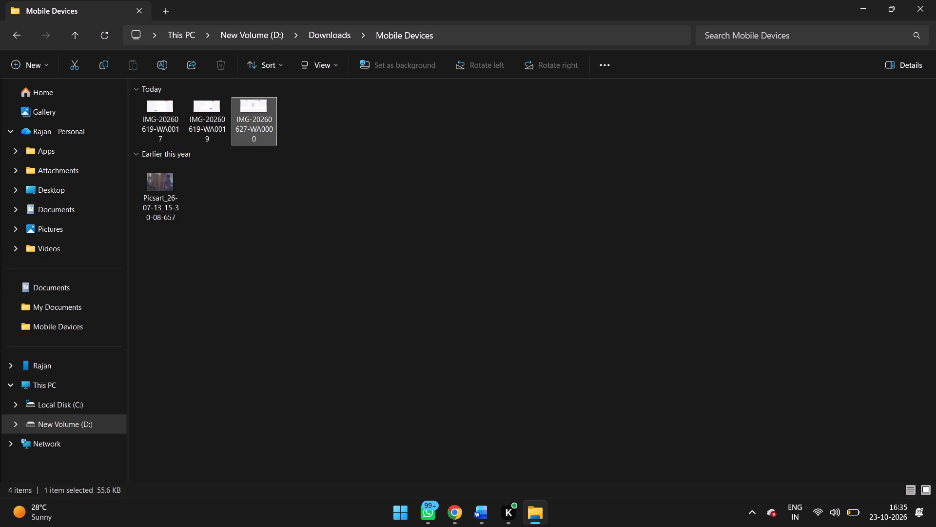
pyautogui.doubleClick(160, 117)
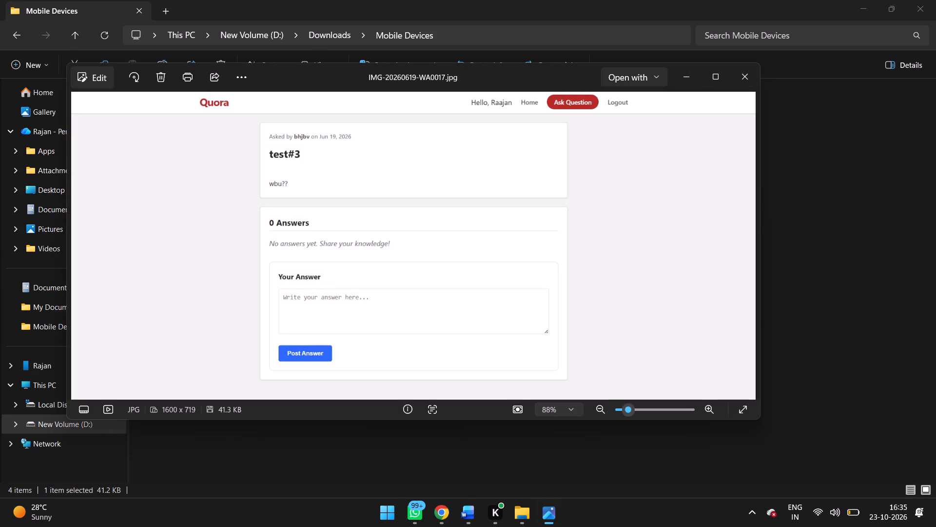
pyautogui.click(741, 79)
pyautogui.doubleClick(260, 105)
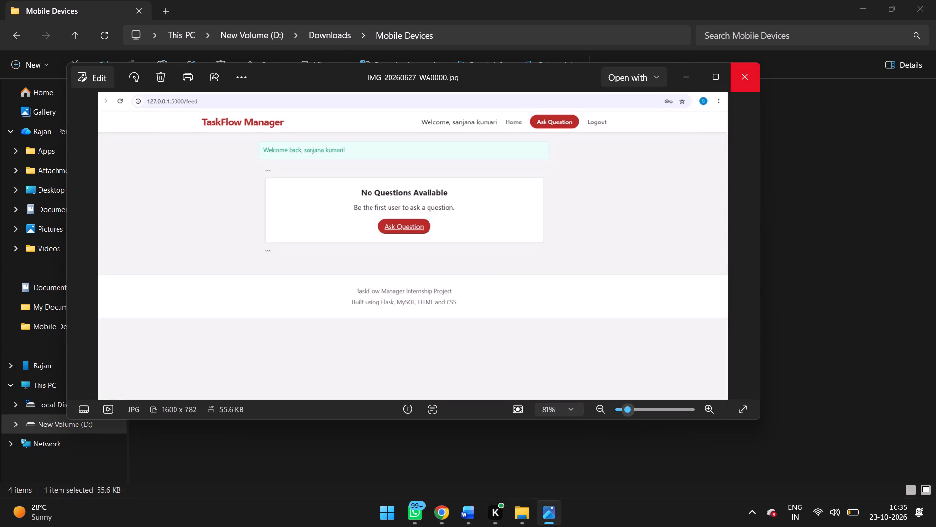
pyautogui.click(744, 77)
pyautogui.doubleClick(206, 122)
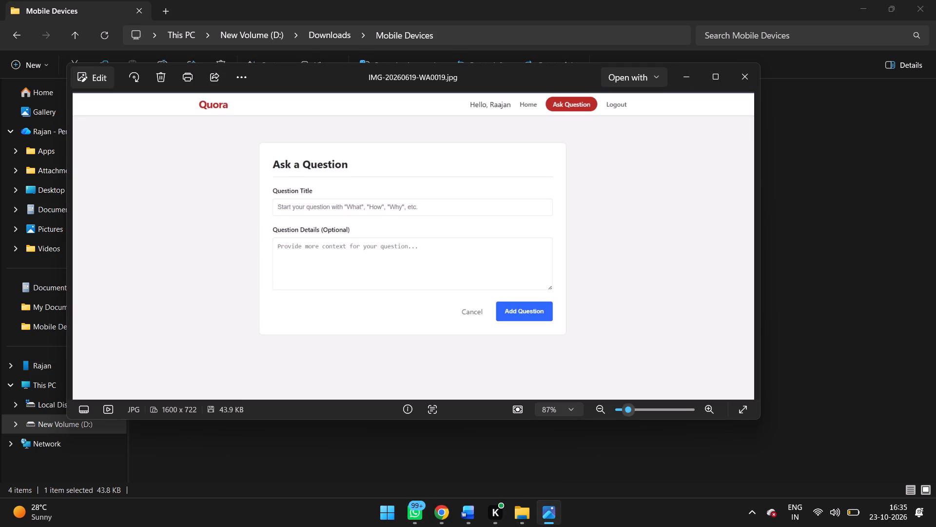
pyautogui.click(747, 79)
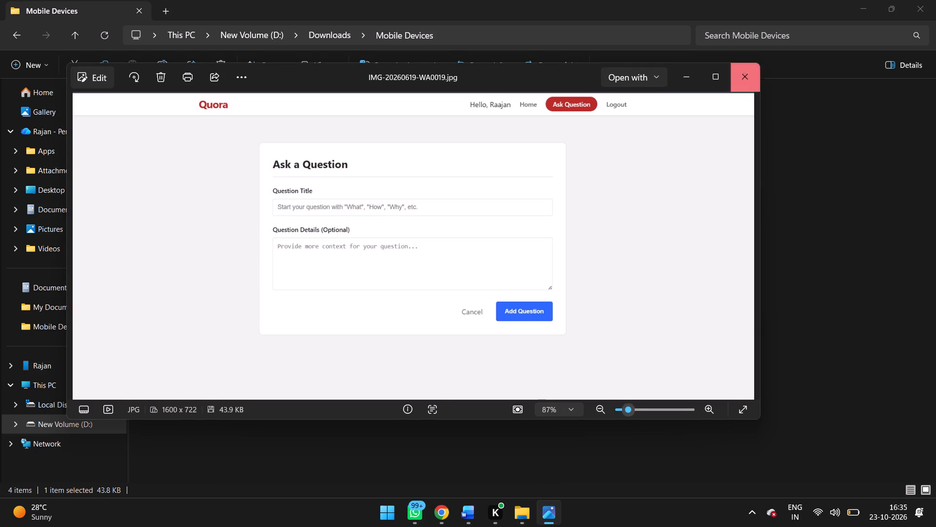
# Copy the TaskFlow login page screenshot from the Intern Report document and paste it below the Fig.E1 caption in the after coude document.
pyautogui.click(460, 512)
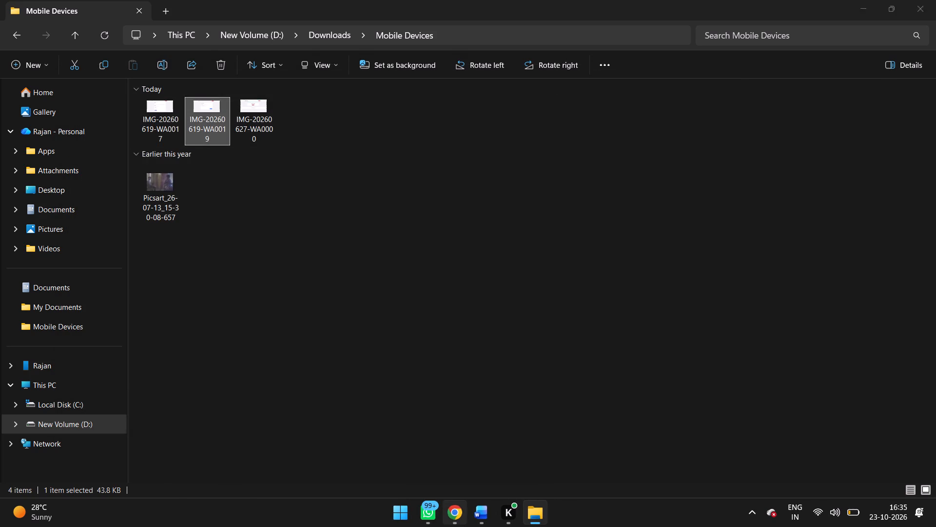
pyautogui.click(481, 513)
pyautogui.click(484, 474)
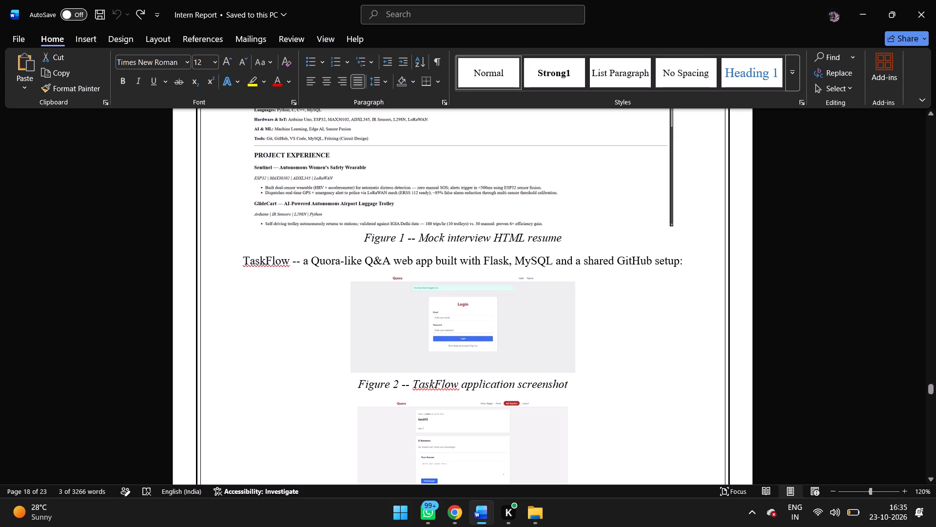
pyautogui.click(456, 329)
pyautogui.click(456, 329)
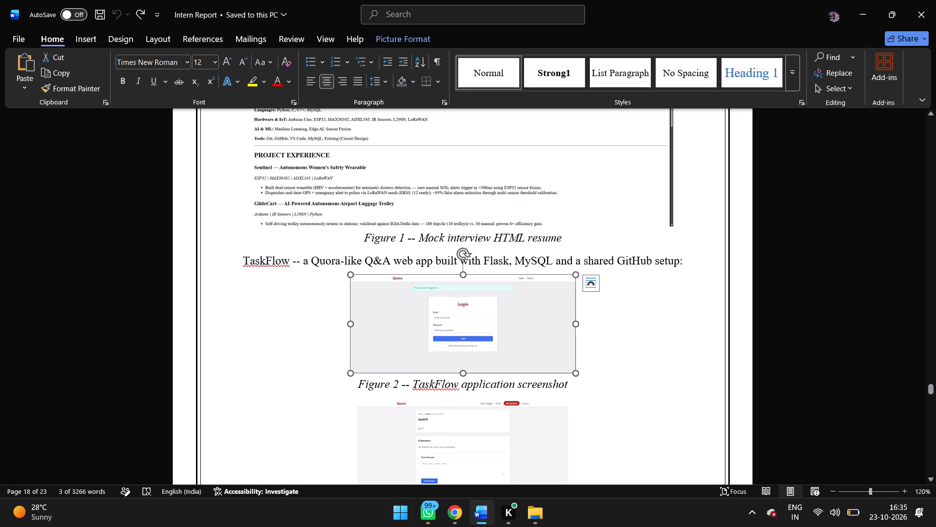
pyautogui.click(456, 329)
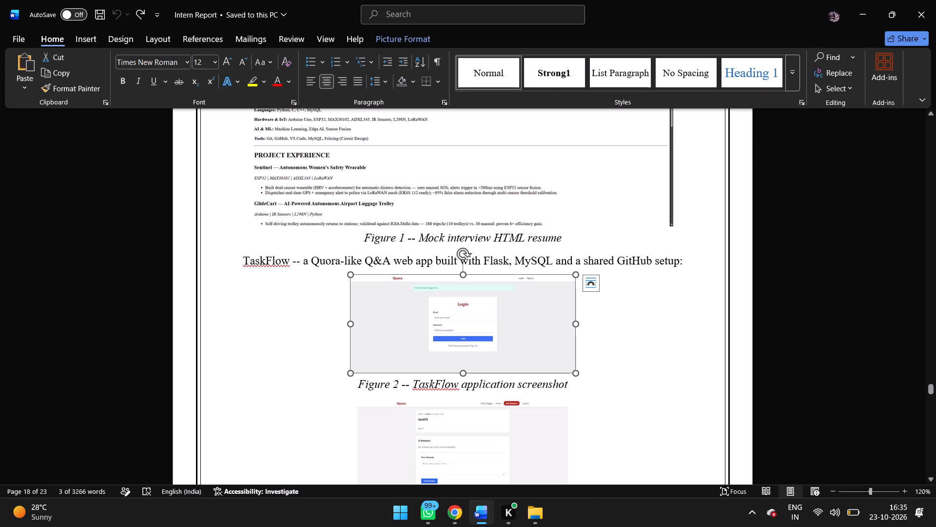
pyautogui.rightClick(456, 329)
pyautogui.click(497, 187)
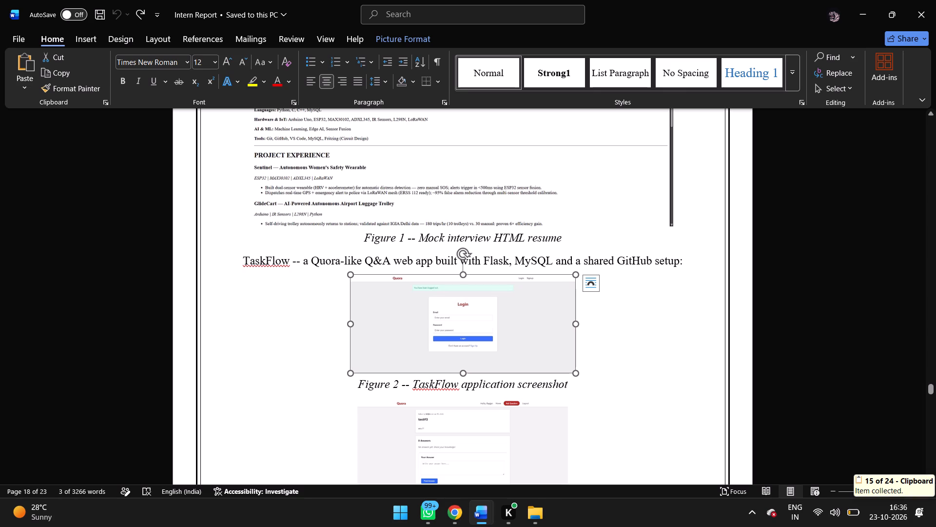
pyautogui.scroll(-1, 506, 359)
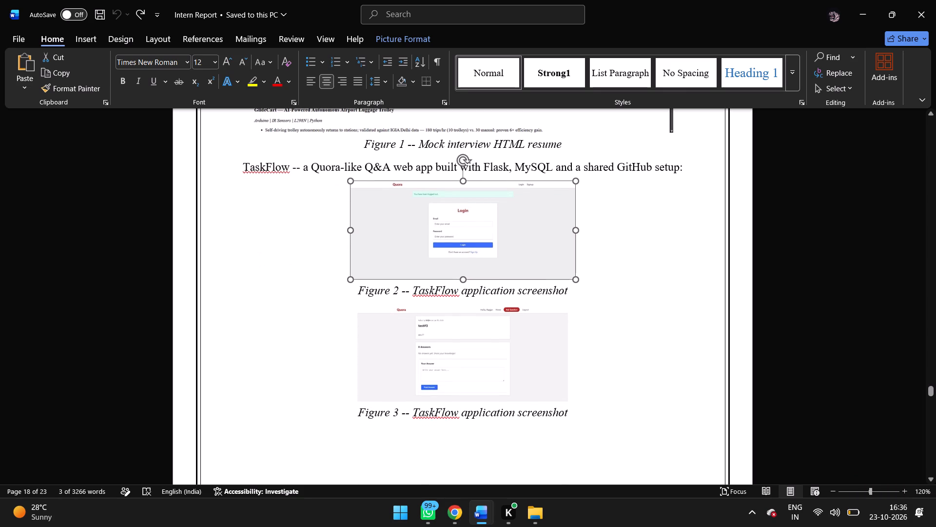
pyautogui.keyDown('ctrl'); pyautogui.scroll(11, 460, 230); pyautogui.keyUp('ctrl')
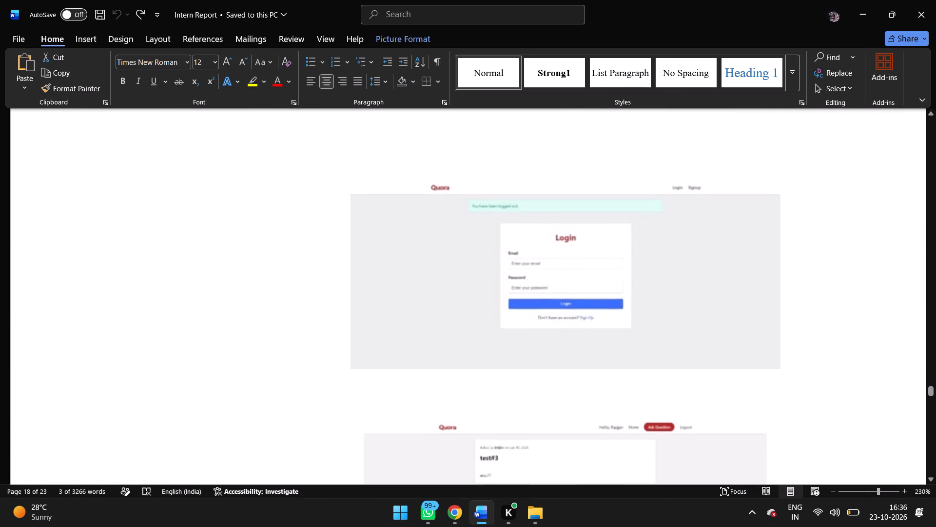
pyautogui.keyDown('ctrl'); pyautogui.scroll(-11, 460, 230); pyautogui.keyUp('ctrl')
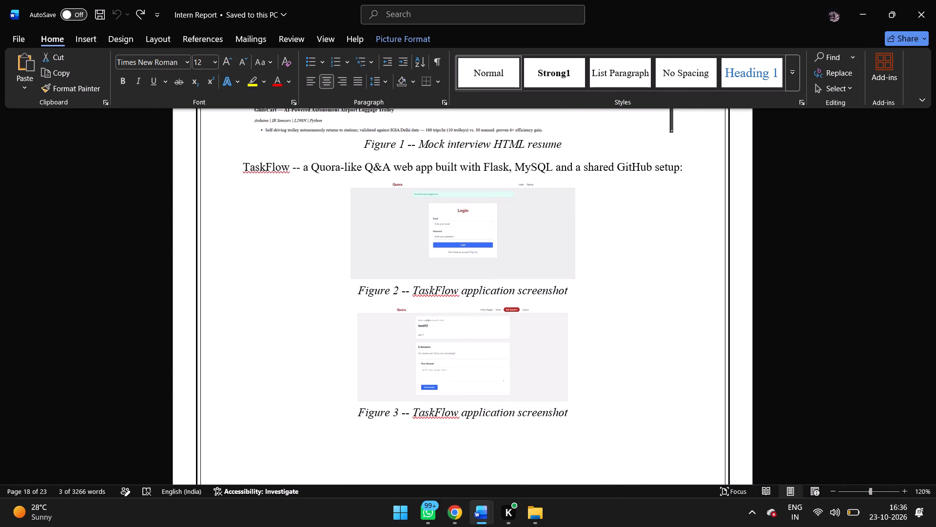
pyautogui.click(489, 509)
pyautogui.click(427, 460)
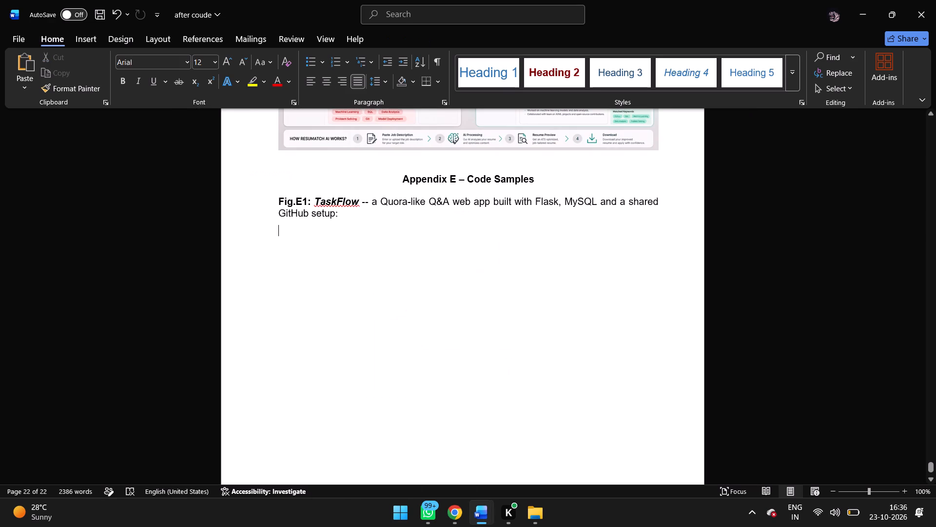
pyautogui.hotkey('ctrl', 'v')
# Enlarge the pasted login page screenshot proportionally to the full width of the text.
pyautogui.click(407, 237)
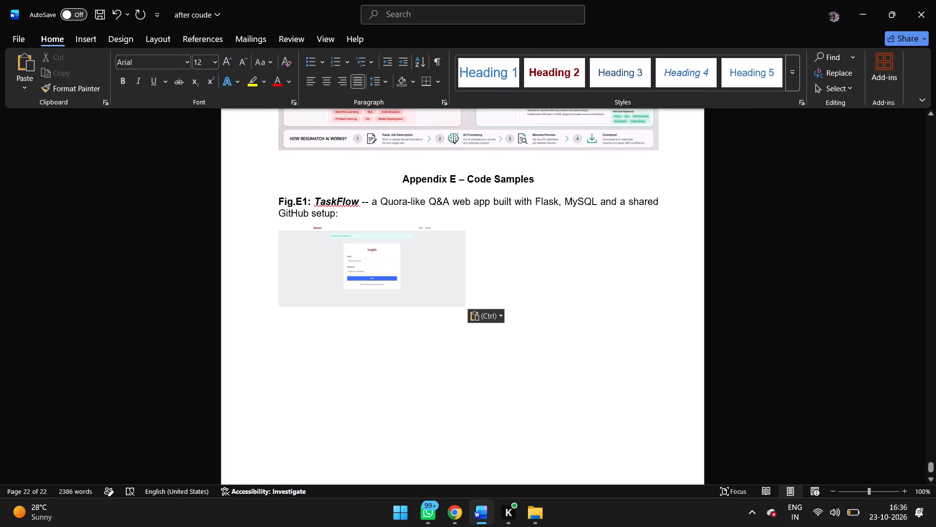
pyautogui.click(443, 273)
pyautogui.moveTo(467, 308); pyautogui.dragTo(617, 394)
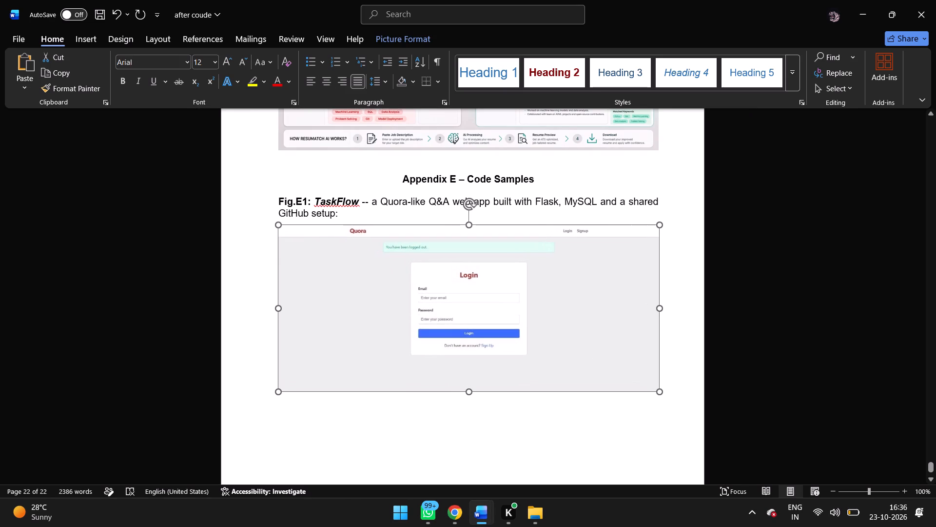
pyautogui.click(348, 213)
pyautogui.press('Left')
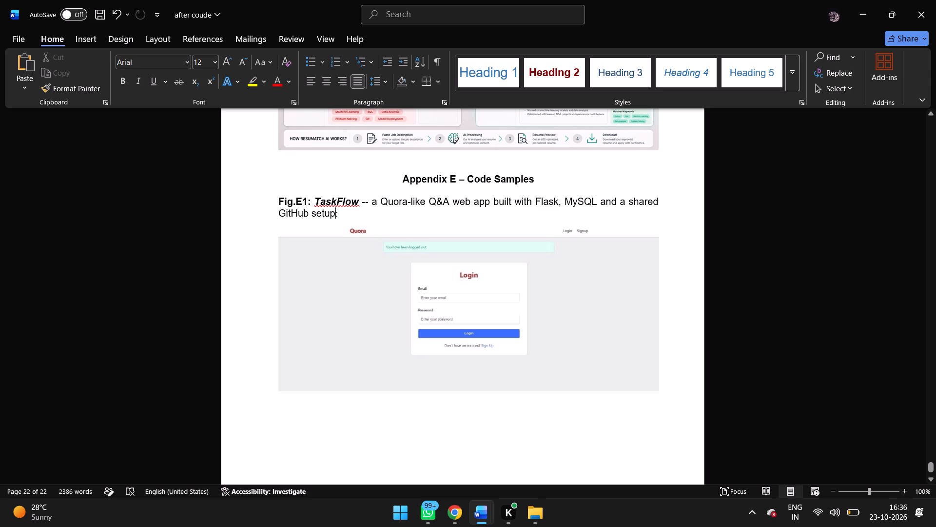
# Add the label "Login page" on the line below the login screenshot.
pyautogui.click(440, 404)
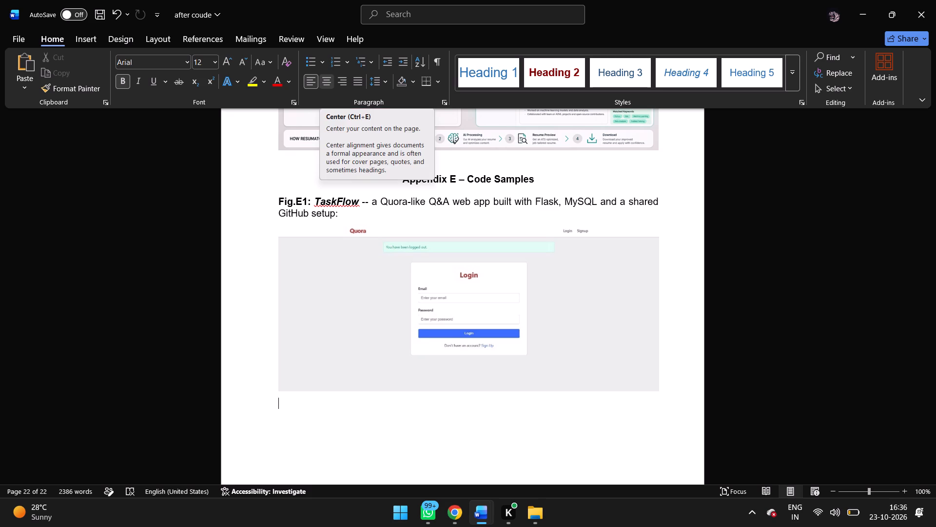
pyautogui.write('Login')
pyautogui.press('space')
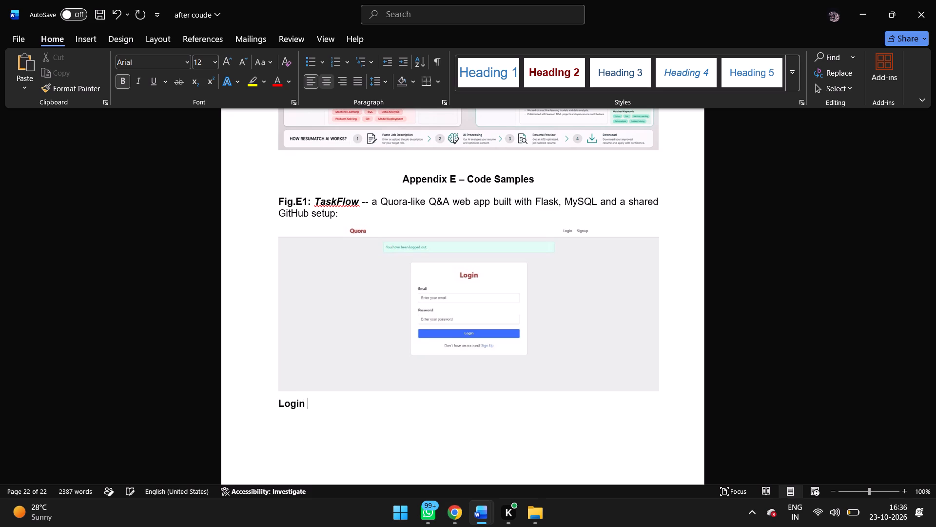
pyautogui.write('p.g')
pyautogui.press('.')
pyautogui.press('BackSpace')
pyautogui.press('BackSpace')
pyautogui.press('BackSpace')
pyautogui.write('age')
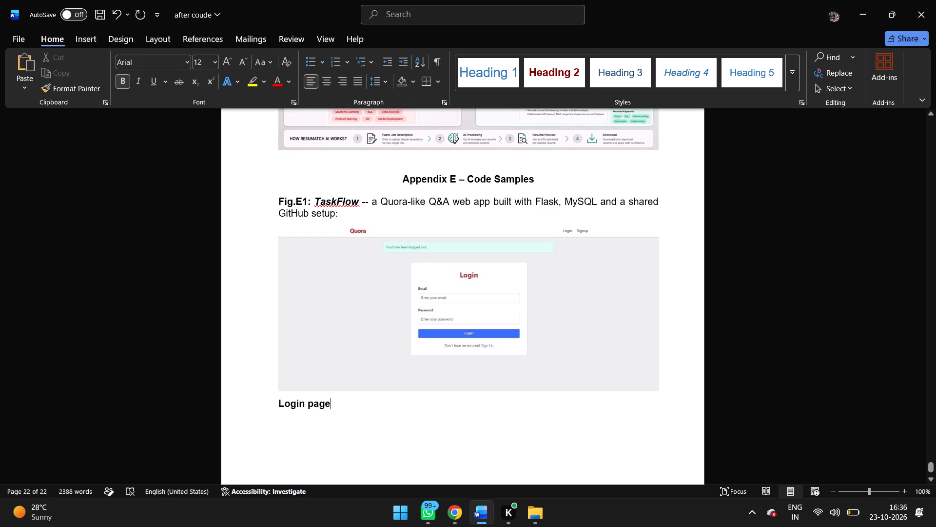
# Centre the "Login page" label and make it italic without bold.
pyautogui.moveTo(326, 406); pyautogui.dragTo(262, 407)
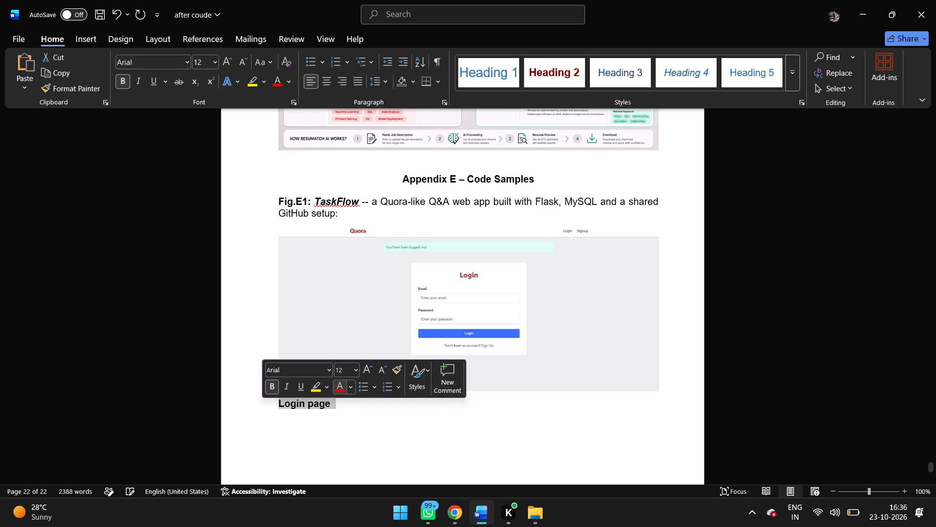
pyautogui.click(324, 83)
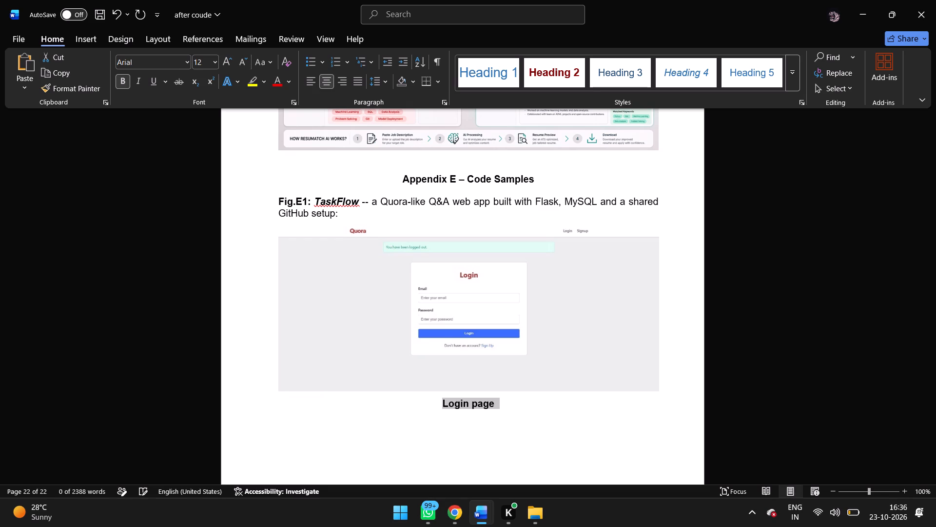
pyautogui.hotkey('ctrl', 'i')
pyautogui.hotkey('ctrl', 'b')
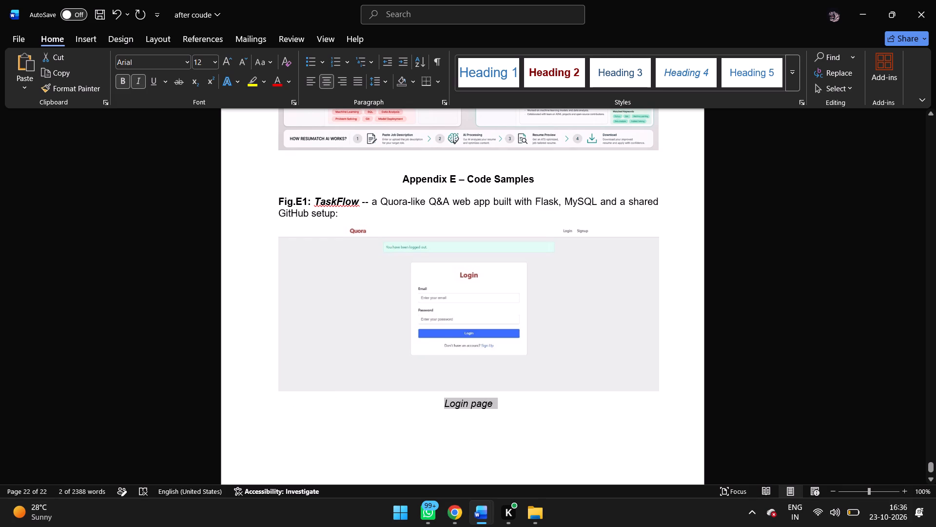
pyautogui.click(507, 393)
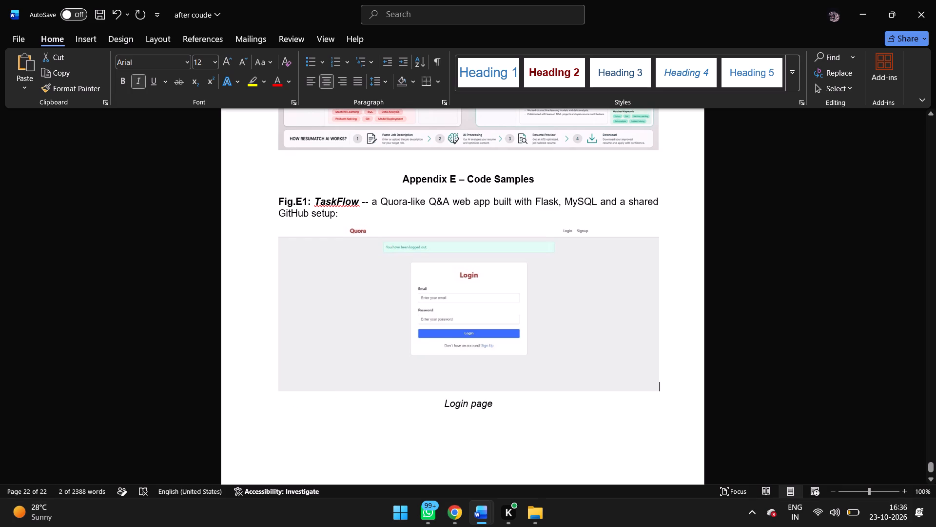
# Add five blank lines below the "Login page" label to continue Appendix E on a new page.
pyautogui.scroll(-1, 544, 377)
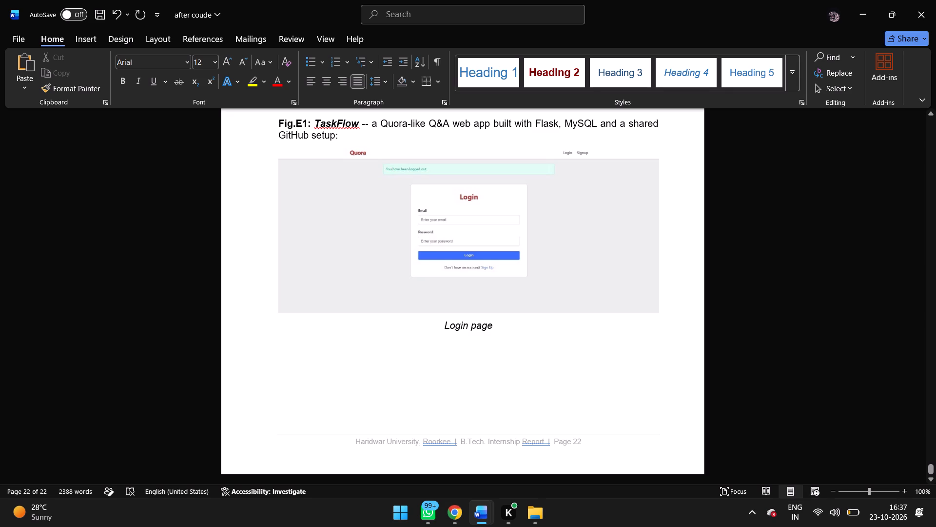
pyautogui.scroll(-3, 508, 324)
pyautogui.scroll(-6, 572, 325)
pyautogui.click(542, 372)
pyautogui.click(489, 416)
pyautogui.press('Return')
pyautogui.press('Return')
pyautogui.press('Return')
pyautogui.press('Return')
pyautogui.press('Return')
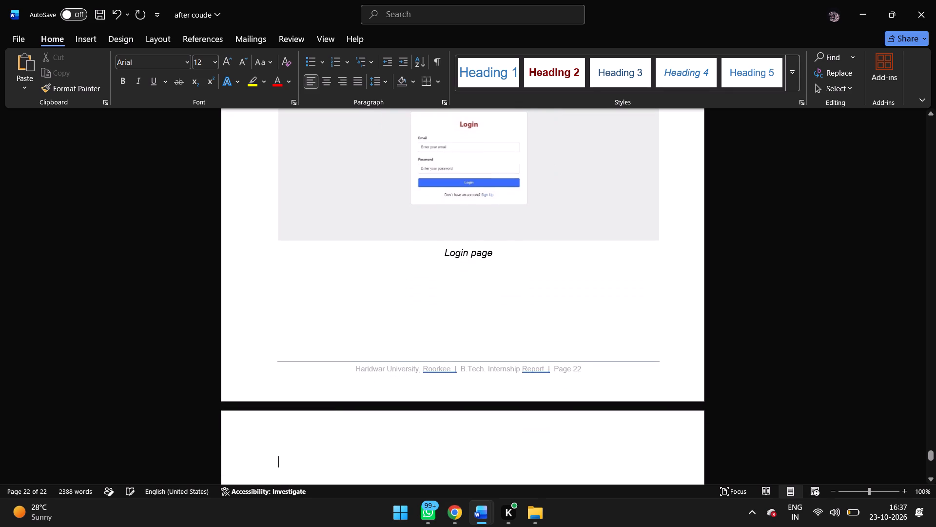
# Start a new caption reading "Fig.E2:" on the first line of the new page after the login screenshot.
pyautogui.scroll(-2, 591, 354)
pyautogui.scroll(3, 542, 349)
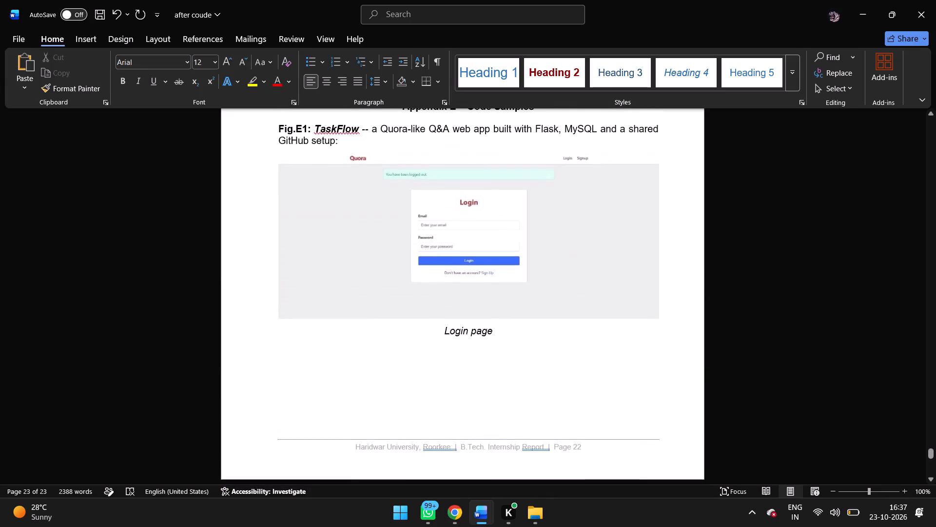
pyautogui.scroll(-1, 535, 345)
pyautogui.write('Fig')
pyautogui.press('.')
pyautogui.hscroll(1, 535, 345)
pyautogui.scroll(1, 503, 351)
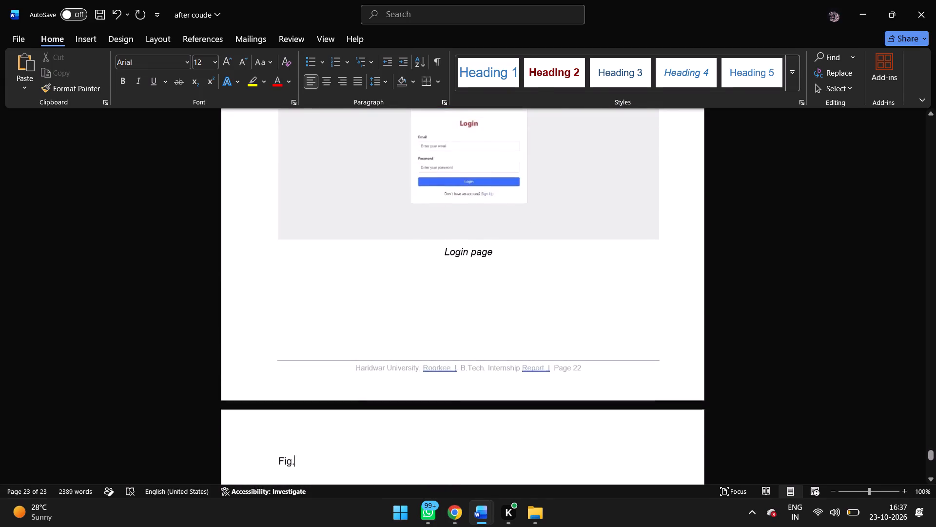
pyautogui.scroll(3, 503, 351)
pyautogui.scroll(-4, 503, 351)
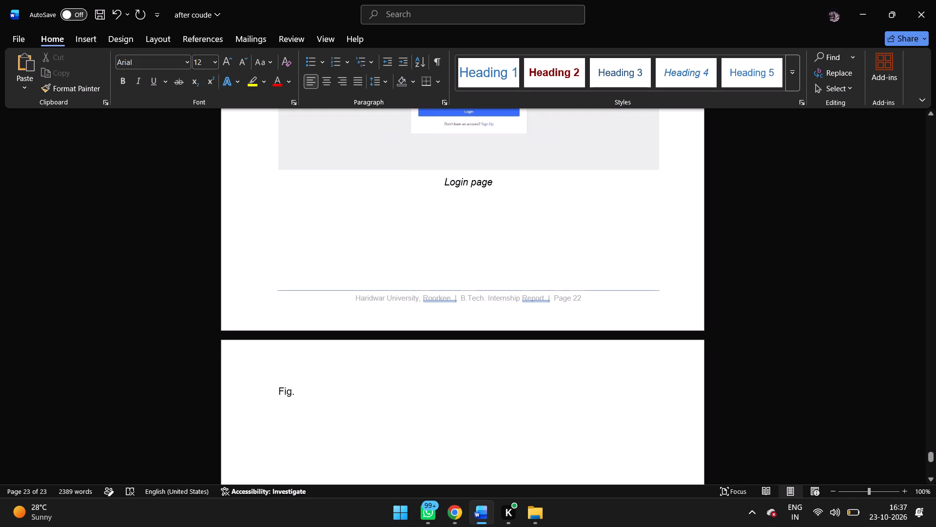
pyautogui.write('E2')
pyautogui.hotkey('shift', ':')
# Make "Fig.E2" in the new caption bold and add a space before and after its colon.
pyautogui.press('Left')
pyautogui.hotkey('shift', 'Left')
pyautogui.hotkey('shift', 'Left')
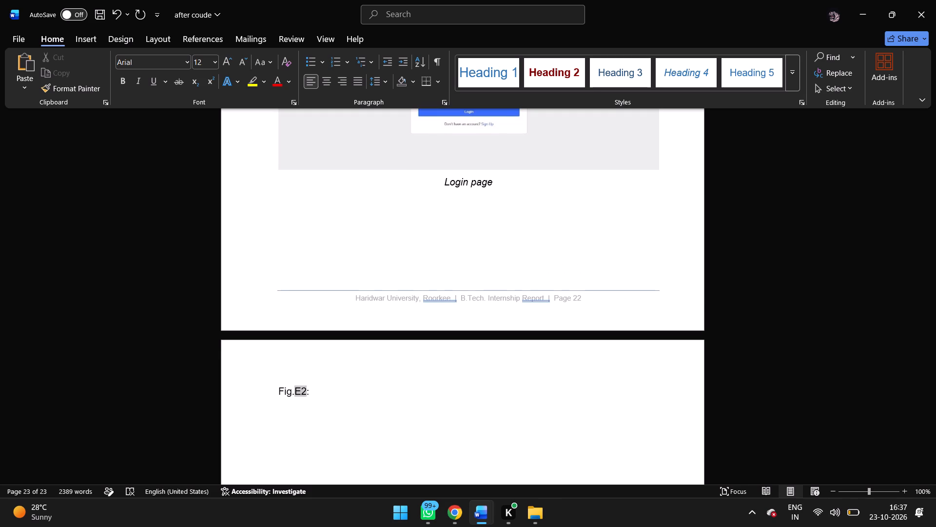
pyautogui.hotkey('shift', 'Left')
pyautogui.hotkey('shift', 'Left')
pyautogui.hotkey('shift', 'Left')
pyautogui.hotkey('shift', 'Left')
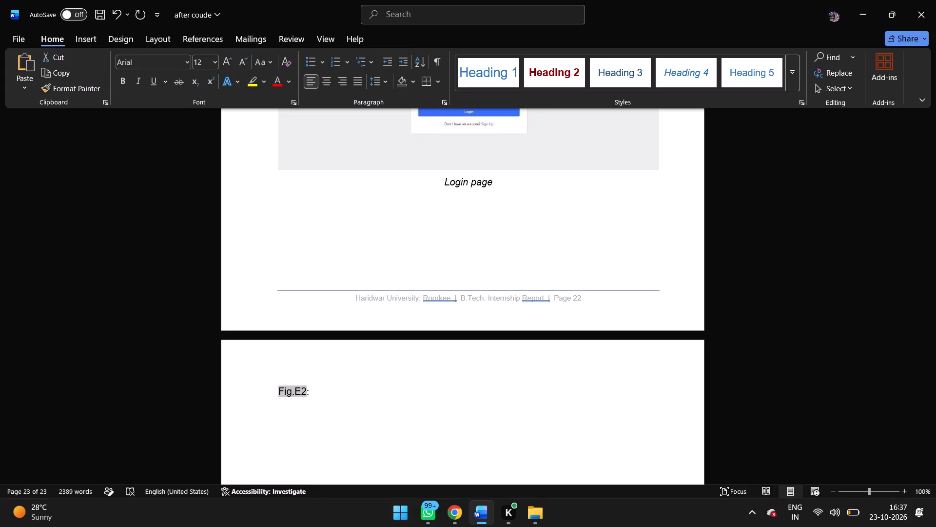
pyautogui.hotkey('ctrl', 'b')
pyautogui.press('Right')
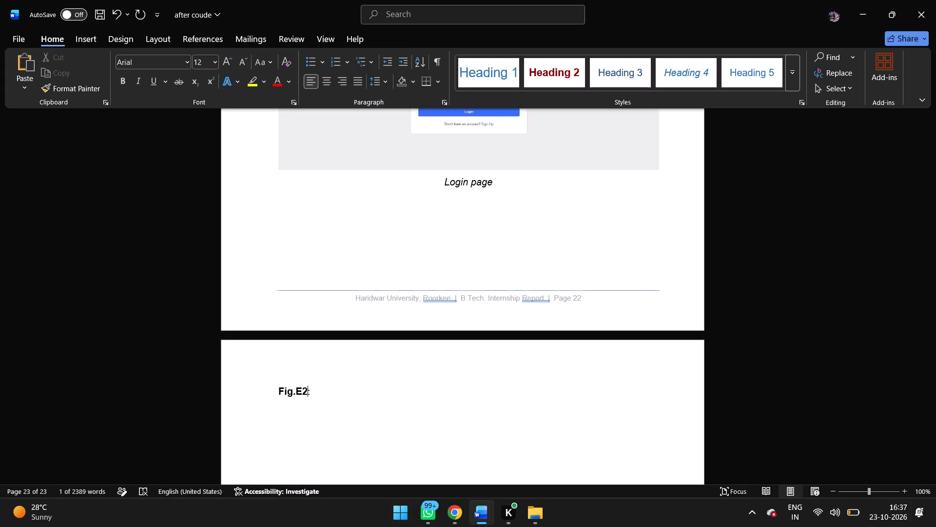
pyautogui.press('space')
pyautogui.press('Right')
pyautogui.press('space')
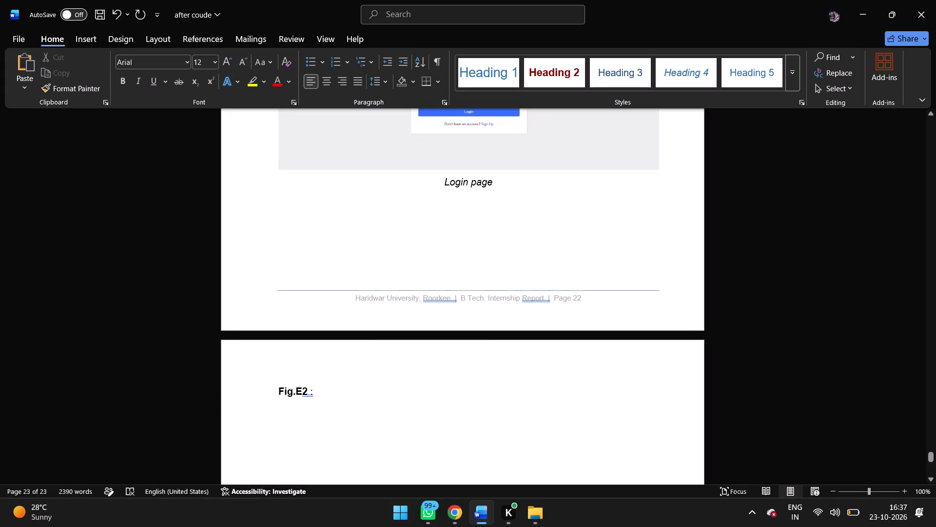
# Review the Fig.E1 caption wording and login page screenshot as a reference for the unfinished Fig.E2 caption.
pyautogui.scroll(1, 396, 348)
pyautogui.scroll(-1, 390, 362)
pyautogui.scroll(6, 390, 362)
pyautogui.scroll(-2, 390, 362)
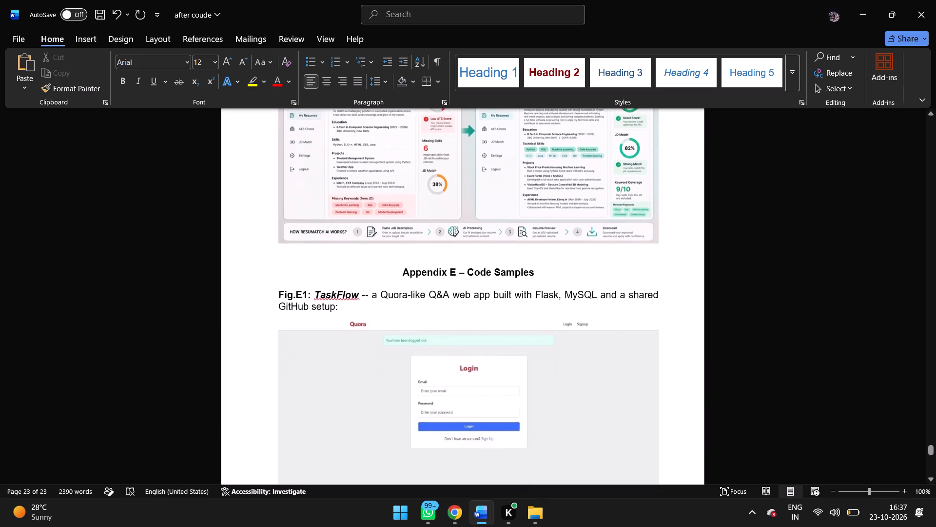
pyautogui.scroll(-5, 390, 362)
pyautogui.scroll(4, 390, 362)
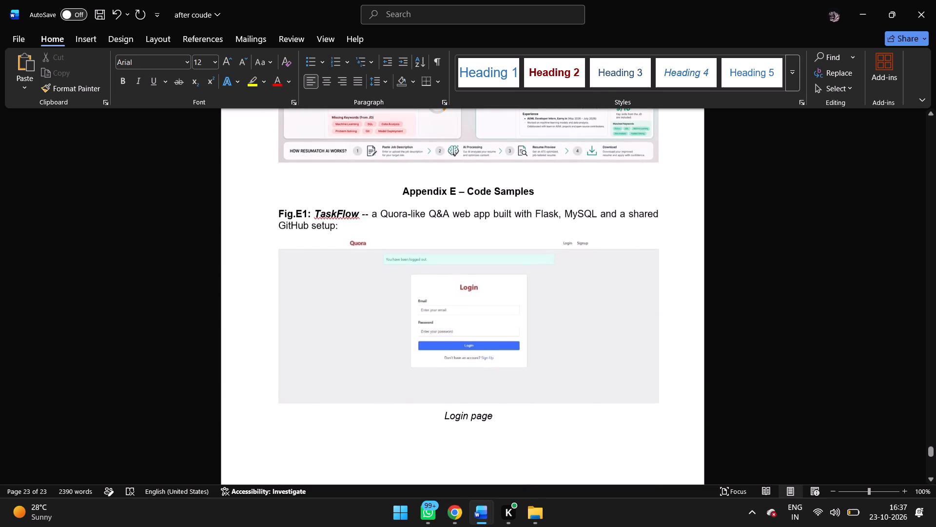
pyautogui.scroll(-4, 390, 362)
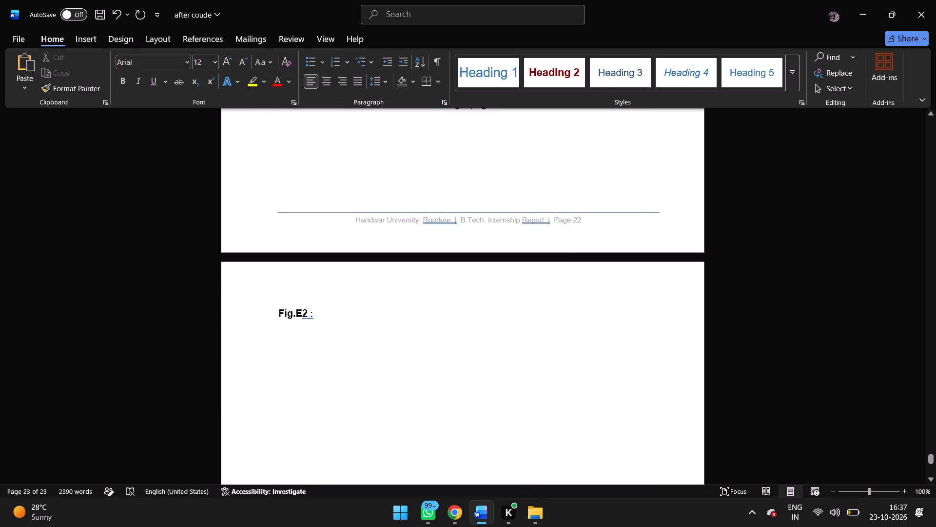
pyautogui.click(477, 516)
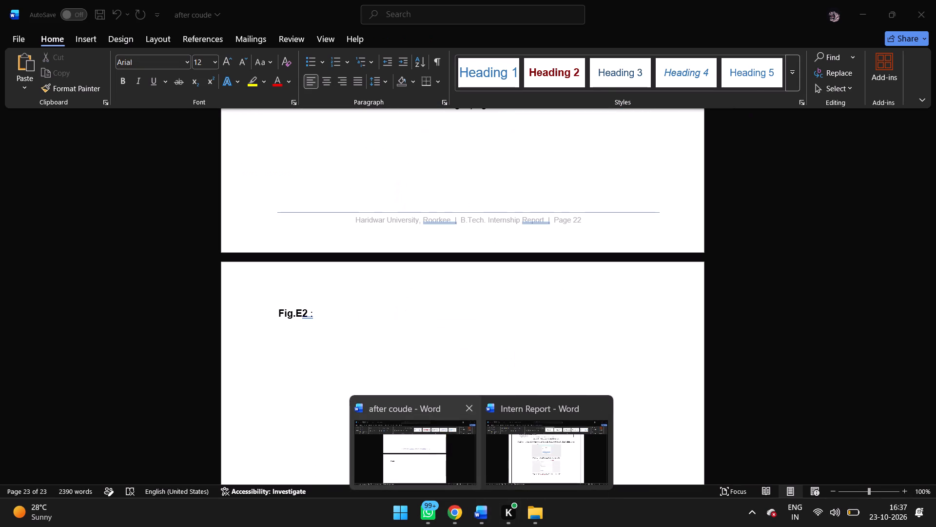
pyautogui.click(334, 316)
pyautogui.scroll(1, 409, 402)
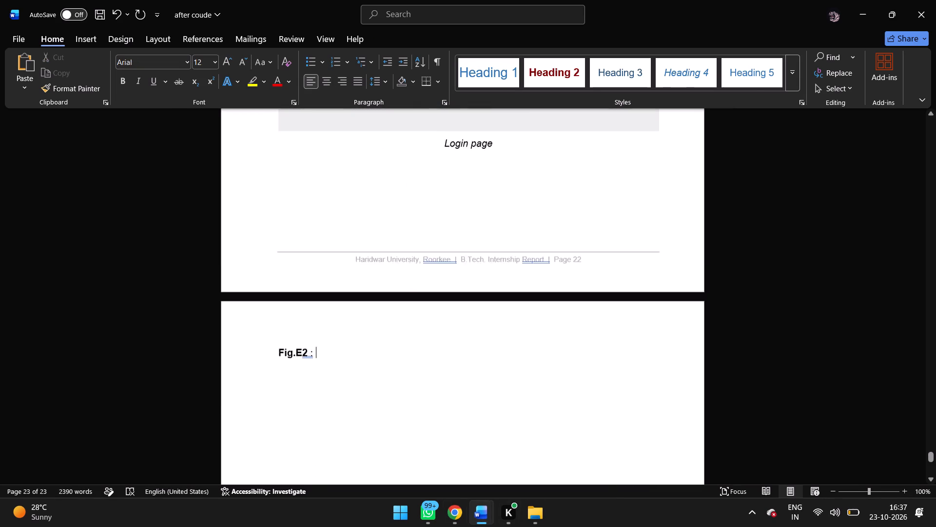
pyautogui.scroll(3, 409, 402)
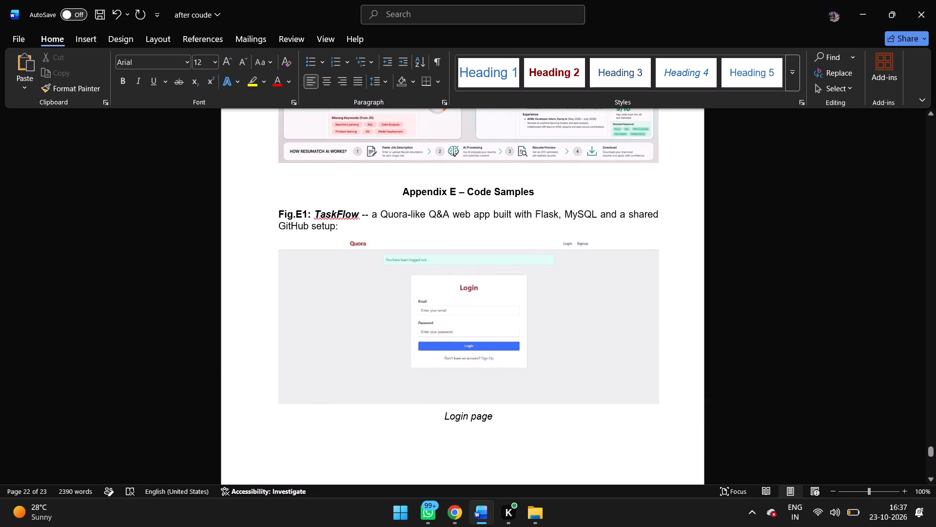
pyautogui.scroll(-2, 546, 345)
pyautogui.scroll(-2, 435, 330)
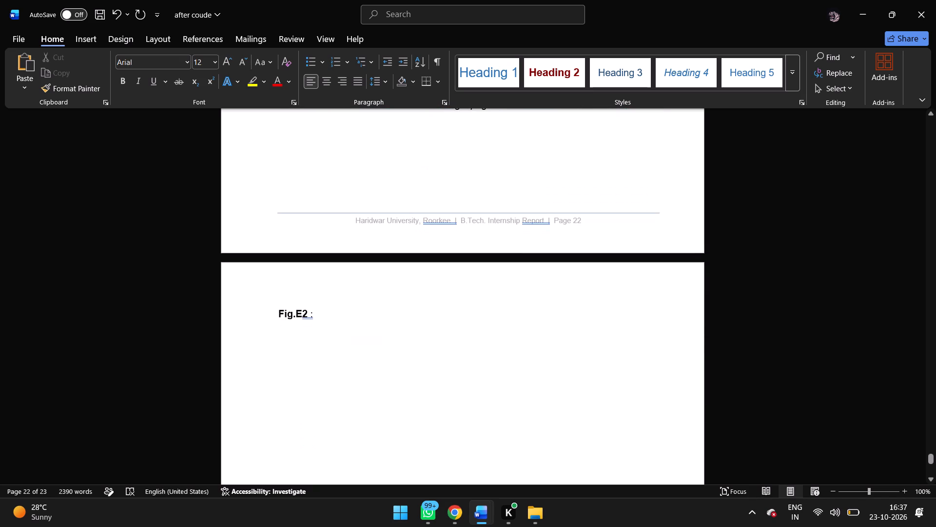
pyautogui.click(341, 312)
pyautogui.scroll(3, 341, 312)
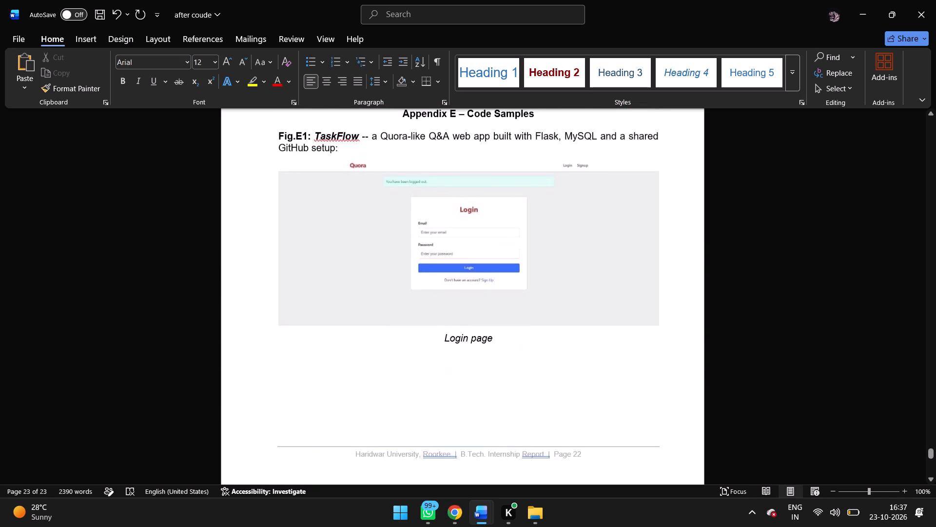
pyautogui.scroll(2, 341, 312)
pyautogui.click(343, 304)
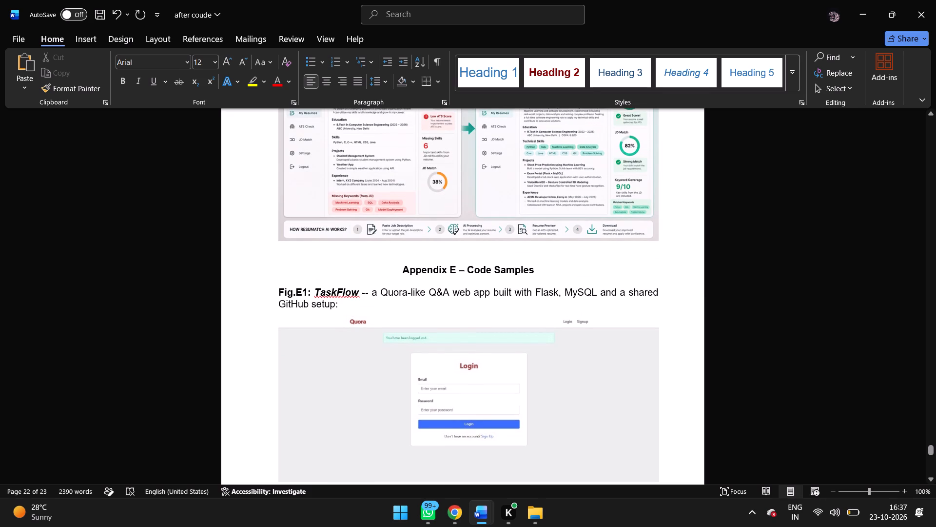
pyautogui.click(326, 315)
pyautogui.click(317, 321)
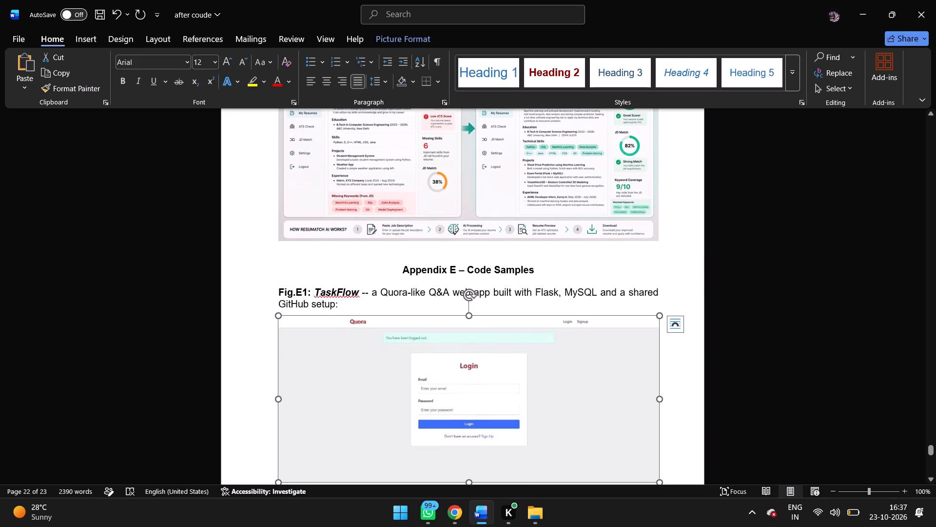
pyautogui.click(382, 307)
pyautogui.scroll(-3, 415, 304)
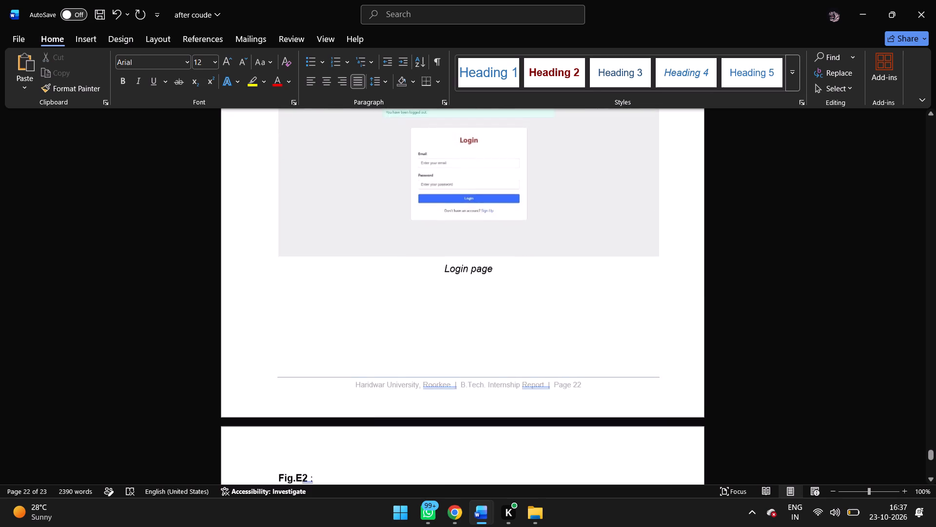
pyautogui.scroll(-1, 423, 344)
pyautogui.click(340, 386)
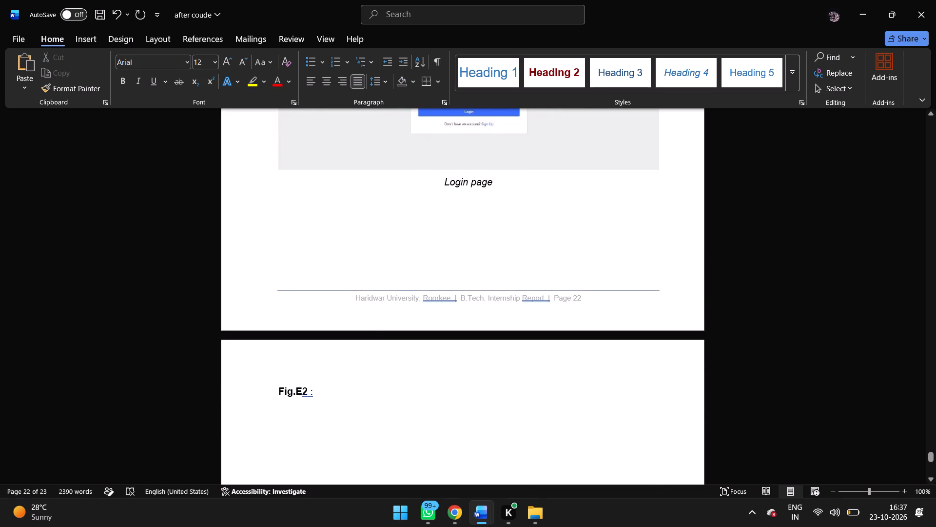
pyautogui.scroll(3, 375, 342)
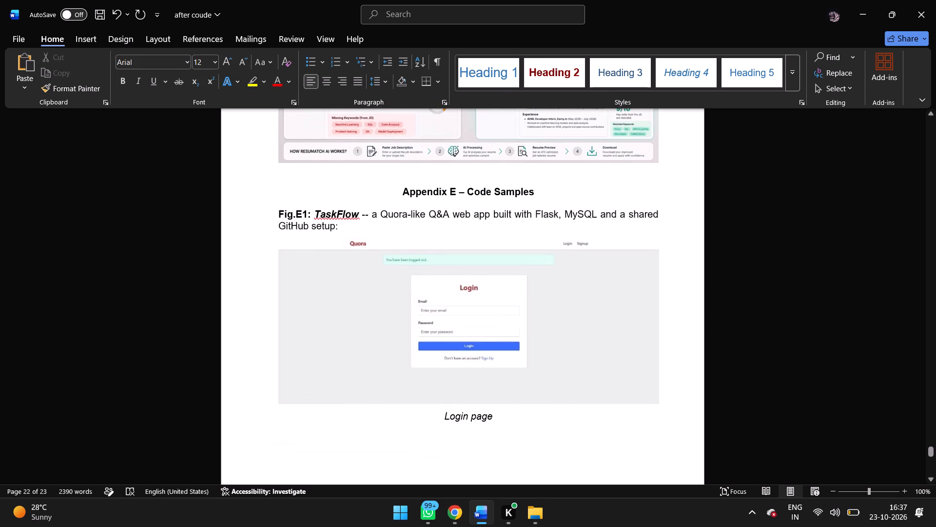
pyautogui.click(315, 215)
pyautogui.scroll(-4, 416, 337)
pyautogui.scroll(1, 416, 337)
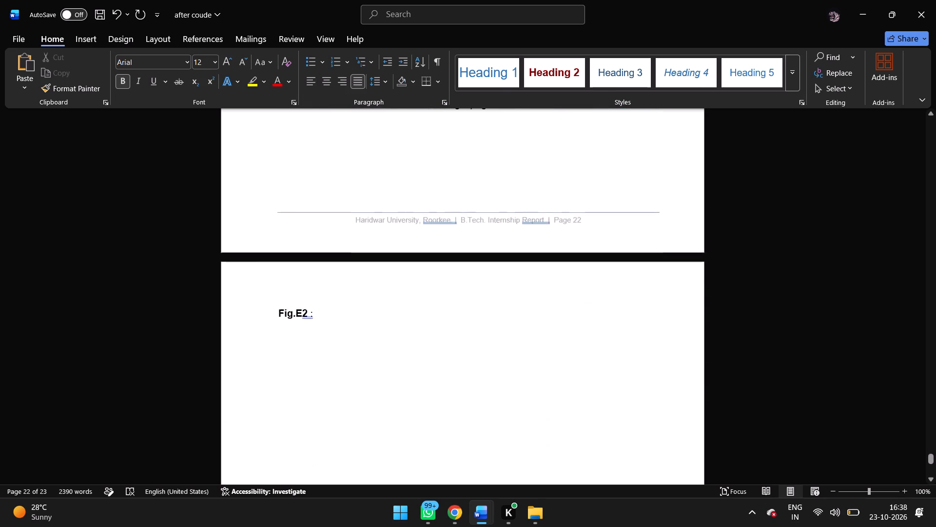
pyautogui.scroll(3, 416, 337)
pyautogui.scroll(-3, 390, 336)
pyautogui.click(346, 395)
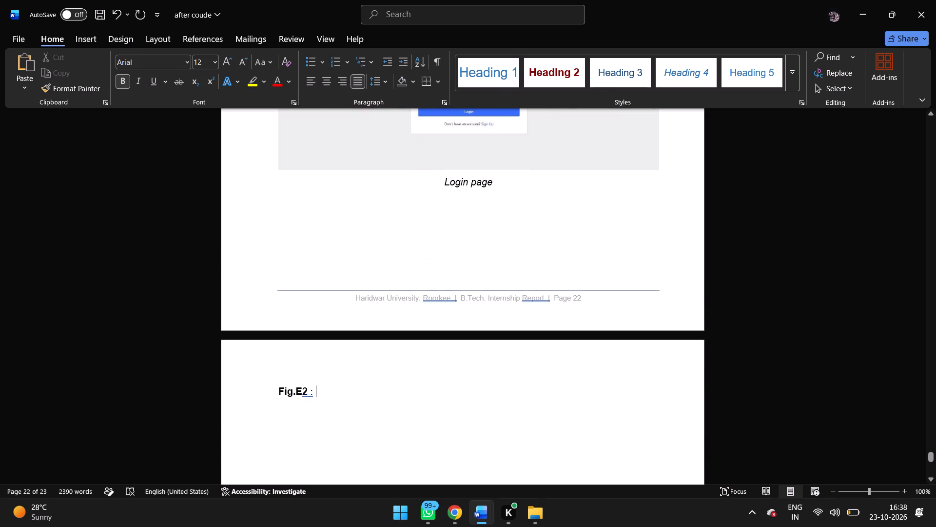
pyautogui.scroll(1, 367, 381)
# Switch to the Intern Report document and copy the Figure 3 TaskFlow application screenshot showing the question and answer page.
pyautogui.click(471, 510)
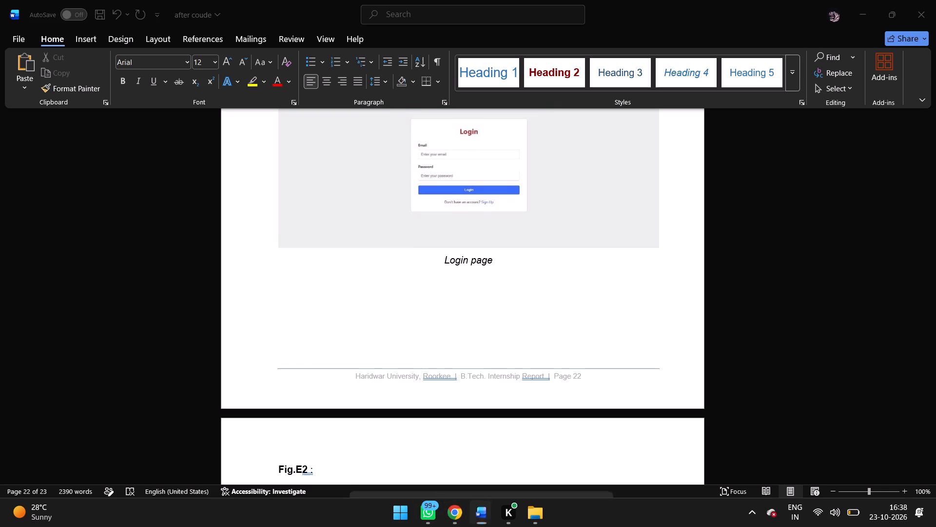
pyautogui.click(471, 510)
pyautogui.click(518, 451)
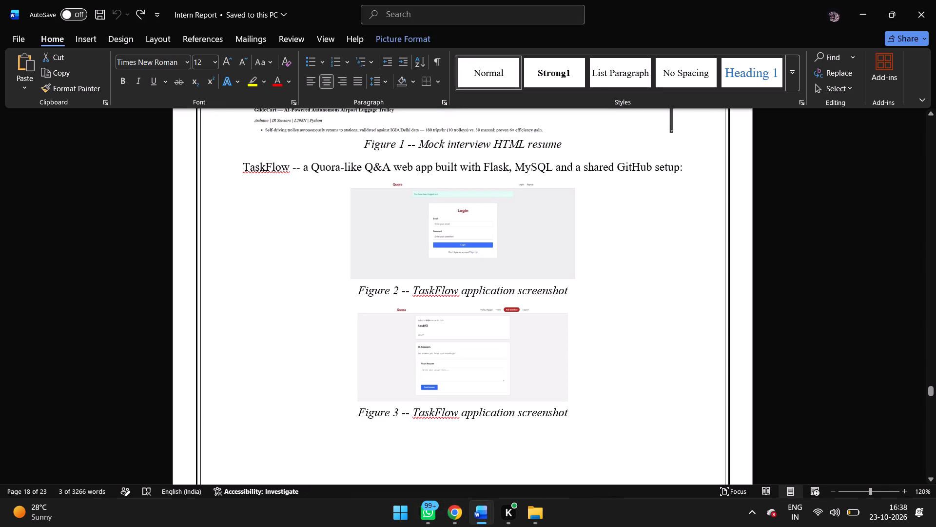
pyautogui.click(446, 365)
pyautogui.keyDown('ctrl'); pyautogui.scroll(3, 446, 365); pyautogui.keyUp('ctrl')
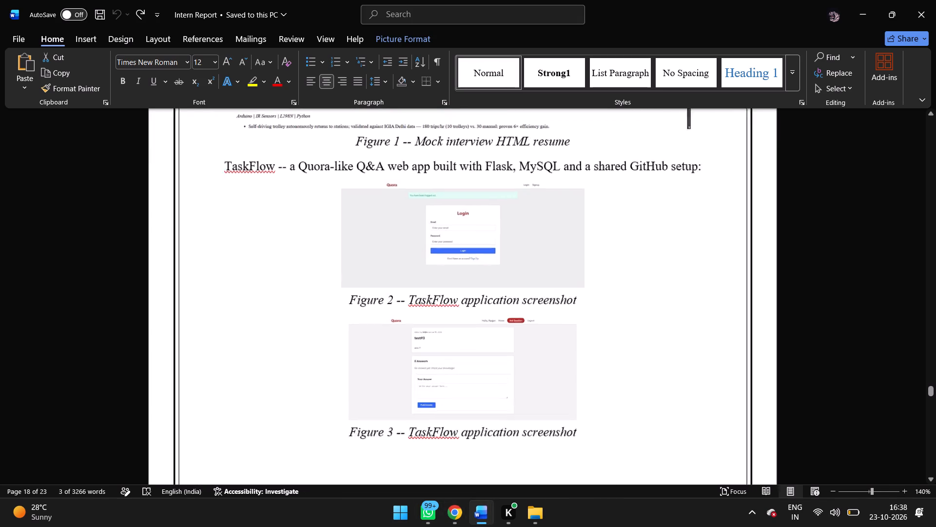
pyautogui.keyDown('ctrl'); pyautogui.scroll(11, 446, 365); pyautogui.keyUp('ctrl')
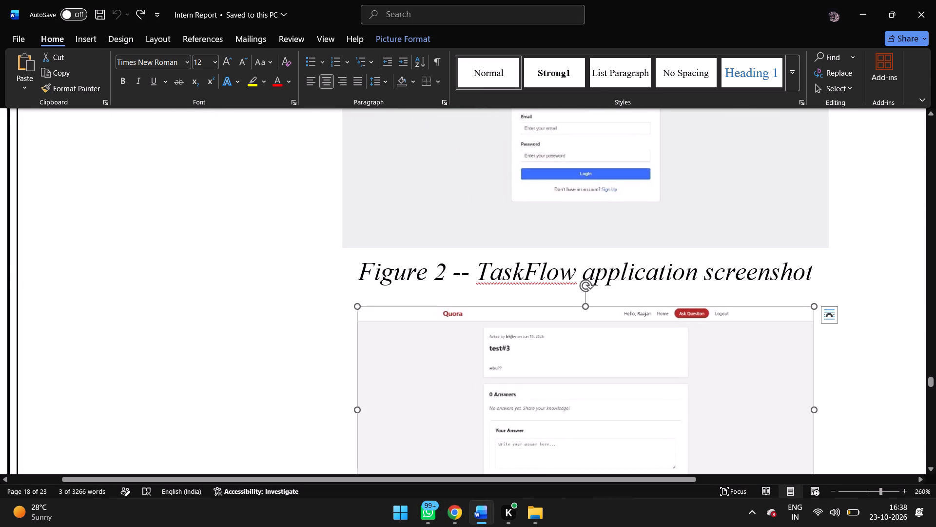
pyautogui.scroll(-1, 446, 365)
pyautogui.scroll(4, 500, 365)
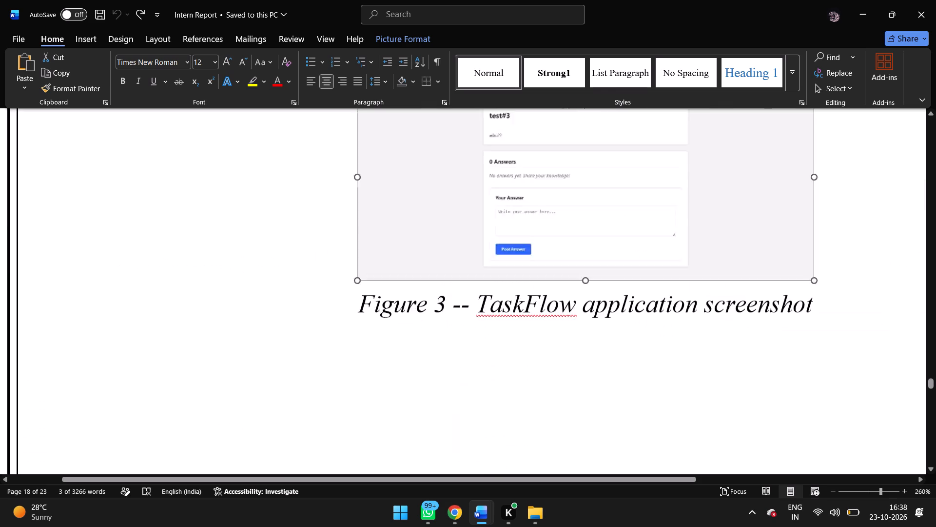
pyautogui.scroll(-1, 500, 365)
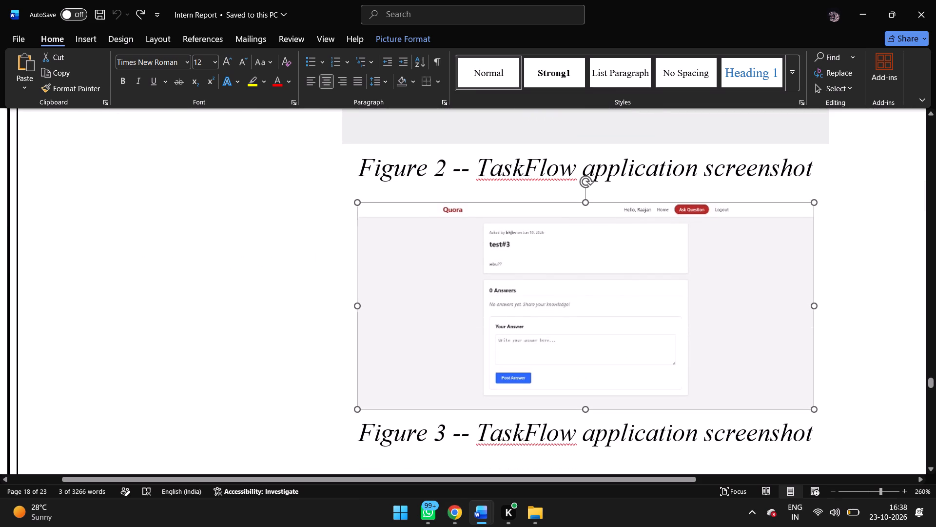
pyautogui.scroll(1, 575, 321)
pyautogui.click(508, 356)
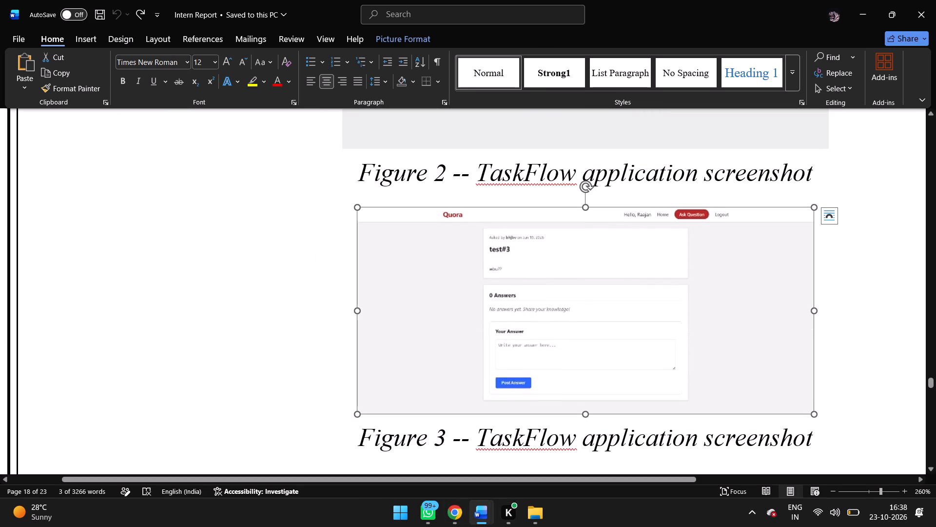
pyautogui.rightClick(508, 355)
pyautogui.click(545, 47)
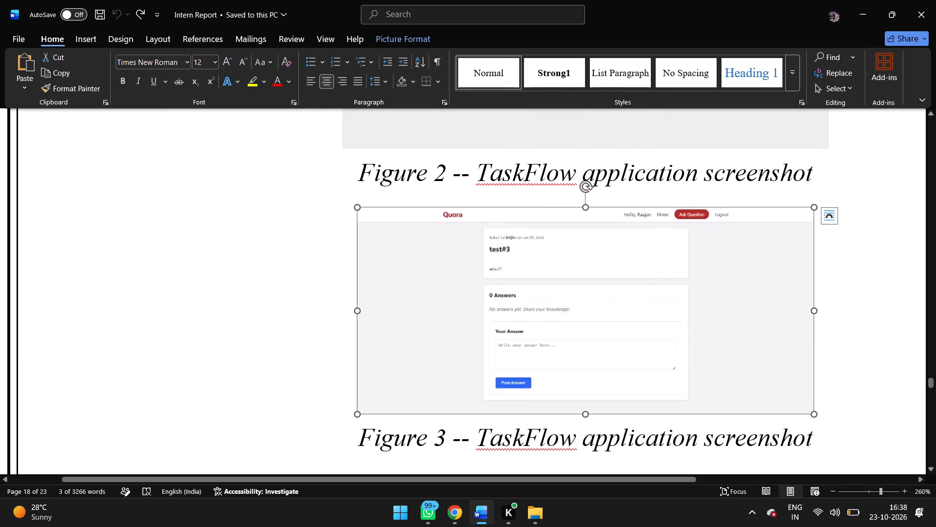
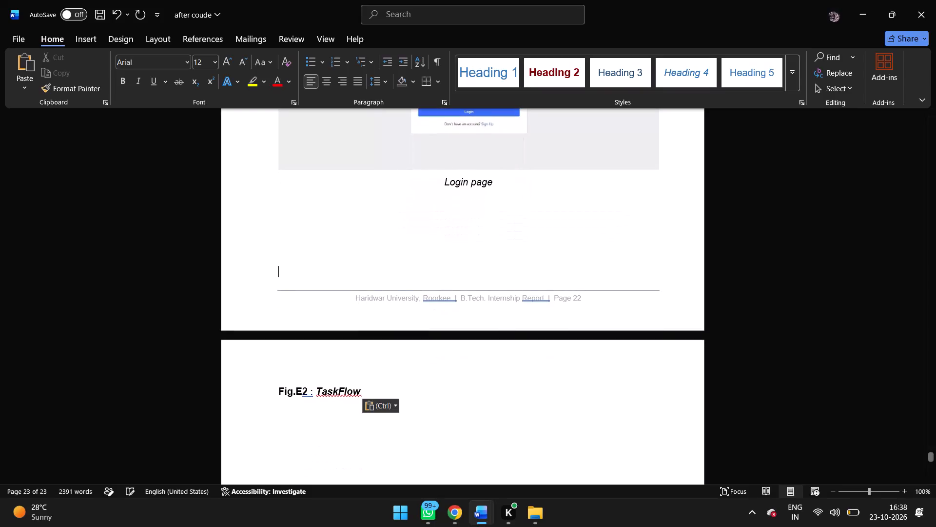
# Extend the Fig.E2 caption after "TaskFlow" with the text "– Home Page After Login.".
pyautogui.click(380, 404)
pyautogui.click(381, 390)
pyautogui.click(369, 394)
pyautogui.press('space')
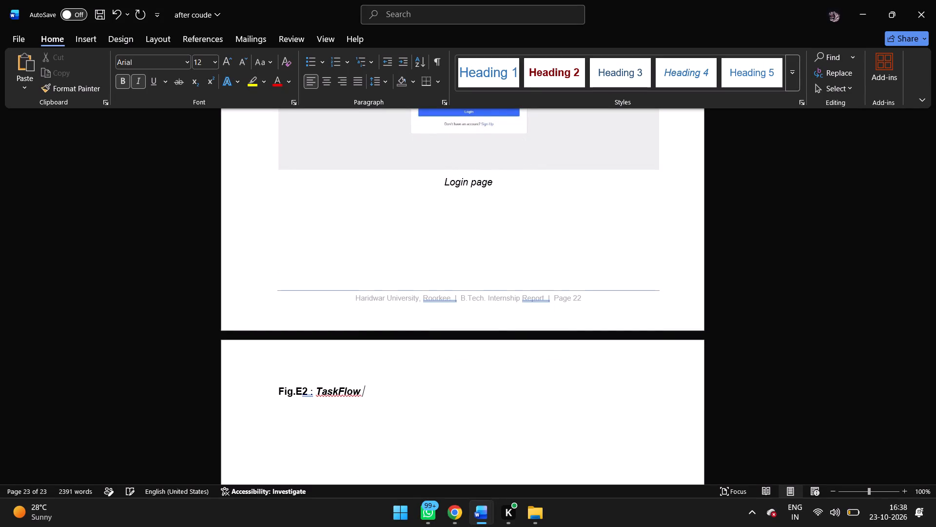
pyautogui.write('--')
pyautogui.press('space')
pyautogui.write('Home')
pyautogui.press('space')
pyautogui.write('Page')
pyautogui.press('space')
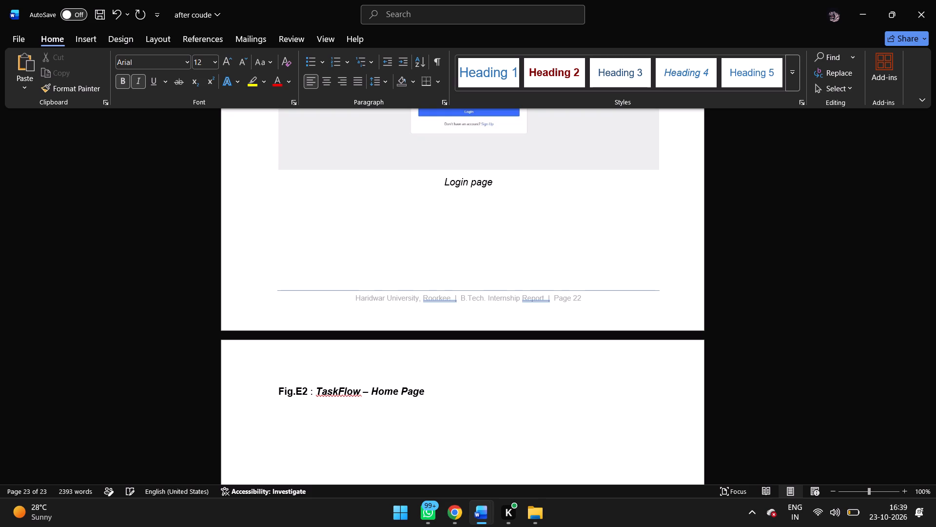
pyautogui.write('After')
pyautogui.press('space')
pyautogui.press('space')
pyautogui.write('Login')
pyautogui.press('.')
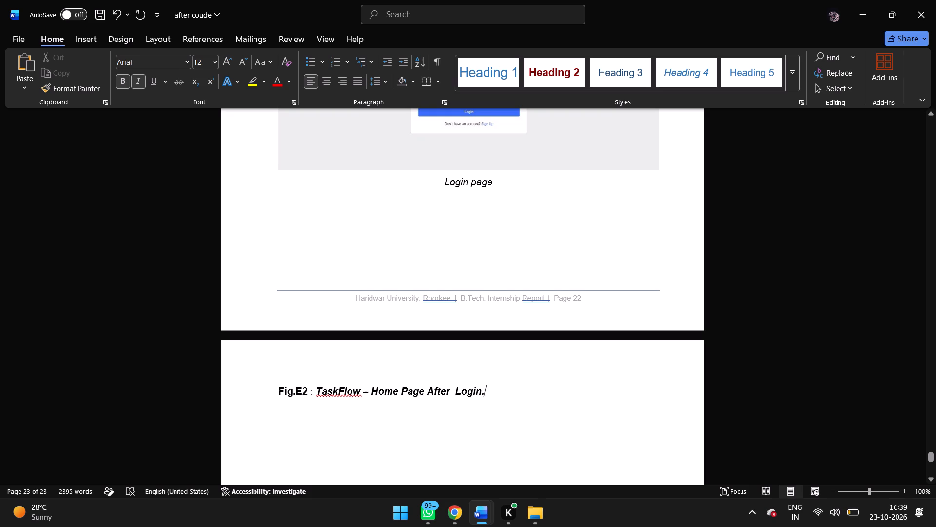
# Tidy the spacing between "After" and "Login" in the Fig.E2 caption so only a single space separates them.
pyautogui.click(452, 392)
pyautogui.press('space')
pyautogui.press('Right')
pyautogui.press('Right')
pyautogui.press('BackSpace')
pyautogui.press('BackSpace')
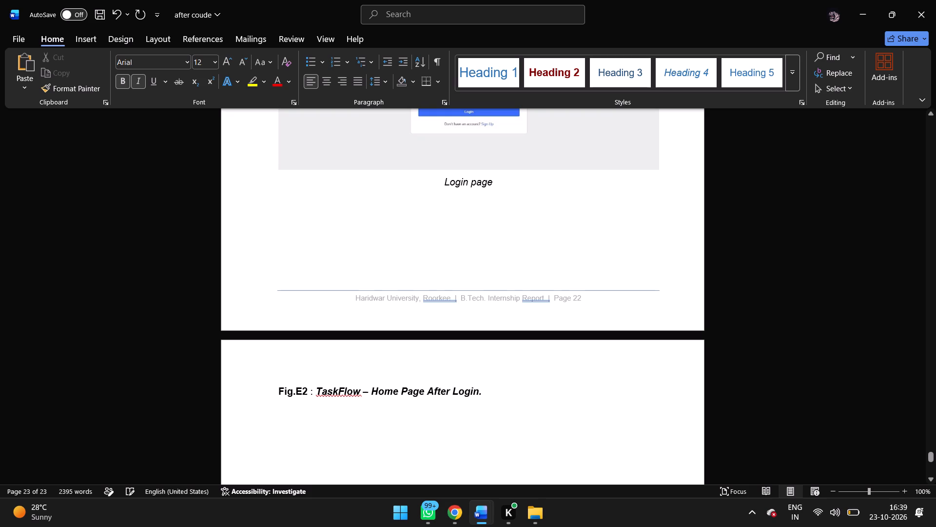
# Remove bold and italics from "– Home Page After Login." and add two new lines beneath the Fig.E2 caption.
pyautogui.click(366, 390)
pyautogui.moveTo(366, 390); pyautogui.dragTo(486, 390)
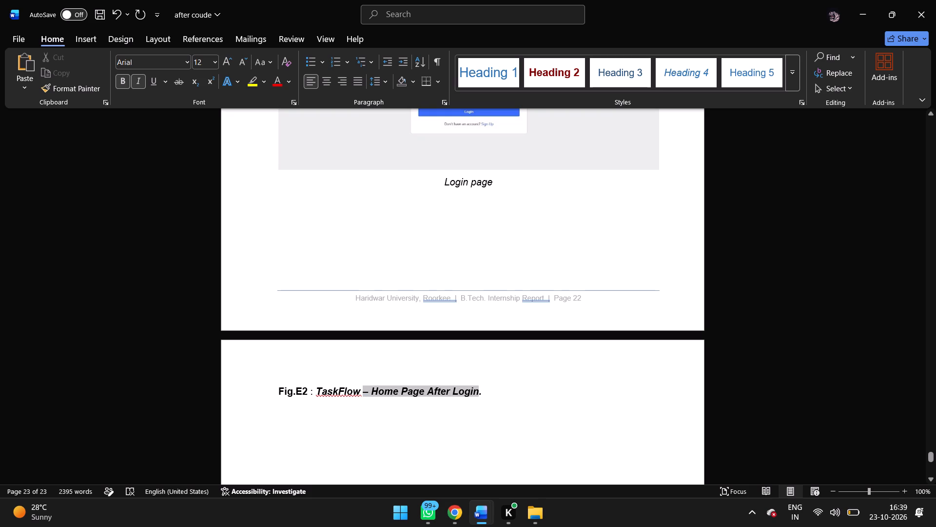
pyautogui.moveTo(486, 390); pyautogui.dragTo(487, 390)
pyautogui.hotkey('ctrl', 'i')
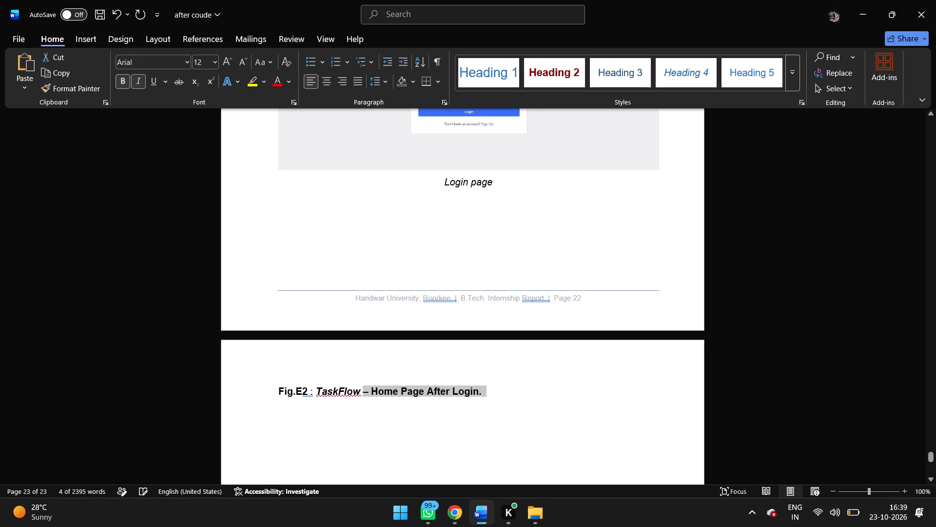
pyautogui.hotkey('ctrl', 'b')
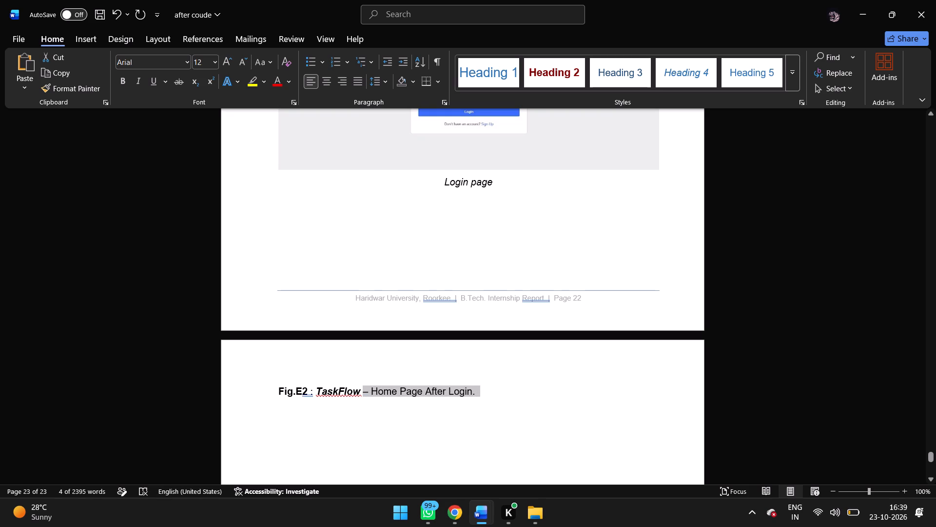
pyautogui.press('Right')
pyautogui.press('Return')
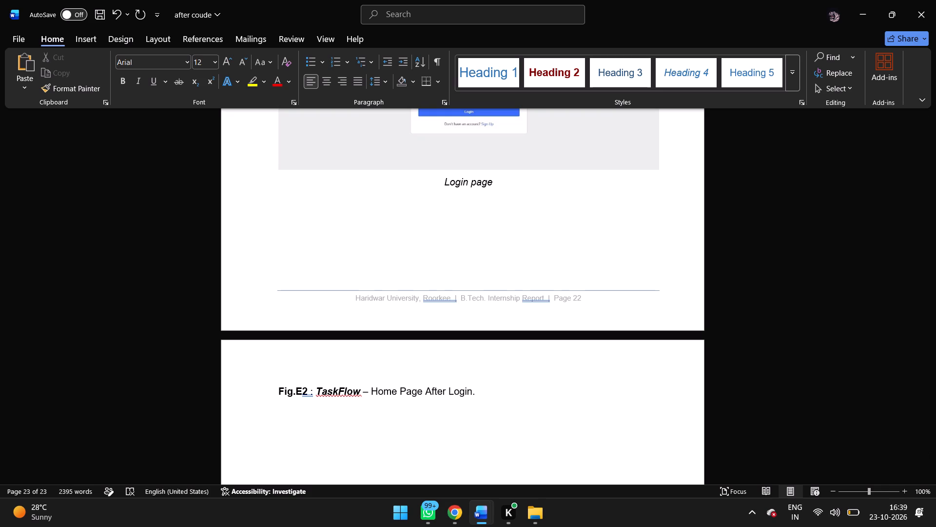
pyautogui.scroll(-1, 487, 390)
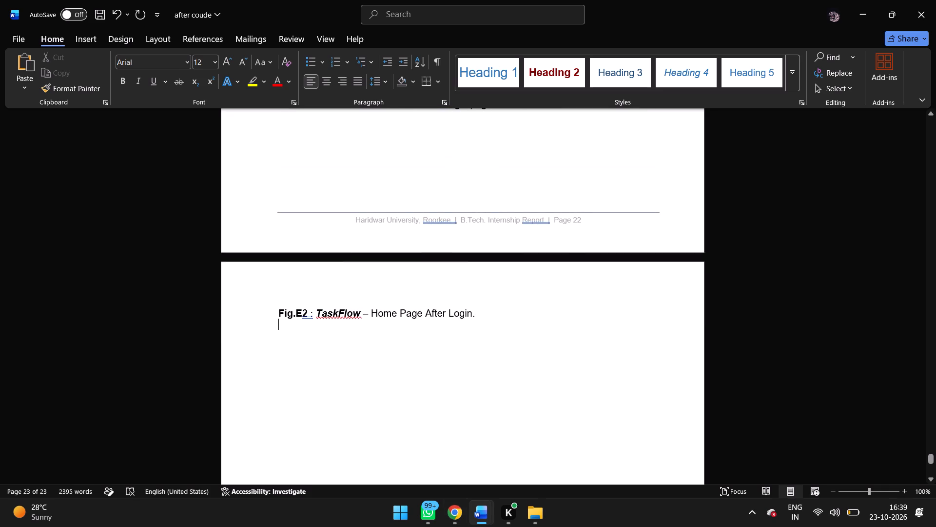
pyautogui.press('Return')
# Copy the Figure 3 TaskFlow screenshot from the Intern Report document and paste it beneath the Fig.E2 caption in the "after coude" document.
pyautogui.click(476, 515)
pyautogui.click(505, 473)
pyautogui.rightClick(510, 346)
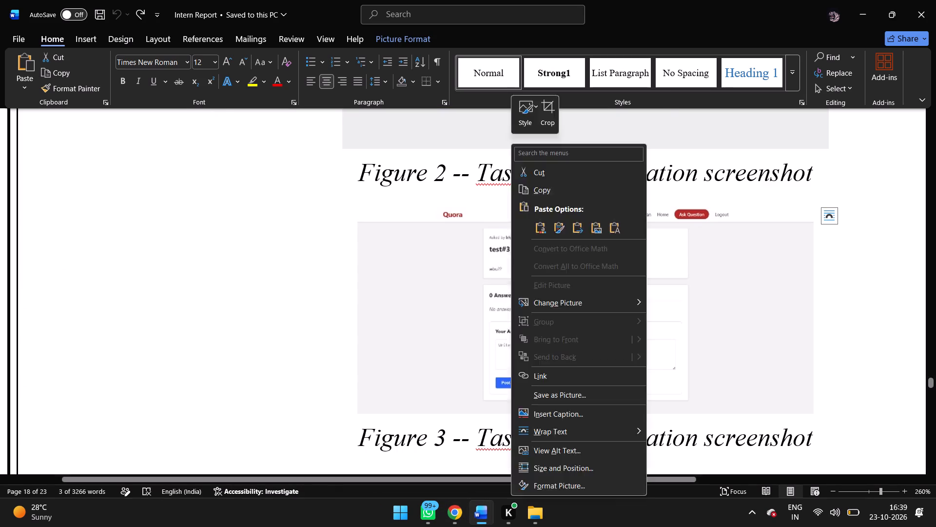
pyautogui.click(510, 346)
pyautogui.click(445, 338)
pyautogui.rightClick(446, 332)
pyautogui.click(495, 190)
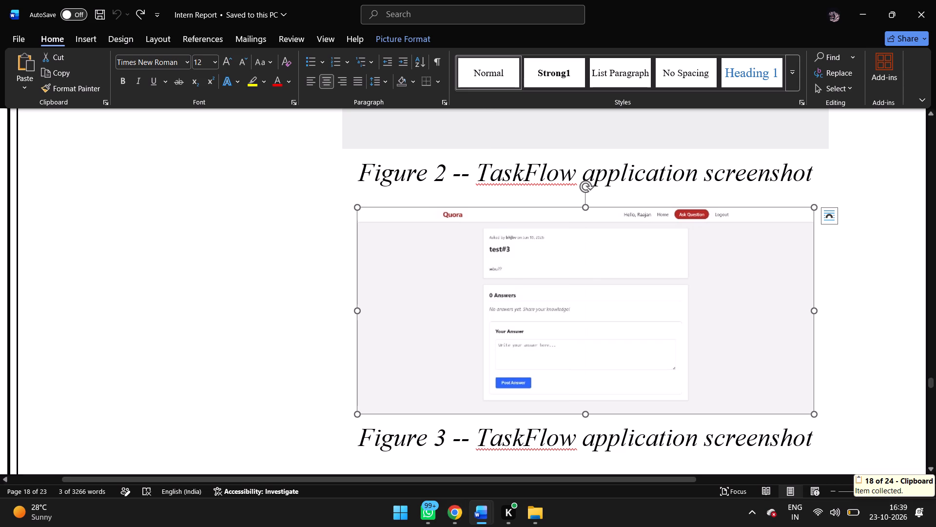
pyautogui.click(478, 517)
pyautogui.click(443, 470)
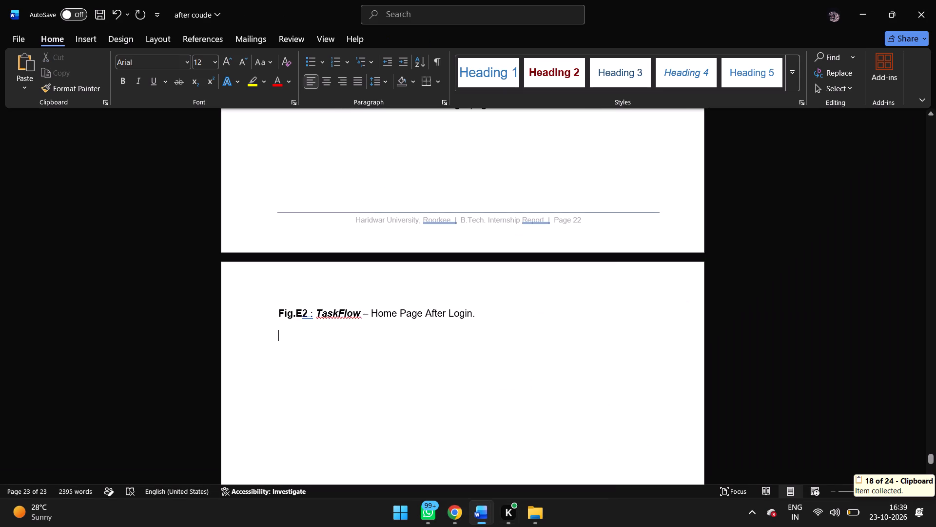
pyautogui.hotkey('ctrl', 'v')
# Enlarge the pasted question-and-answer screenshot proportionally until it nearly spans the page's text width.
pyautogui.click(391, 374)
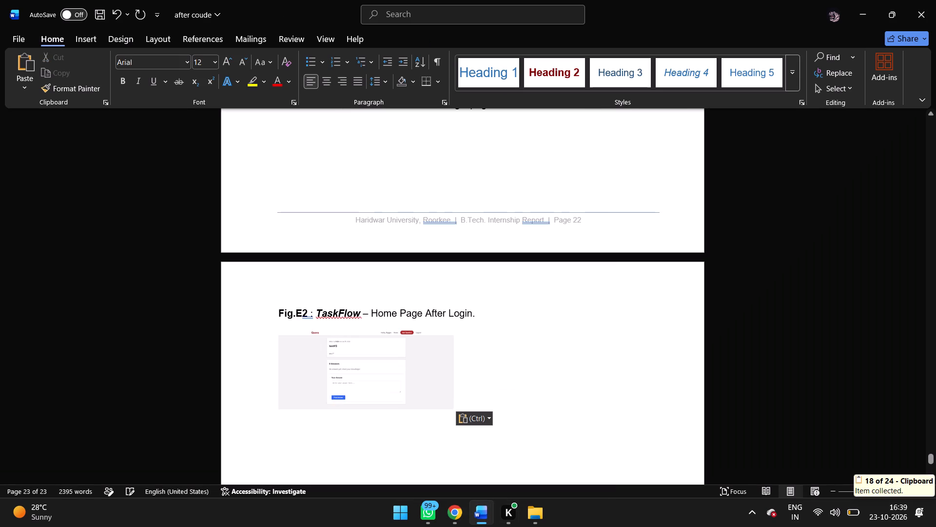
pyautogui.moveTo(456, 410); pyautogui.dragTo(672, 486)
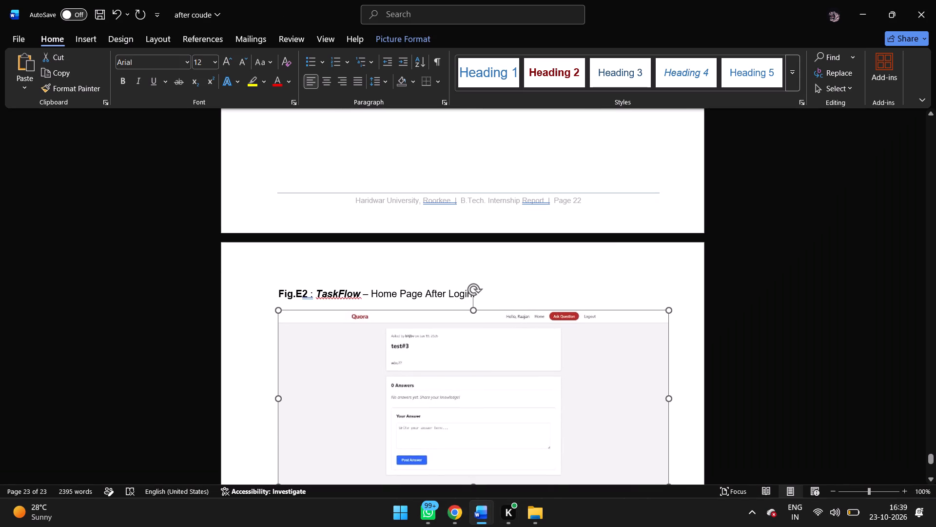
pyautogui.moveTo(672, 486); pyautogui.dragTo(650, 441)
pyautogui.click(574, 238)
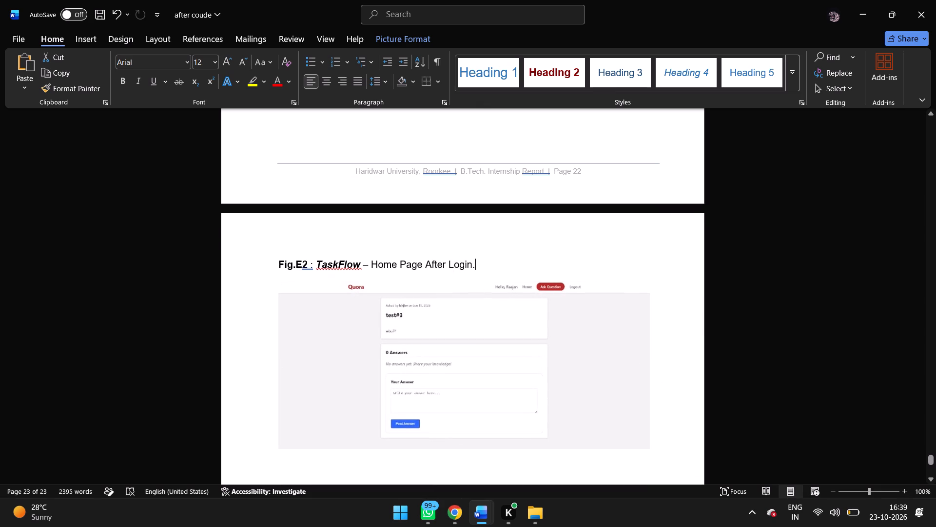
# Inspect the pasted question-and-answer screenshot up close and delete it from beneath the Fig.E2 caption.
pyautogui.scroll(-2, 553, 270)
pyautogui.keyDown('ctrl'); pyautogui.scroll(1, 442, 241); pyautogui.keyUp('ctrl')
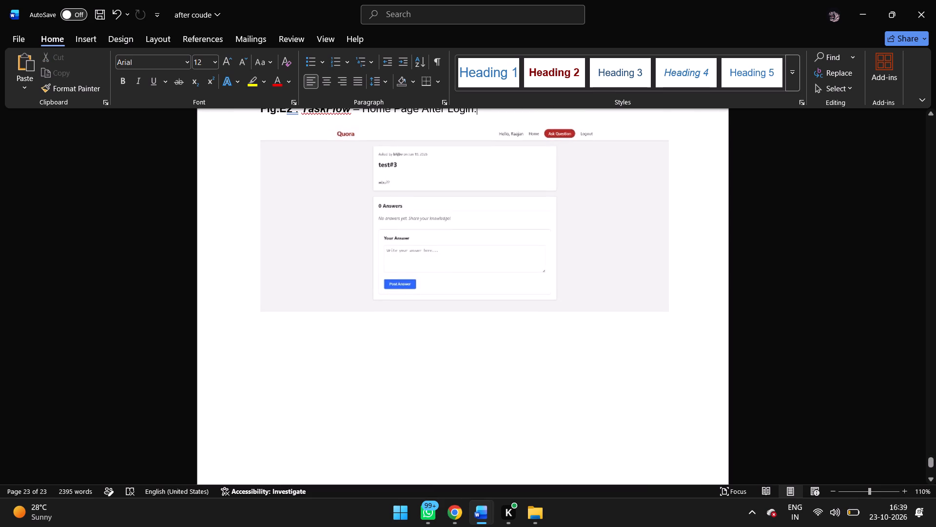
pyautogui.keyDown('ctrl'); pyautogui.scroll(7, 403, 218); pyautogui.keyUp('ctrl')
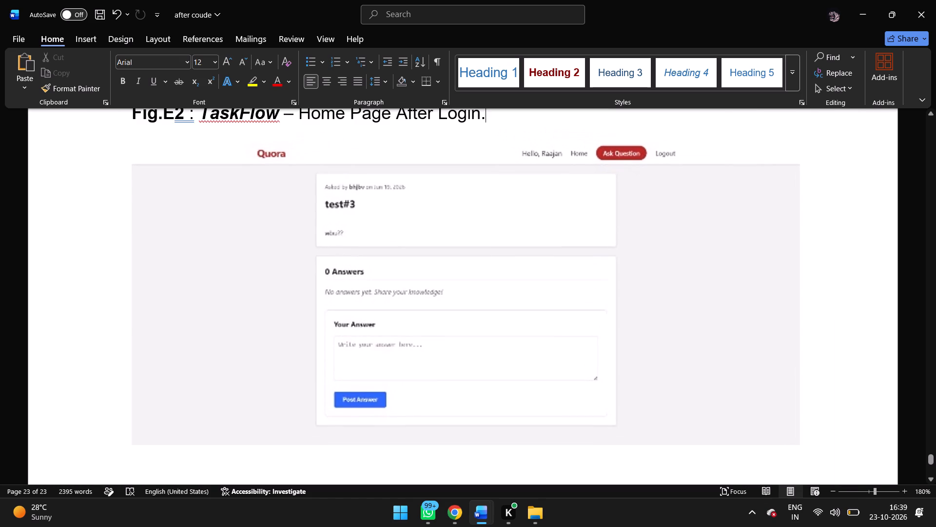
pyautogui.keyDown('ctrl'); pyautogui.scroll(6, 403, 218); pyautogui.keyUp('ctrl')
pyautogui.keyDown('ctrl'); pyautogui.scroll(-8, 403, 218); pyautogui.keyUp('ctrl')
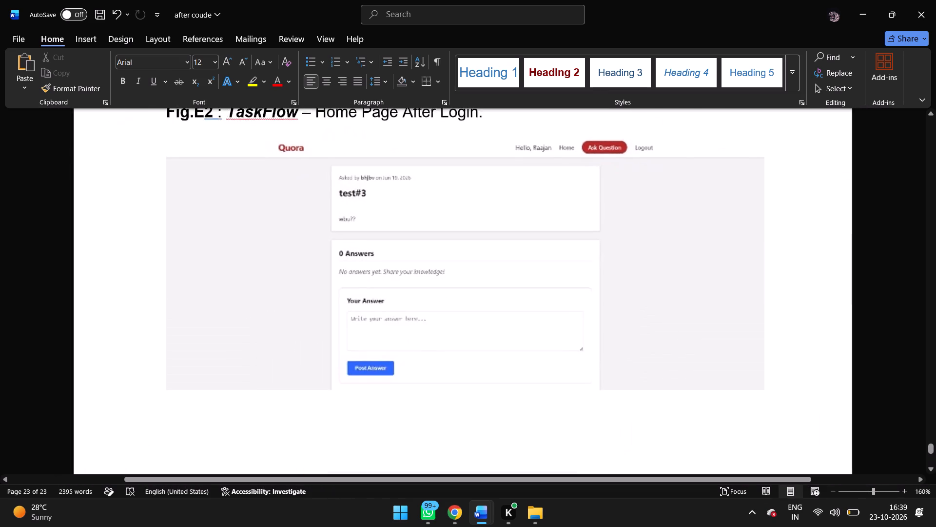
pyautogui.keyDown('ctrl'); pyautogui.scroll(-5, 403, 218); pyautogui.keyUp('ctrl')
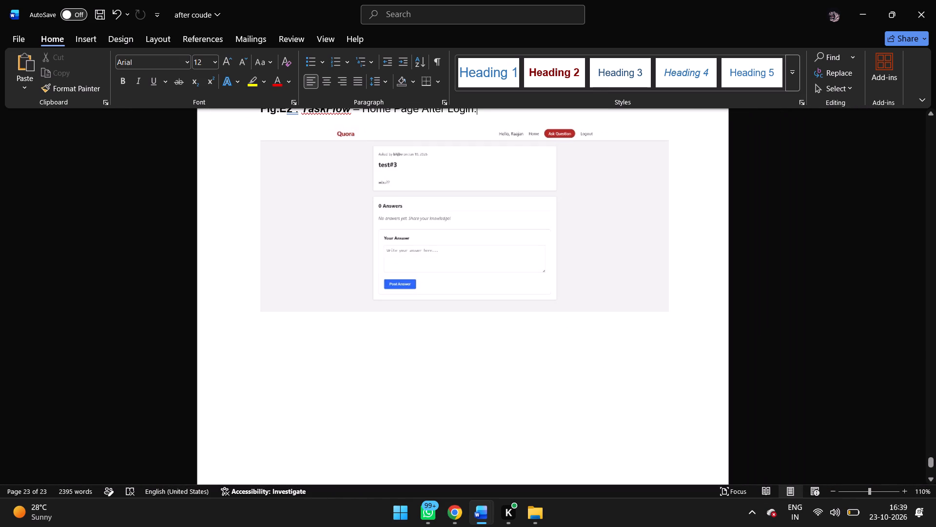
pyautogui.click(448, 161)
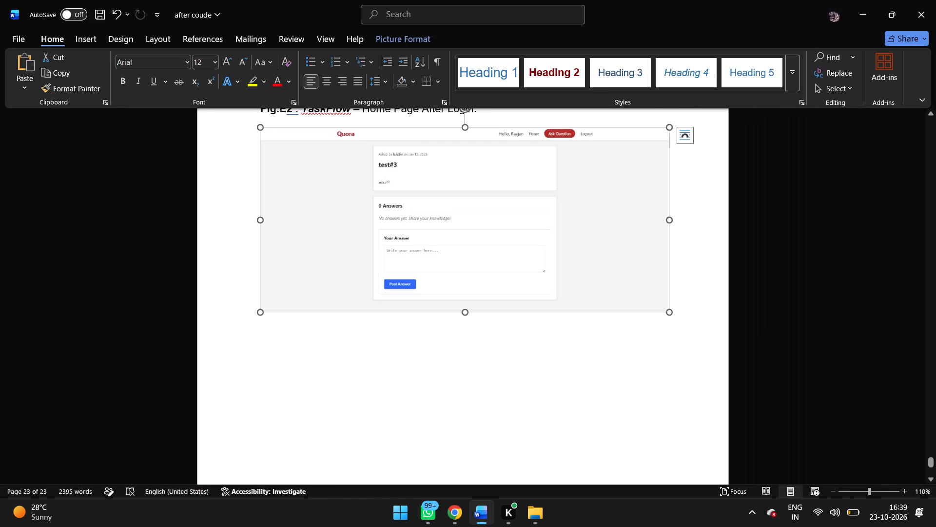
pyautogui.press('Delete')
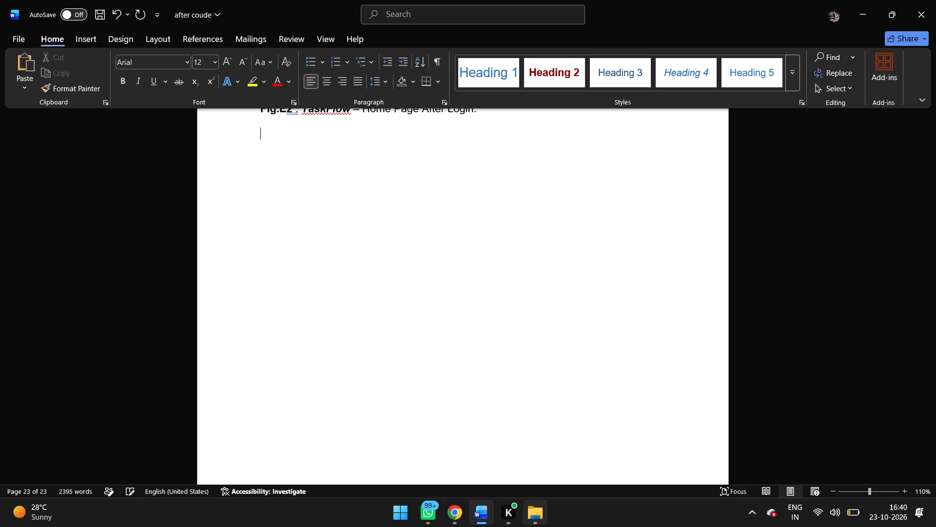
# Insert the "Ask a Question" page picture IMG-20260619-WA0019 from the Mobile Devices folder in Downloads beneath the Fig.E2 caption.
pyautogui.click(80, 39)
pyautogui.click(154, 96)
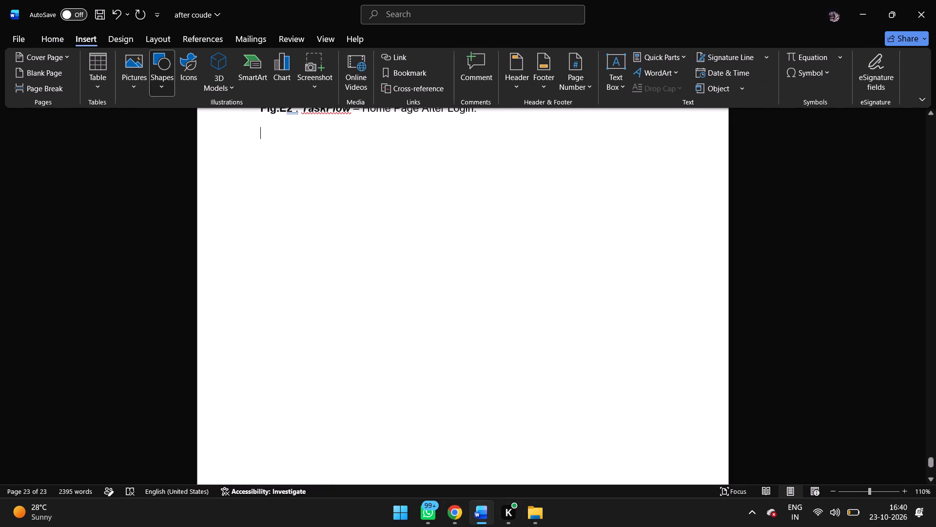
pyautogui.click(145, 85)
pyautogui.click(143, 120)
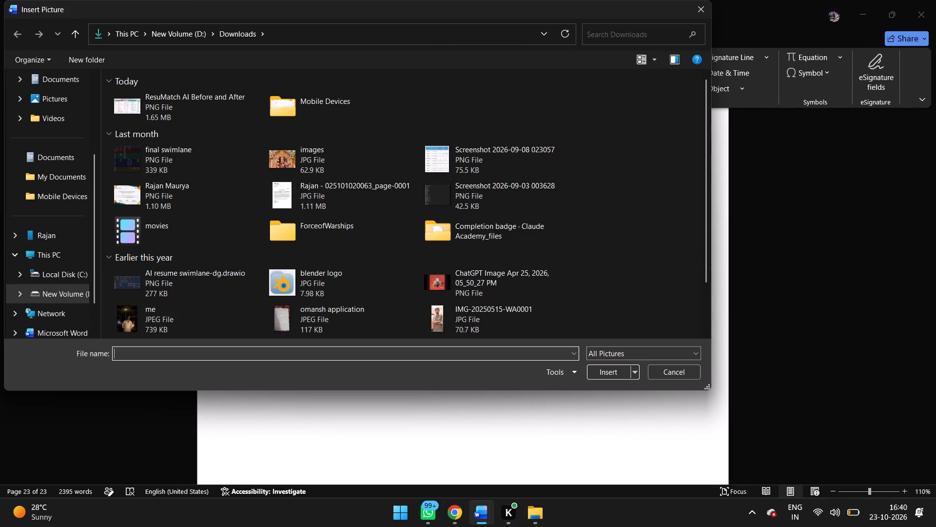
pyautogui.doubleClick(337, 111)
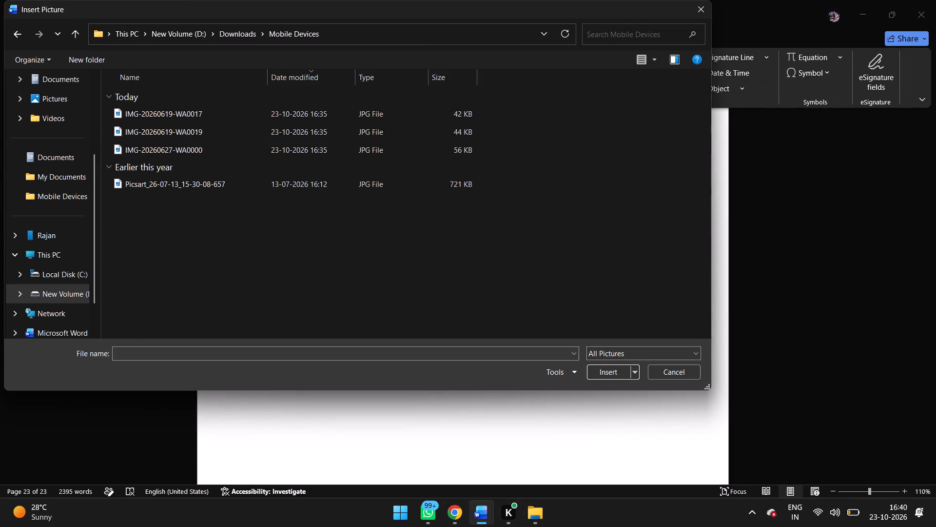
pyautogui.click(630, 58)
pyautogui.click(639, 59)
pyautogui.click(643, 65)
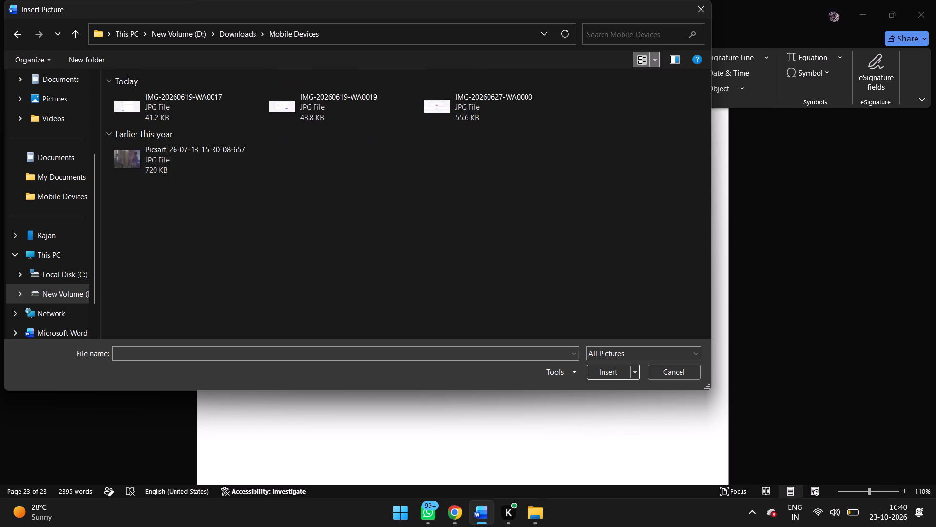
pyautogui.click(639, 57)
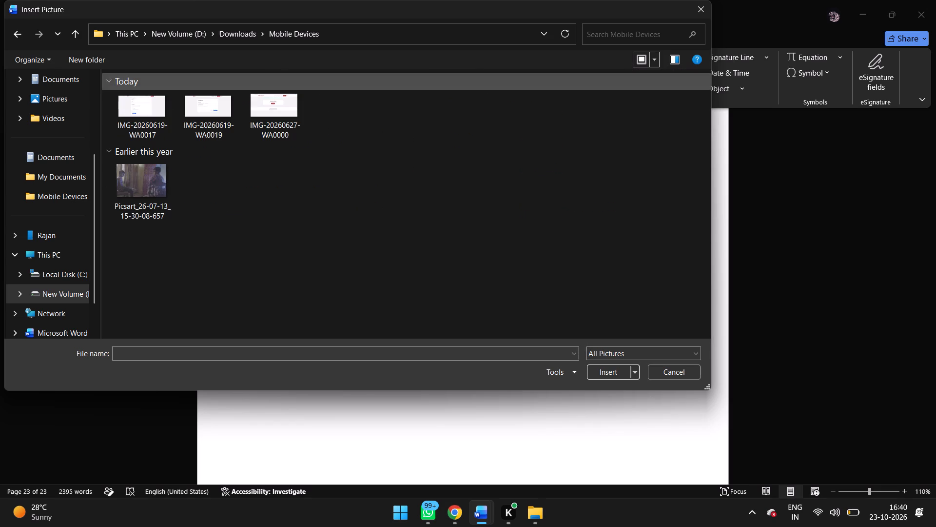
pyautogui.doubleClick(206, 112)
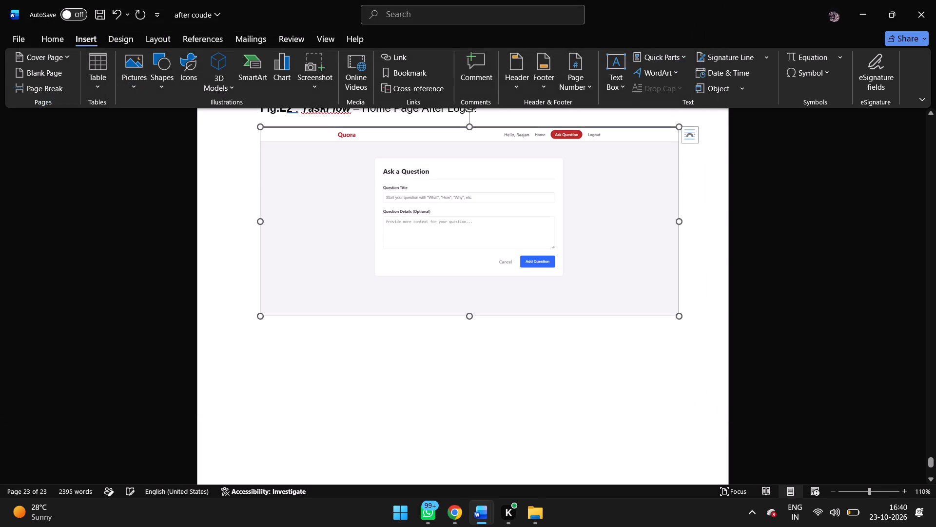
pyautogui.click(518, 426)
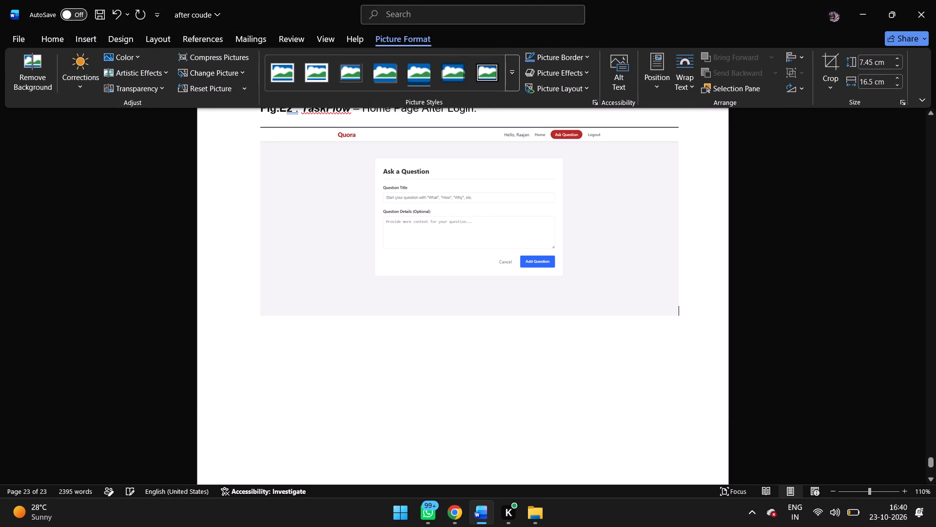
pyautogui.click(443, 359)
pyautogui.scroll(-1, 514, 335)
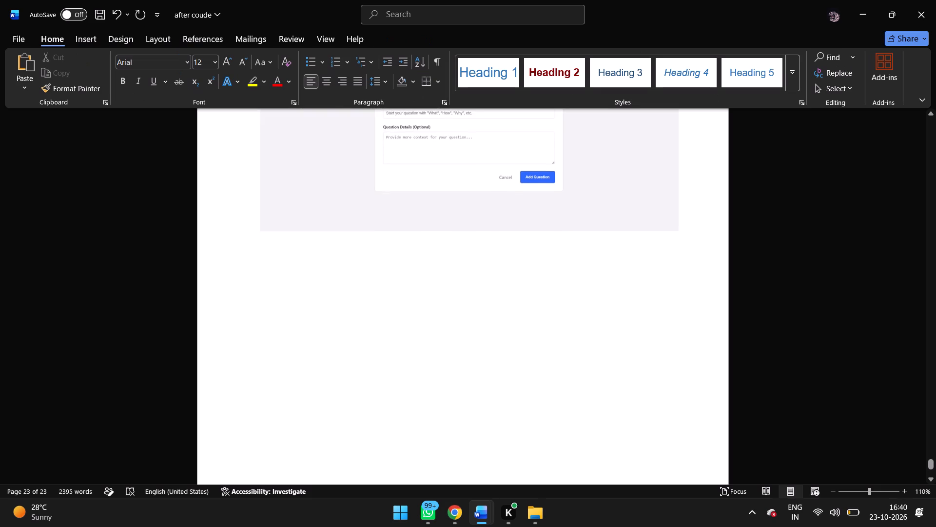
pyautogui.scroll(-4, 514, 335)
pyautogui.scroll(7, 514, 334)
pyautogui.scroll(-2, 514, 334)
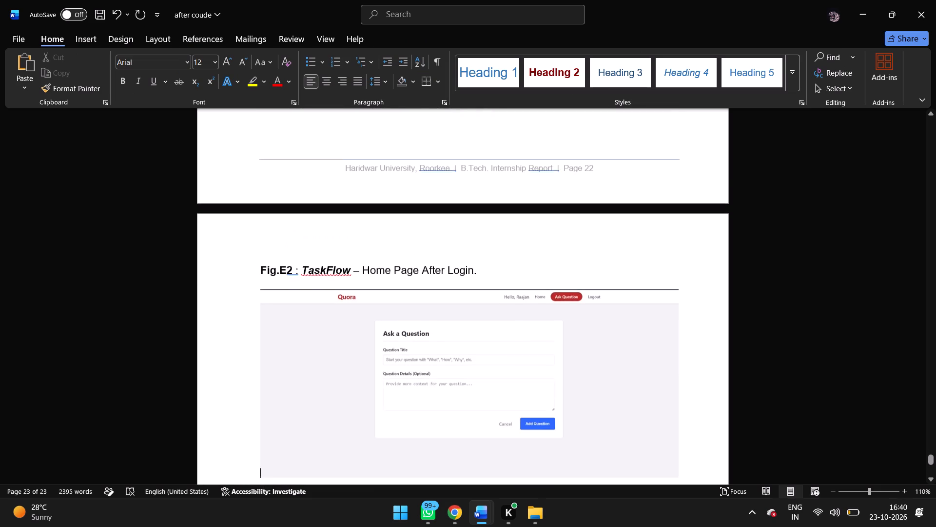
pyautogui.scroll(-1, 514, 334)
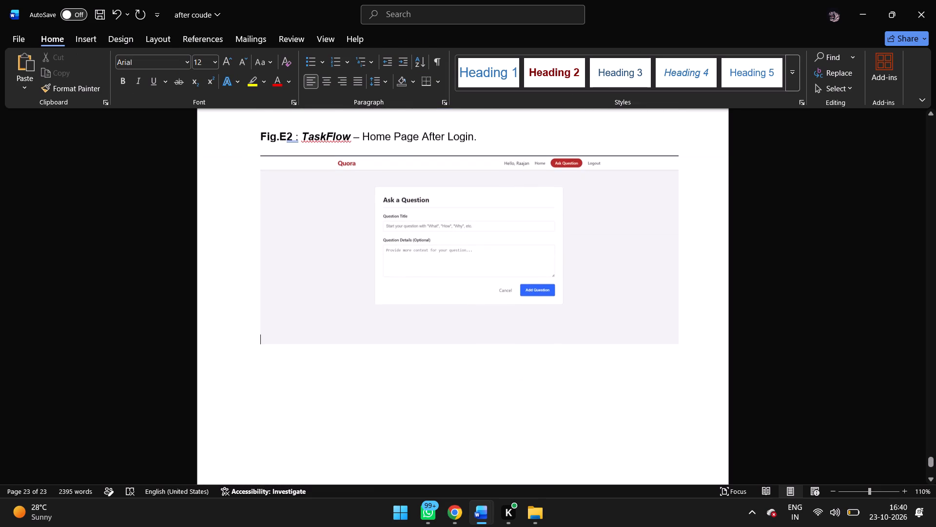
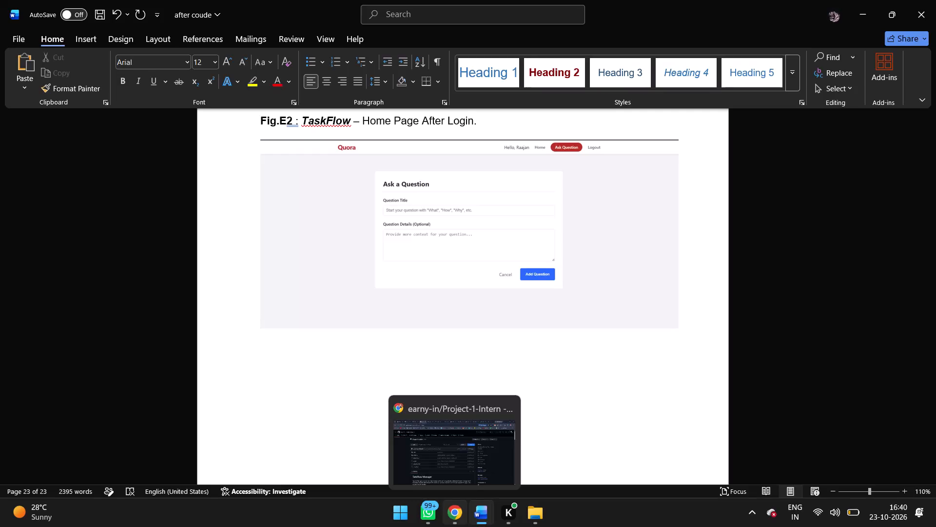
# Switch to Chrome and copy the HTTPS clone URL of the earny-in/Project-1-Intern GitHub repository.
pyautogui.click(450, 519)
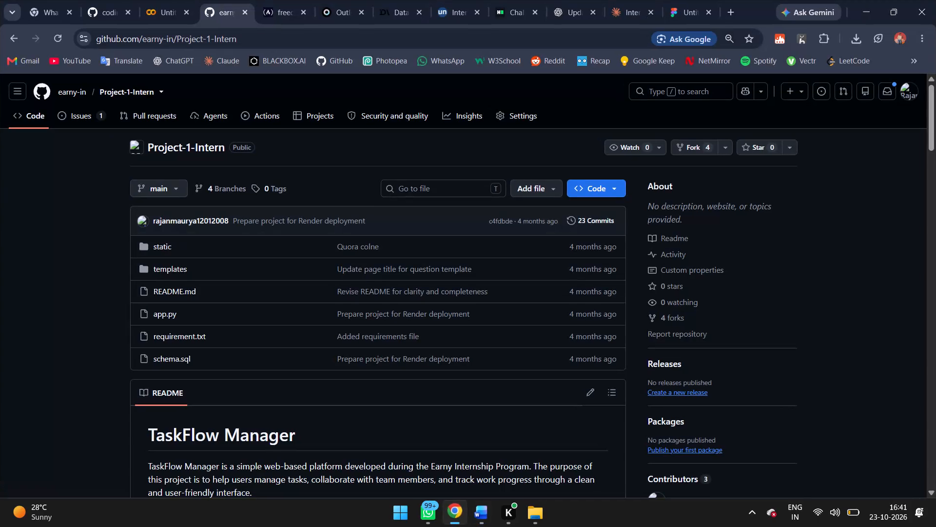
pyautogui.click(477, 521)
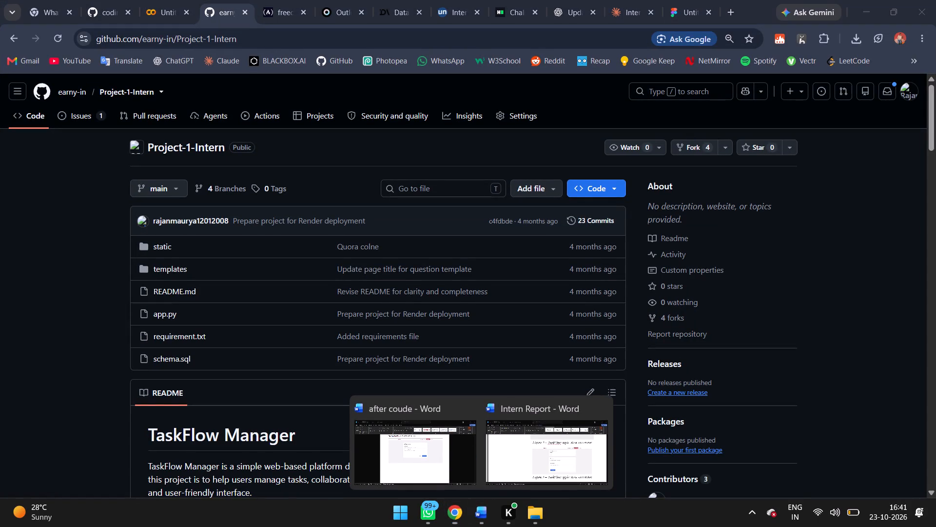
pyautogui.click(477, 521)
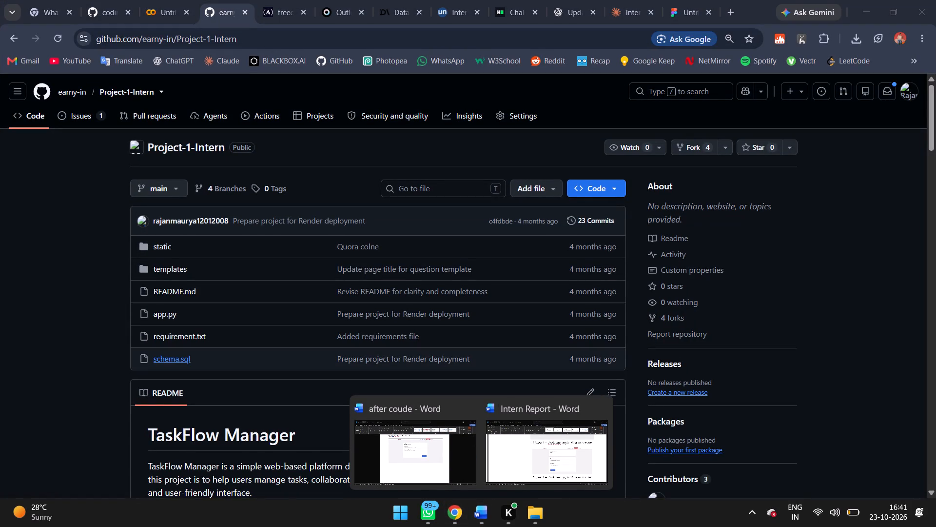
pyautogui.click(94, 335)
pyautogui.click(606, 192)
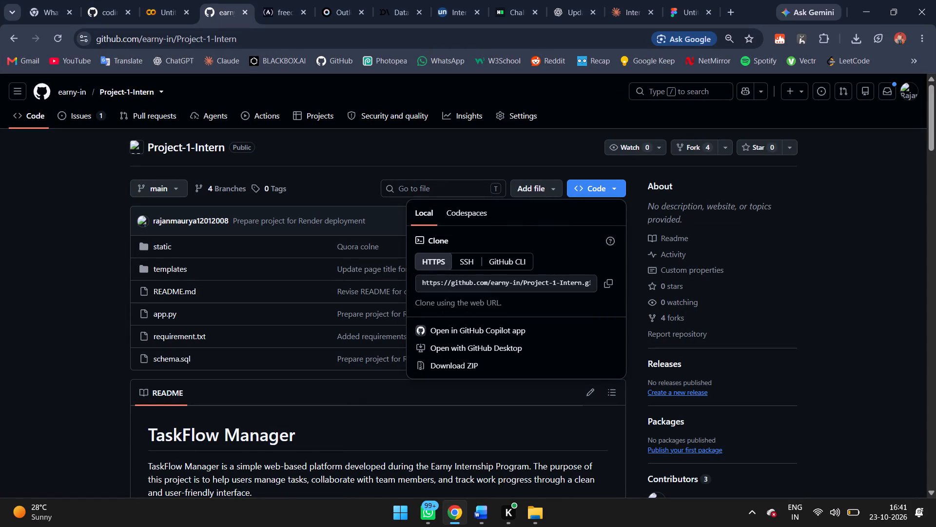
pyautogui.click(602, 292)
pyautogui.click(94, 276)
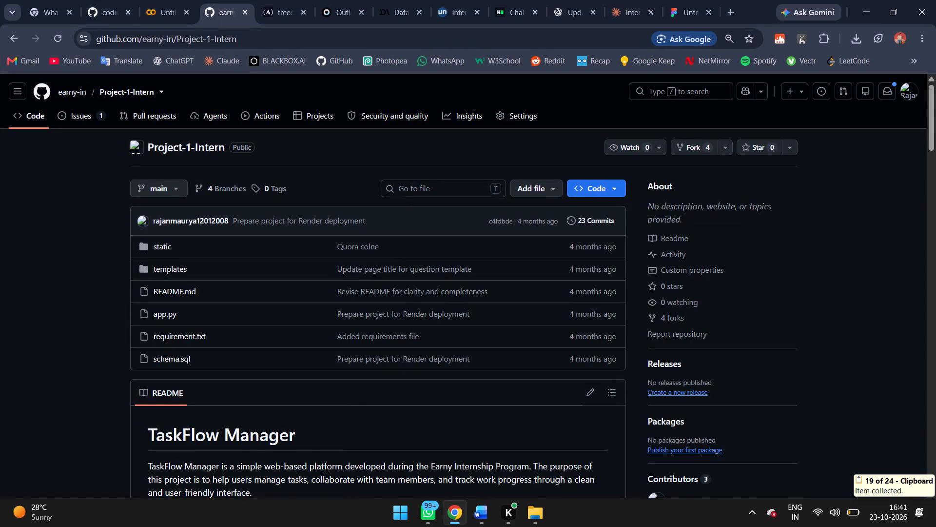
pyautogui.scroll(-11, 93, 276)
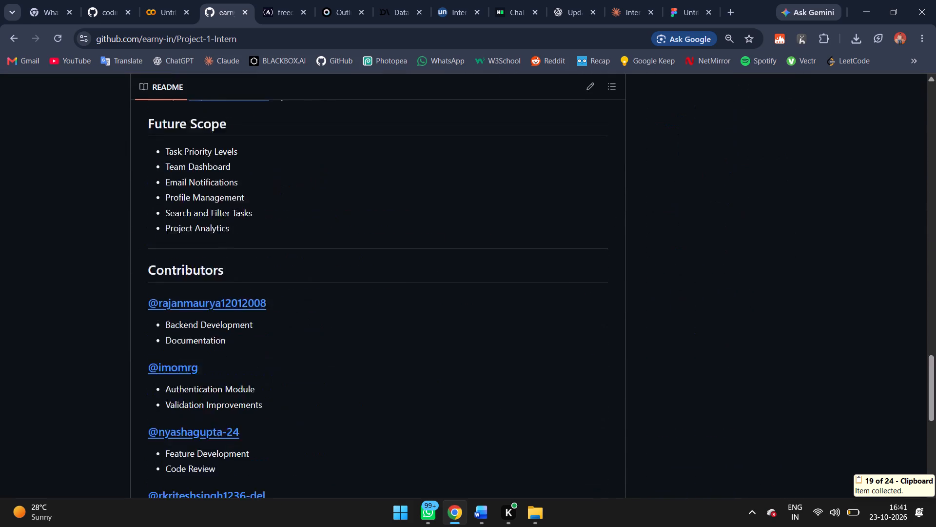
pyautogui.scroll(11, 93, 276)
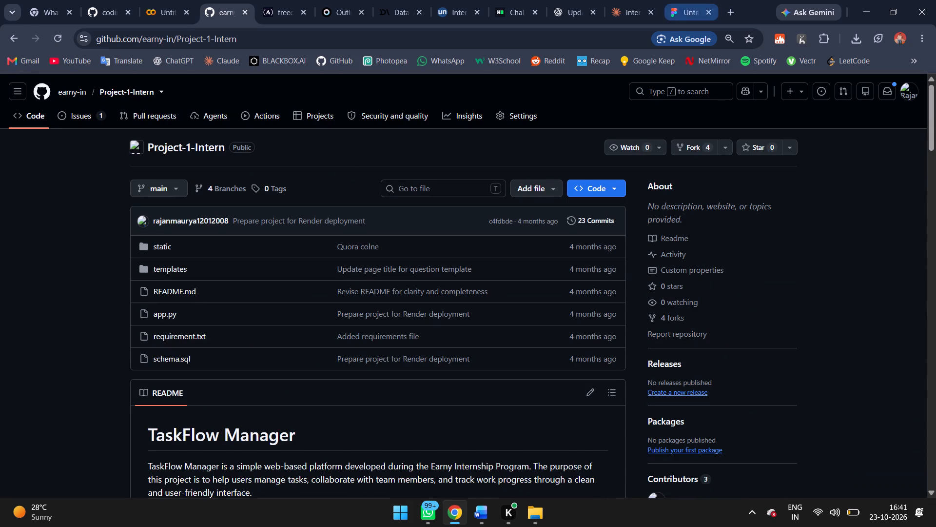
# Return to the "after coude" document in Word and insert a blank line between the Fig.E2 caption and its picture.
pyautogui.click(477, 523)
pyautogui.click(438, 471)
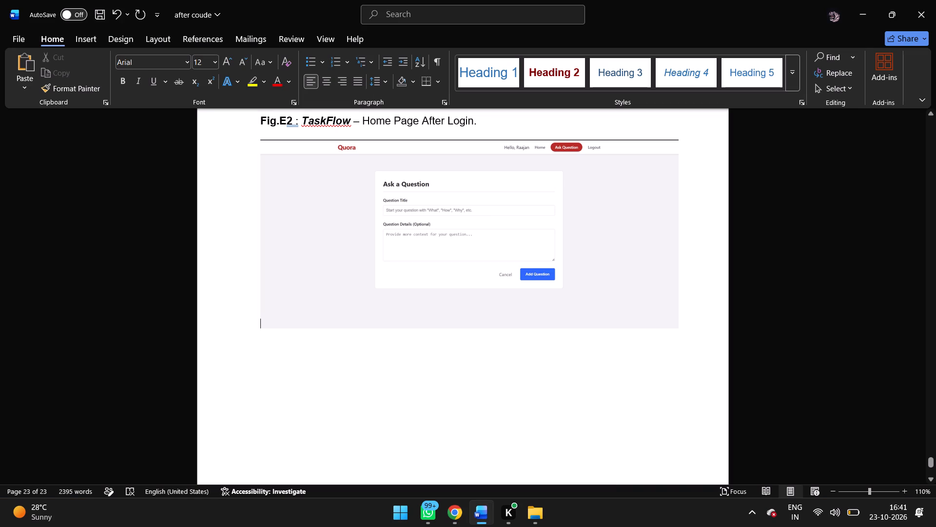
pyautogui.click(368, 374)
pyautogui.press('Return')
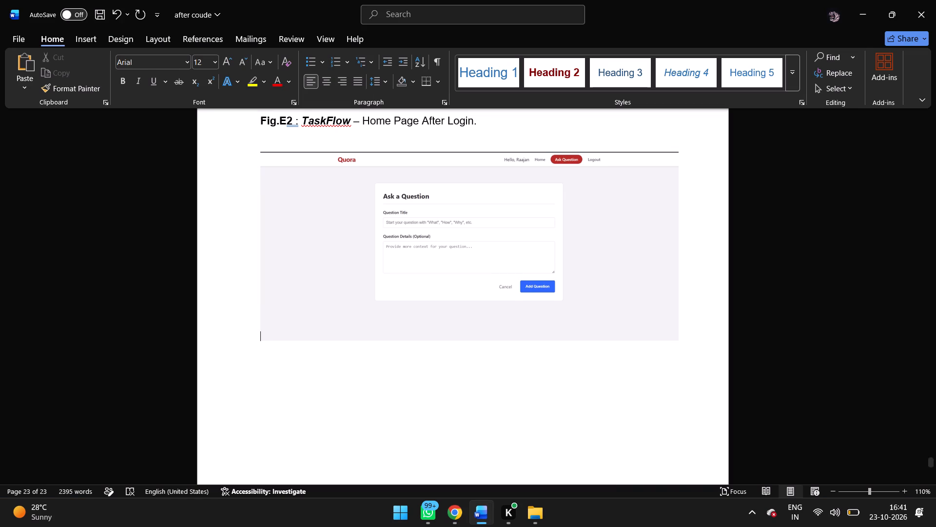
# Append "github.com" after "GitHub setup:" in the Fig.E1 caption under Appendix E.
pyautogui.scroll(7, 347, 347)
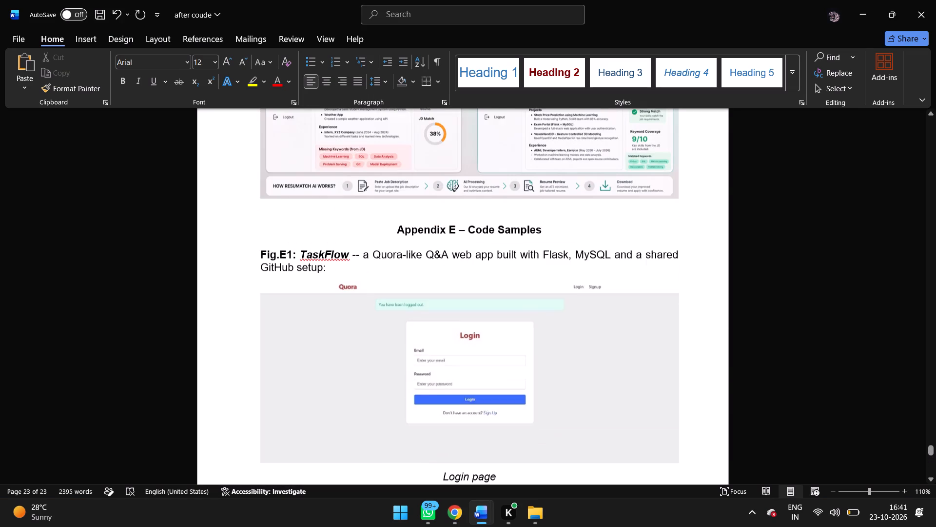
pyautogui.click(335, 283)
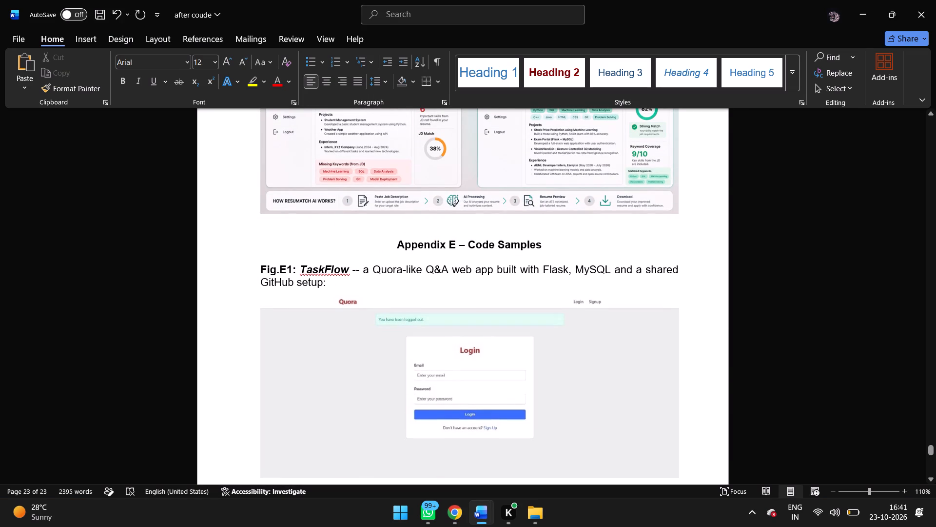
pyautogui.press('space')
pyautogui.write('git')
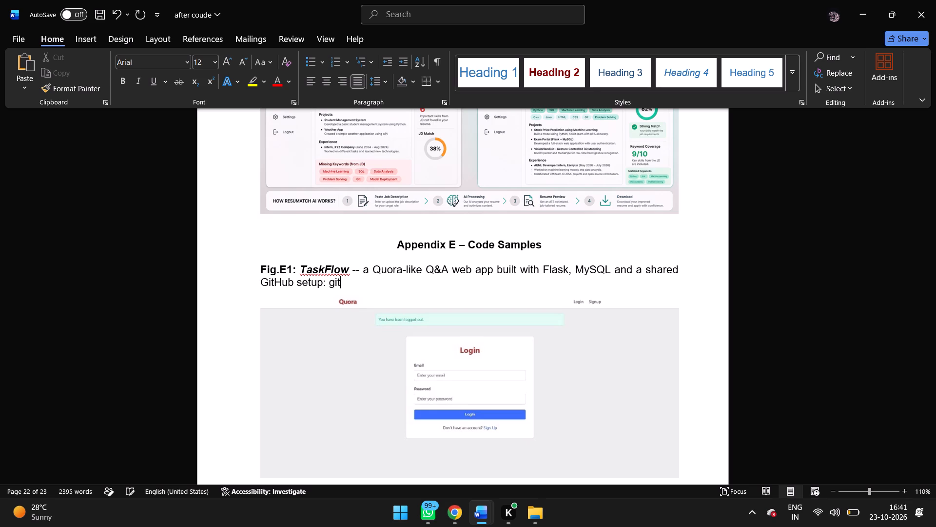
pyautogui.write('hub')
pyautogui.write('.com')
# Turn the "github.com" text in the Fig.E1 caption into a hyperlink to the copied repository URL.
pyautogui.hotkey('shift', 'Left')
pyautogui.hotkey('shift', 'Left')
pyautogui.hotkey('shift', 'Left')
pyautogui.hotkey('shift', 'Left')
pyautogui.hotkey('shift', 'Left')
pyautogui.hotkey('shift', 'Left')
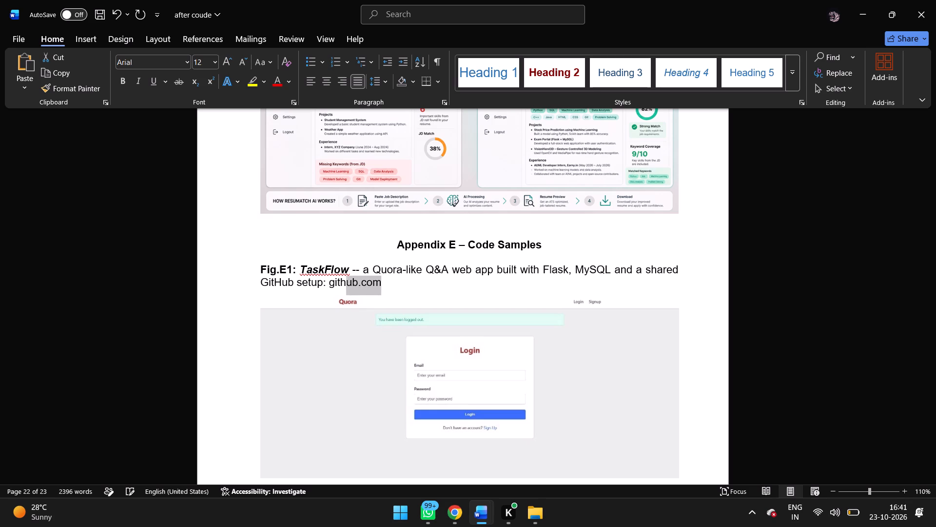
pyautogui.hotkey('shift', 'Left')
pyautogui.hotkey('shift', 'Left')
pyautogui.hotkey('shift', 'Left')
pyautogui.hotkey('shift', 'Left')
pyautogui.hotkey('ctrl', 'v')
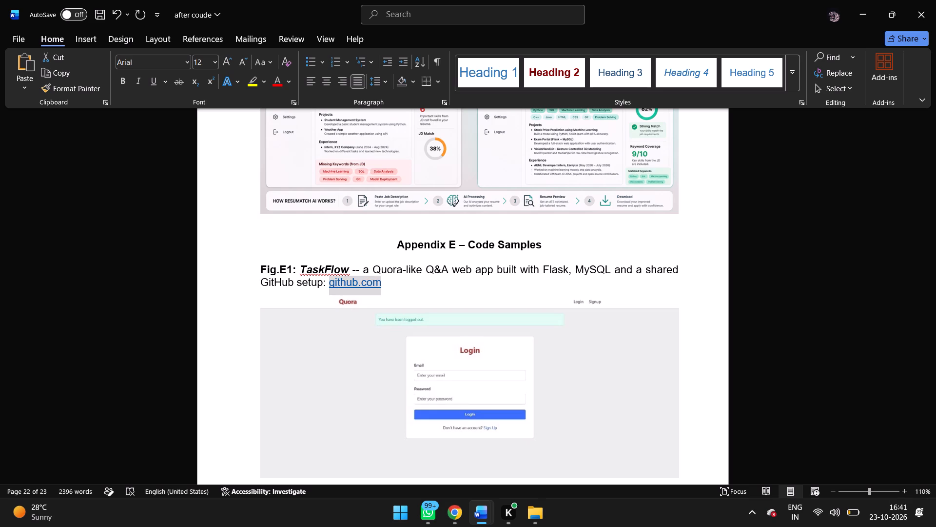
pyautogui.press('Right')
pyautogui.press('Right')
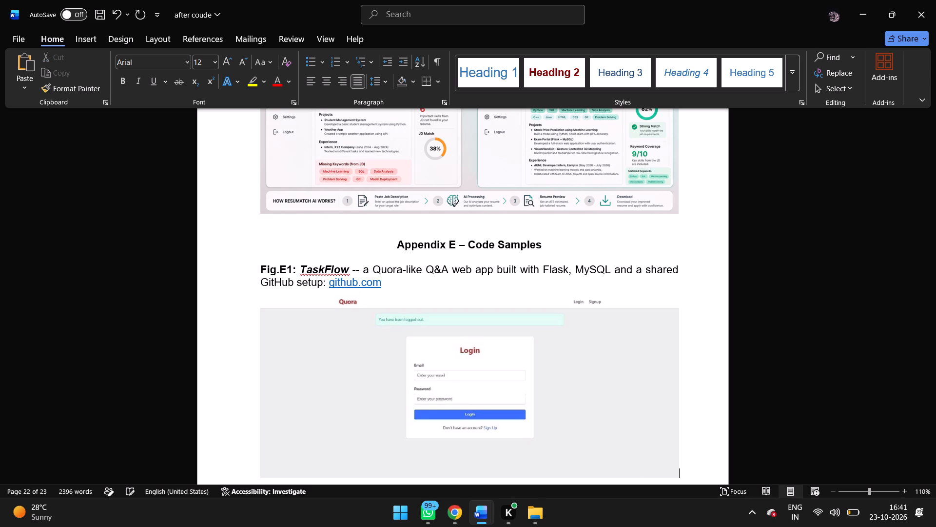
pyautogui.press('space')
pyautogui.click(410, 286)
# Add the line "Home Page" directly beneath the "Ask a Question" picture under Fig.E2.
pyautogui.scroll(-1, 365, 293)
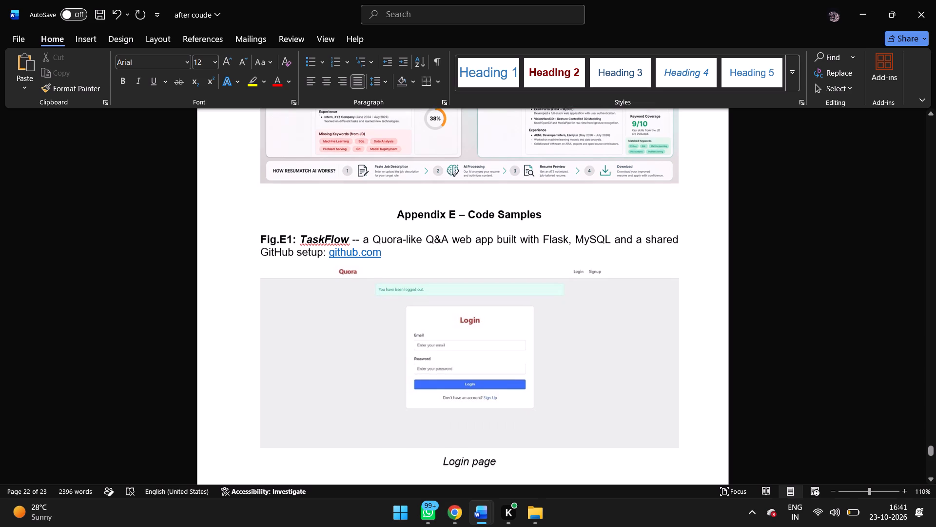
pyautogui.click(230, 336)
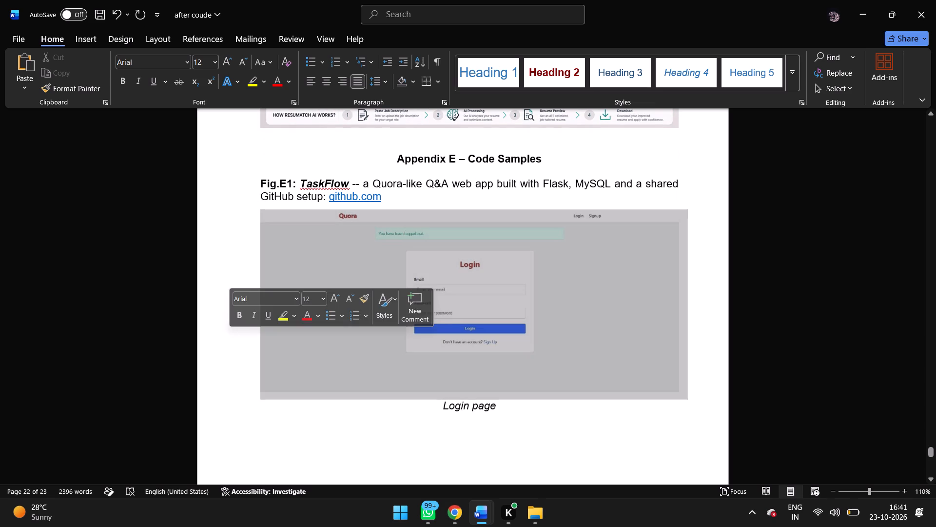
pyautogui.click(337, 437)
pyautogui.scroll(-7, 342, 430)
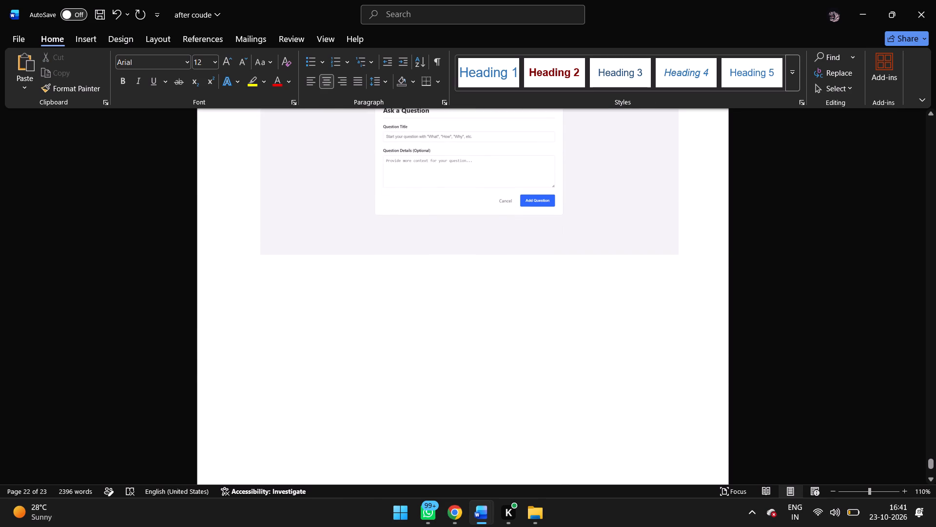
pyautogui.click(462, 282)
pyautogui.scroll(1, 464, 313)
pyautogui.click(461, 362)
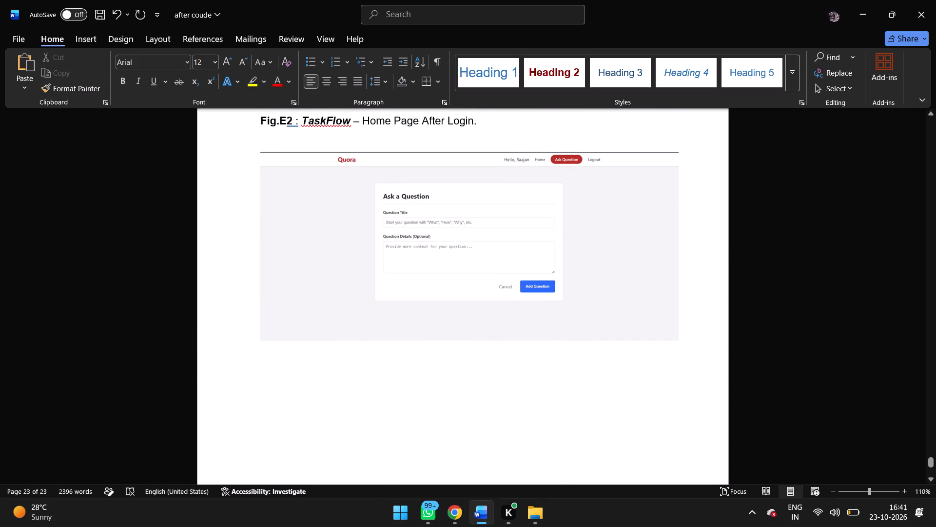
pyautogui.click(690, 335)
pyautogui.press('Return')
pyautogui.press('h')
pyautogui.press('BackSpace')
pyautogui.write('Hom')
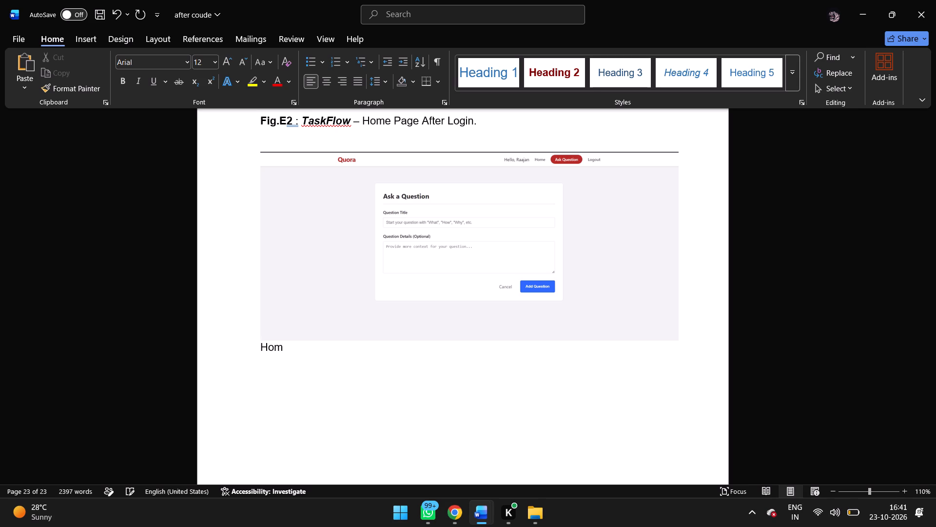
pyautogui.write('r')
pyautogui.press('space')
pyautogui.press('BackSpace')
pyautogui.press('BackSpace')
pyautogui.press('e')
pyautogui.press('space')
pyautogui.write('Page')
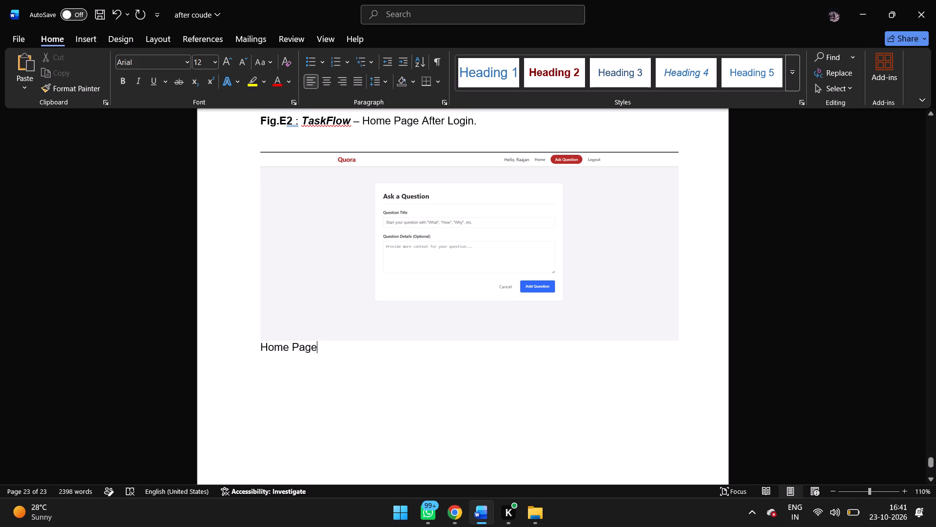
# Italicize the "Home Page" line without bold and centre it beneath the "Ask a Question" picture.
pyautogui.hotkey('shift', 'Left')
pyautogui.hotkey('shift', 'Left')
pyautogui.hotkey('shift', 'Left')
pyautogui.hotkey('shift', 'Left')
pyautogui.hotkey('shift', 'Left')
pyautogui.hotkey('shift', 'Left')
pyautogui.hotkey('shift', 'Left')
pyautogui.hotkey('shift', 'Left')
pyautogui.hotkey('shift', 'Left')
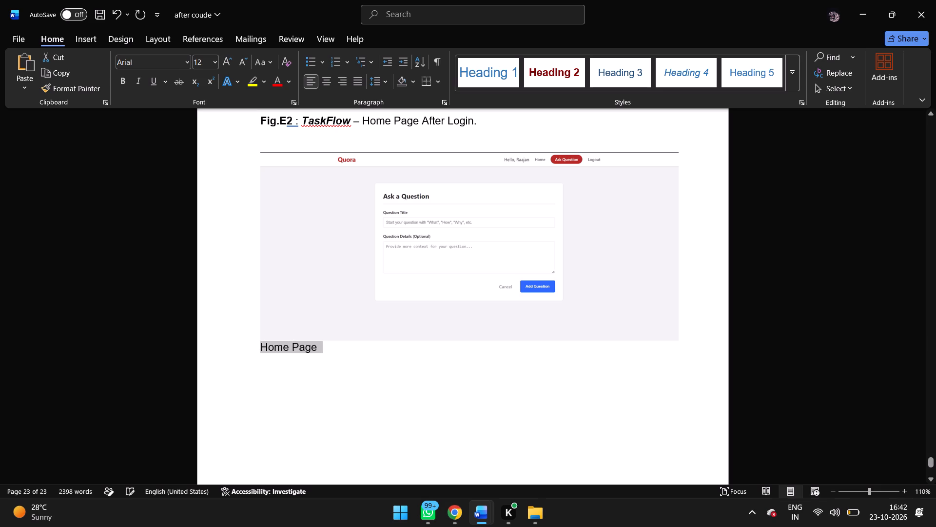
pyautogui.hotkey('ctrl', 'i')
pyautogui.hotkey('ctrl', 'i')
pyautogui.hotkey('ctrl', 'i')
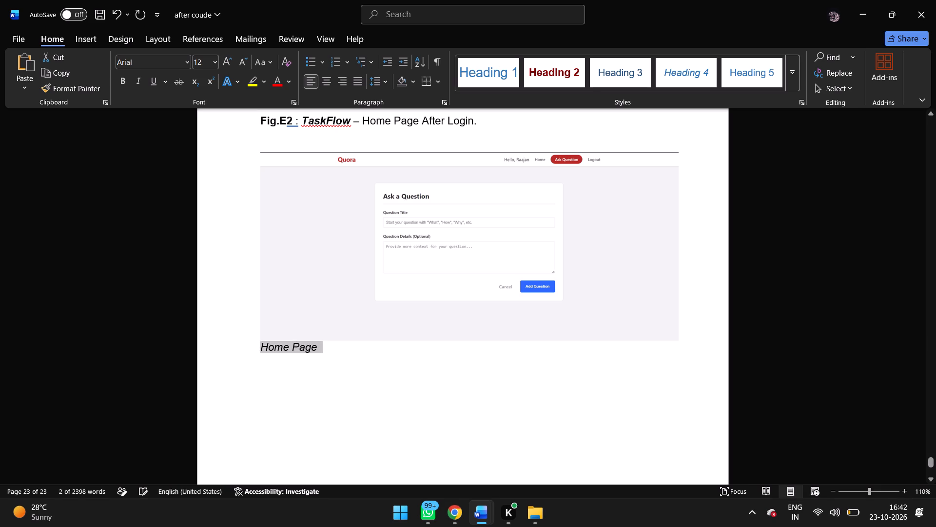
pyautogui.hotkey('ctrl', 'b')
pyautogui.hotkey('ctrl', 'b')
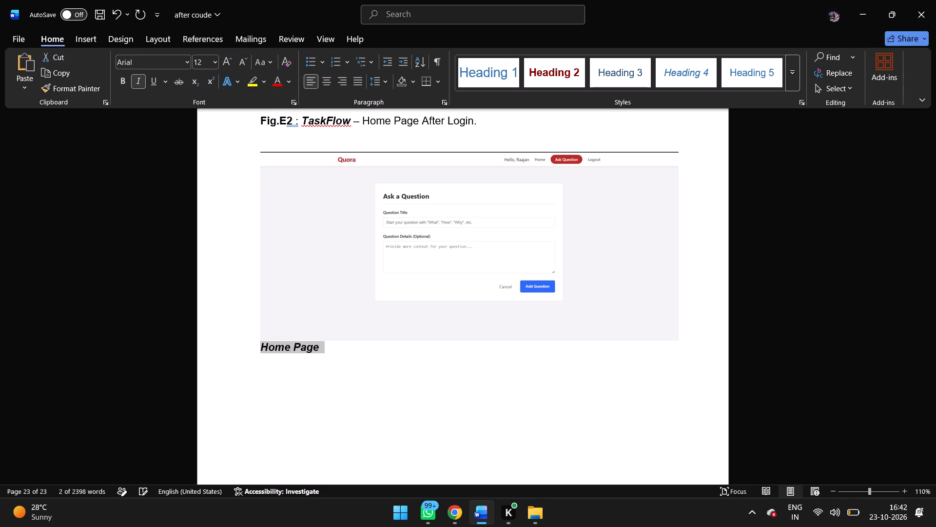
pyautogui.click(331, 79)
pyautogui.click(149, 269)
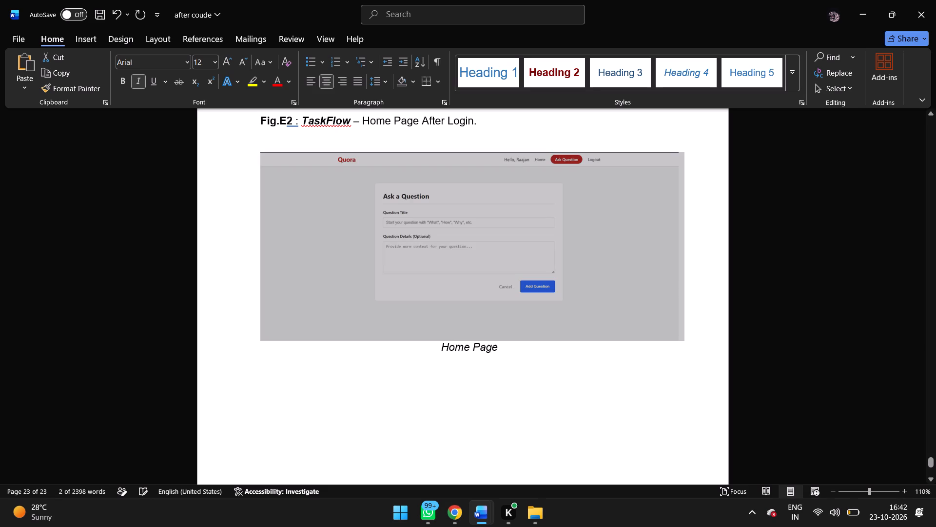
pyautogui.click(414, 355)
# Review the layout of the Login page and Home Page figures and their captions on pages 22 and 23.
pyautogui.scroll(3, 506, 365)
pyautogui.scroll(2, 492, 308)
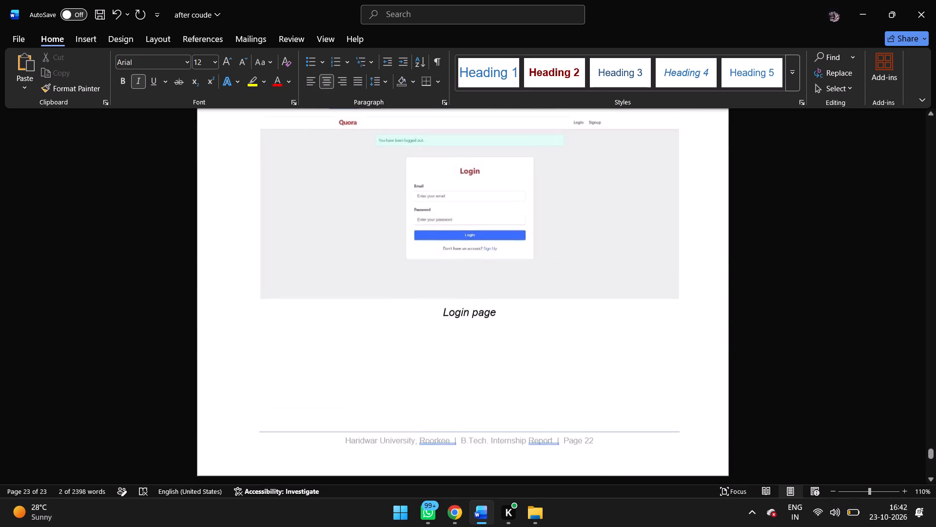
pyautogui.scroll(-11, 492, 308)
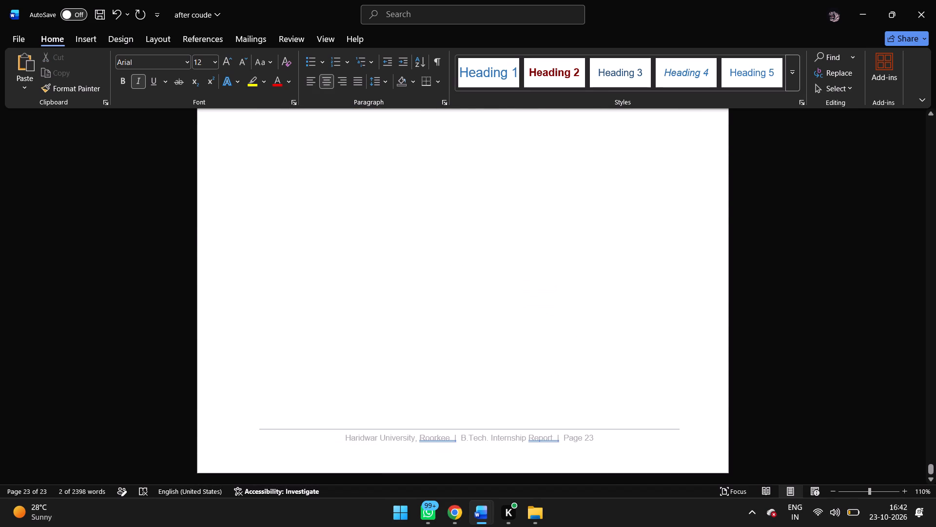
pyautogui.click(484, 352)
pyautogui.scroll(3, 461, 357)
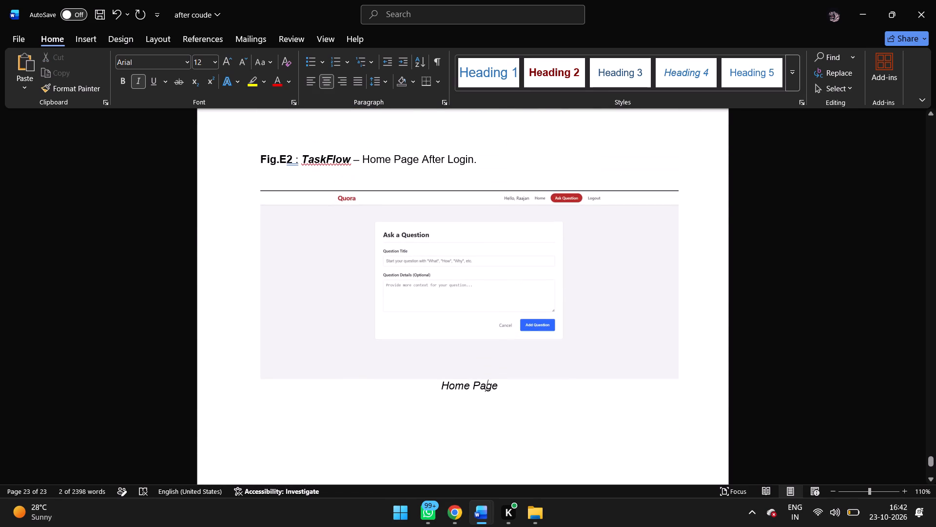
# Review the internship report from the appendices back through the chapters and Acknowledgement to the table of contents with its page numbers.
pyautogui.scroll(19, 458, 351)
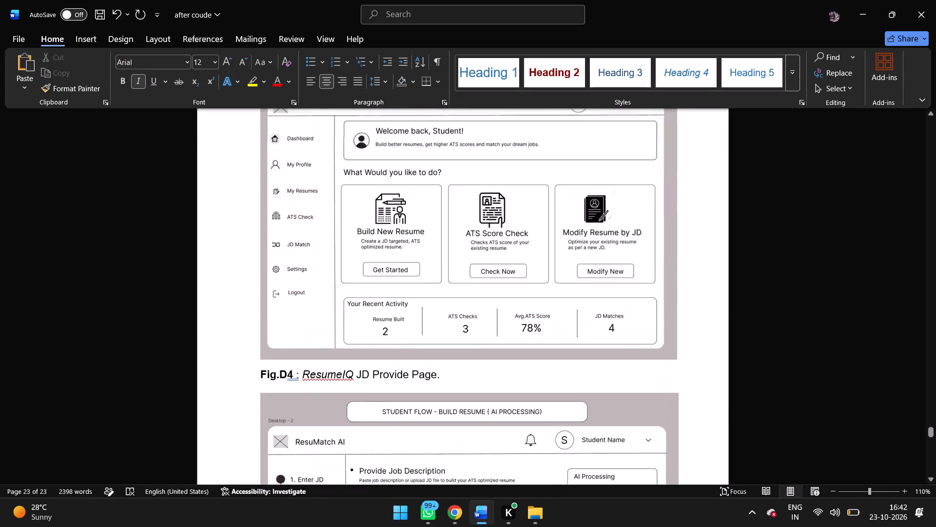
pyautogui.scroll(20, 462, 342)
pyautogui.scroll(1, 462, 342)
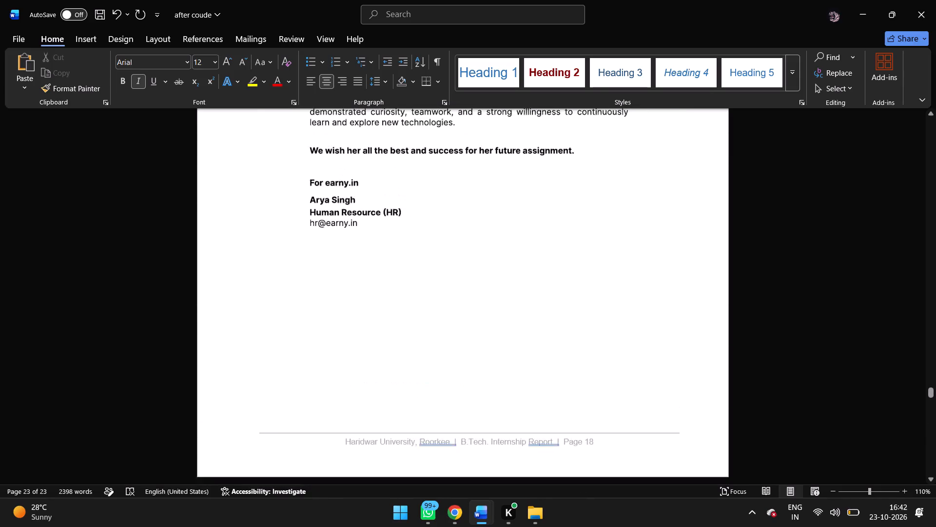
pyautogui.scroll(18, 462, 342)
pyautogui.scroll(-2, 462, 342)
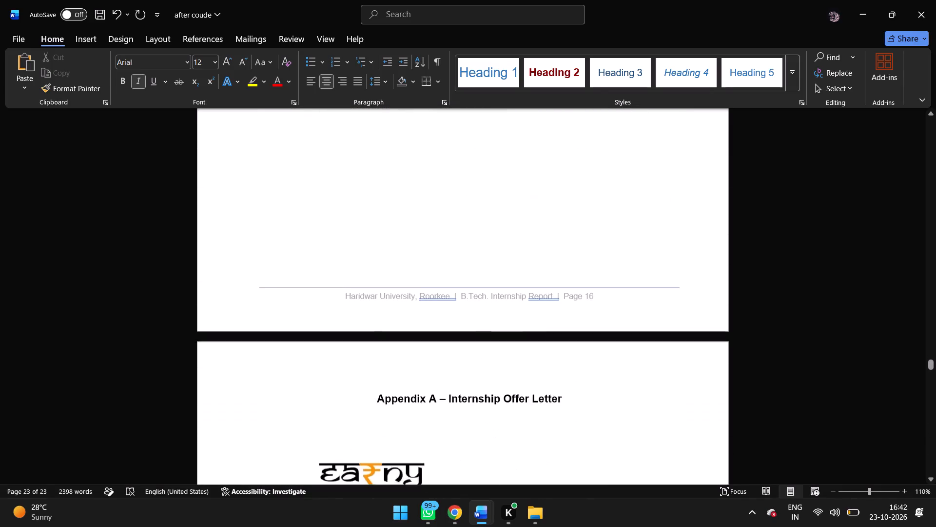
pyautogui.scroll(7, 462, 342)
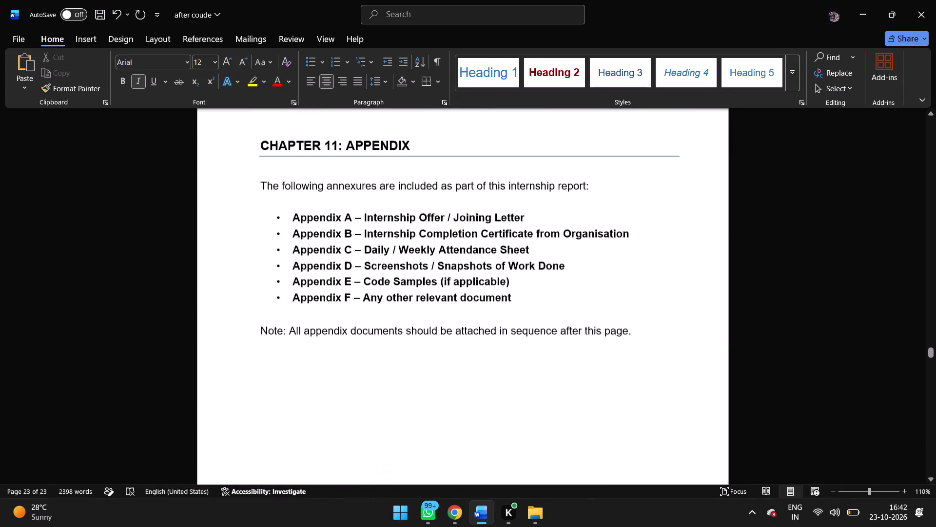
pyautogui.scroll(8, 462, 342)
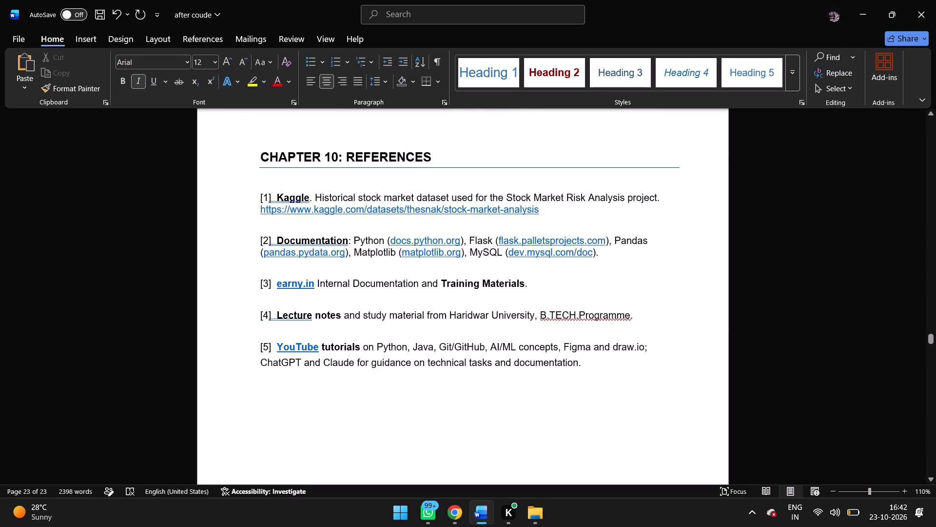
pyautogui.scroll(20, 503, 328)
pyautogui.scroll(1, 503, 328)
pyautogui.scroll(7, 424, 294)
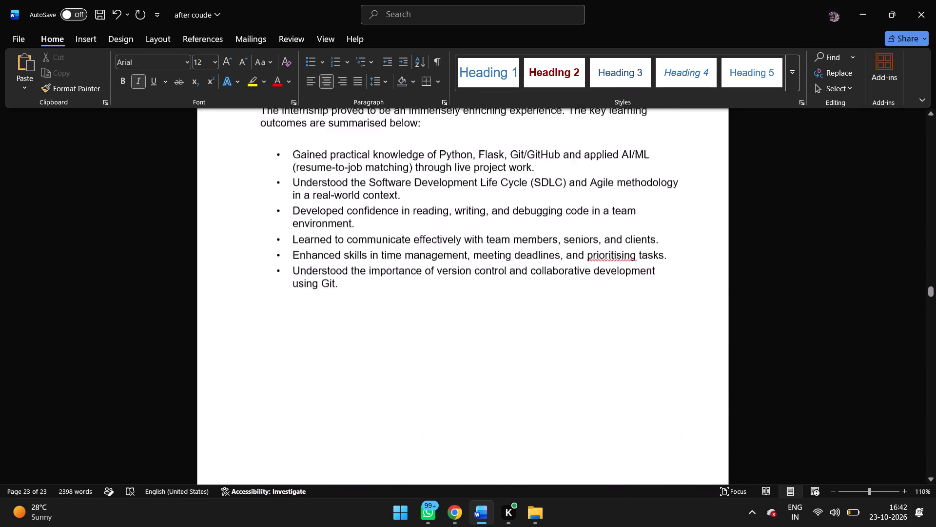
pyautogui.scroll(8, 424, 294)
pyautogui.click(424, 294)
pyautogui.scroll(18, 424, 294)
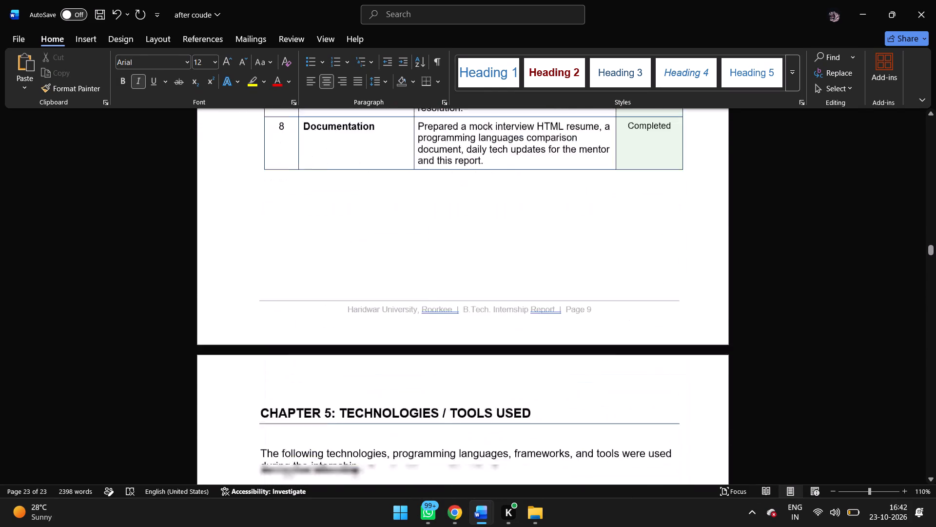
pyautogui.scroll(20, 424, 294)
pyautogui.scroll(20, 424, 294)
pyautogui.scroll(7, 424, 294)
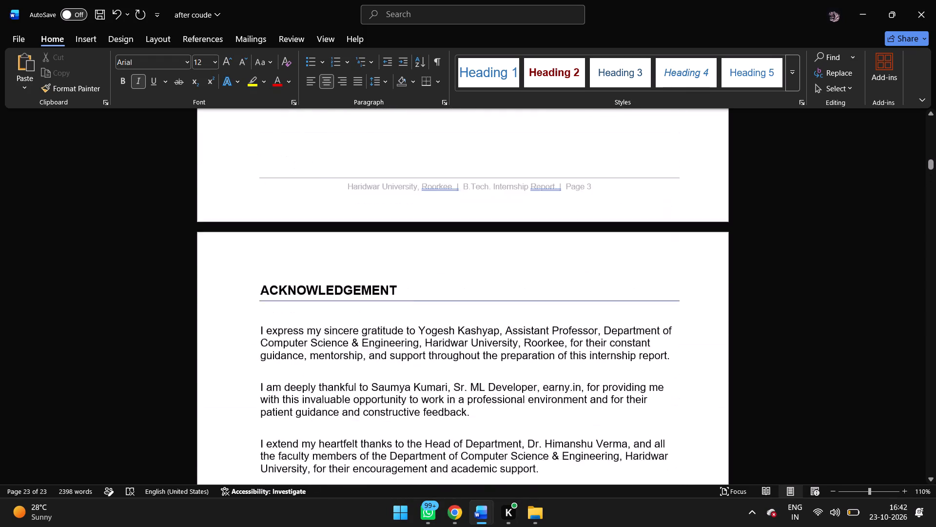
pyautogui.scroll(7, 424, 294)
pyautogui.scroll(-20, 424, 294)
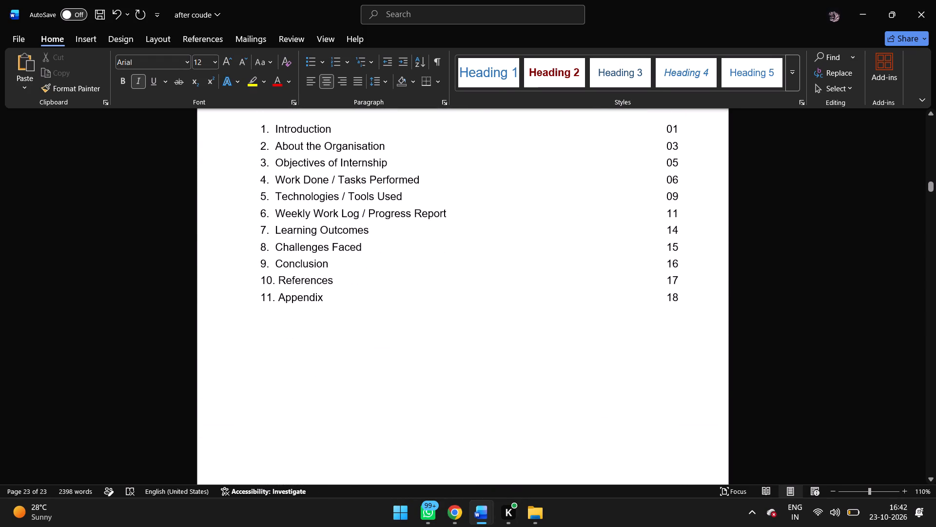
pyautogui.click(932, 185)
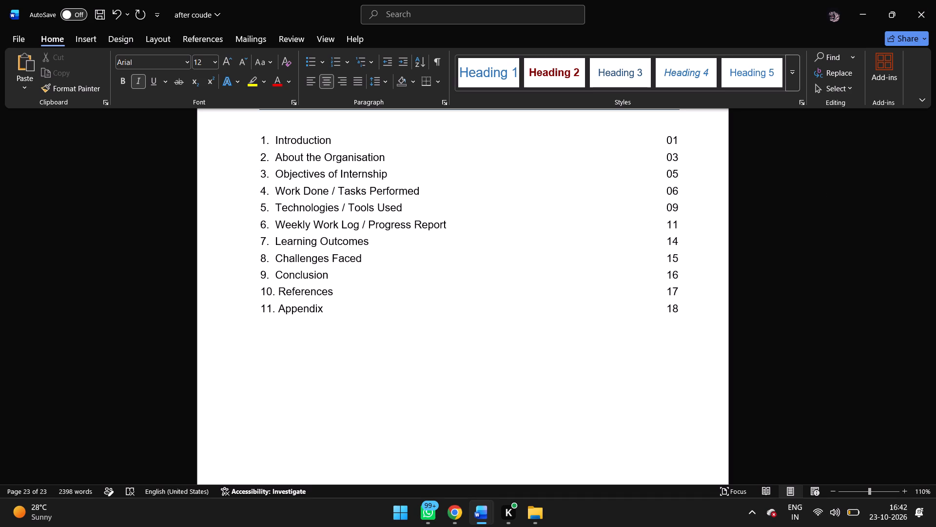
# Save the "after coude" report document.
pyautogui.click(105, 16)
# Open the file management view for the saved report document.
pyautogui.click(13, 34)
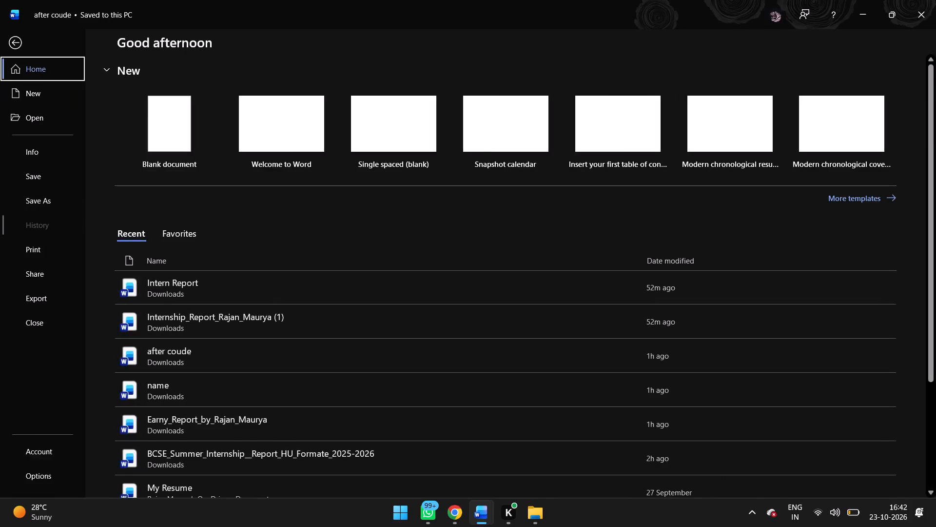
# Save a copy of the report as a Word document named "Final Work" in the Downloads folder.
pyautogui.click(38, 192)
pyautogui.click(448, 117)
pyautogui.doubleClick(444, 133)
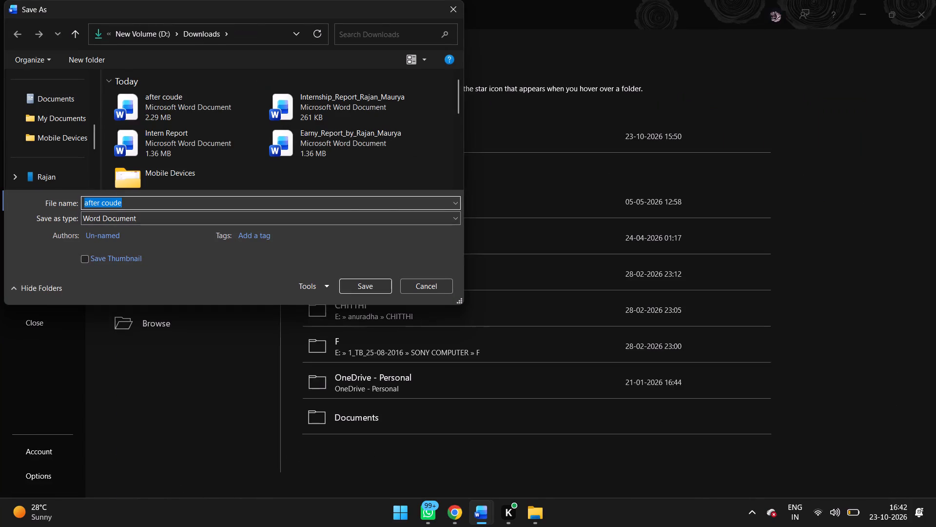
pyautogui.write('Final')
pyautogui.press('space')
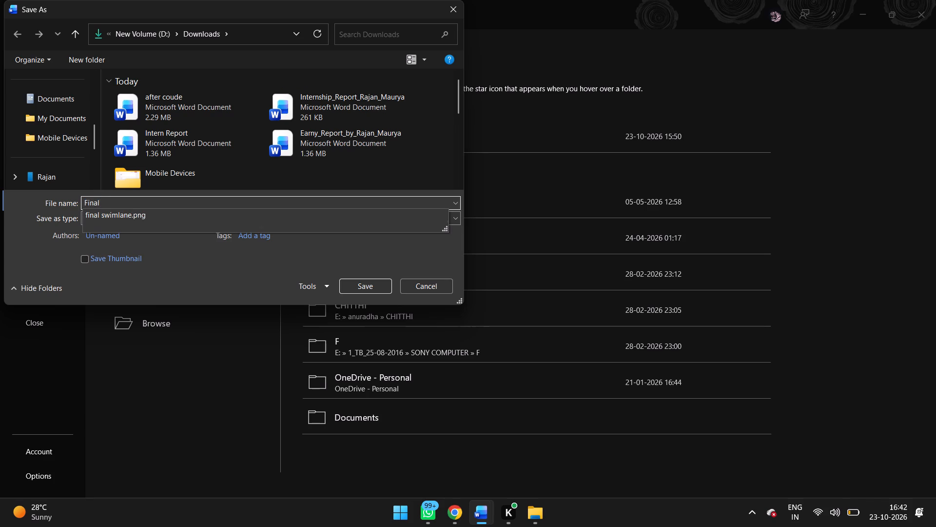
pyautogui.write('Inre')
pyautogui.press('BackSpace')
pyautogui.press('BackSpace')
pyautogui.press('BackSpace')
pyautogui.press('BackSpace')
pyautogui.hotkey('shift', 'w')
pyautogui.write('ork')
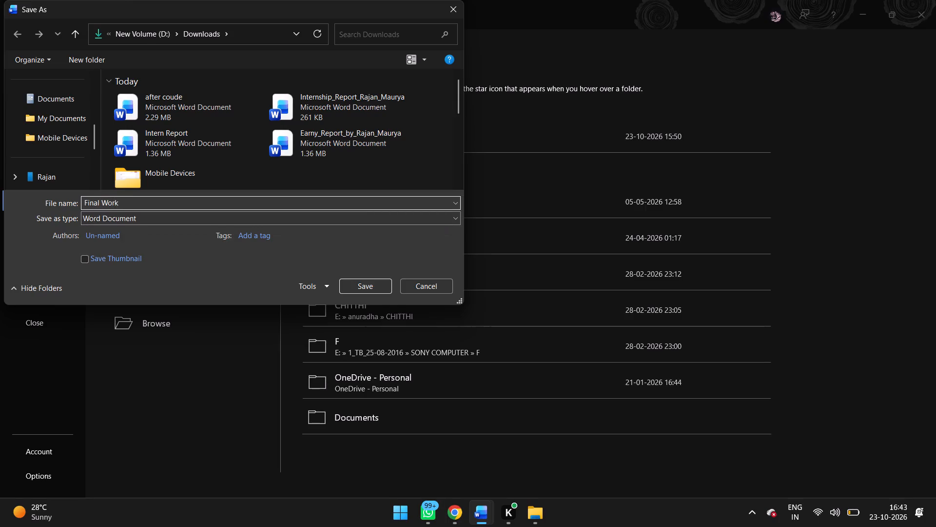